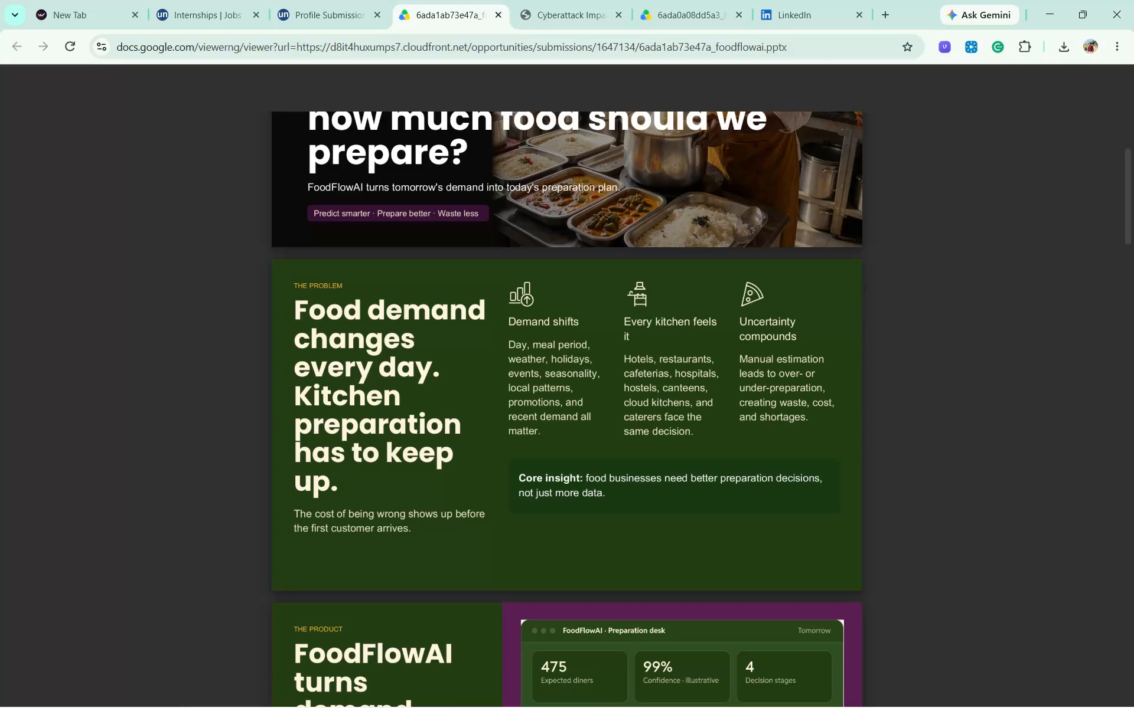
# Read the problem and product slides of the FoodFlowAI pitch deck.
pyautogui.scroll(-2, 562, 384)
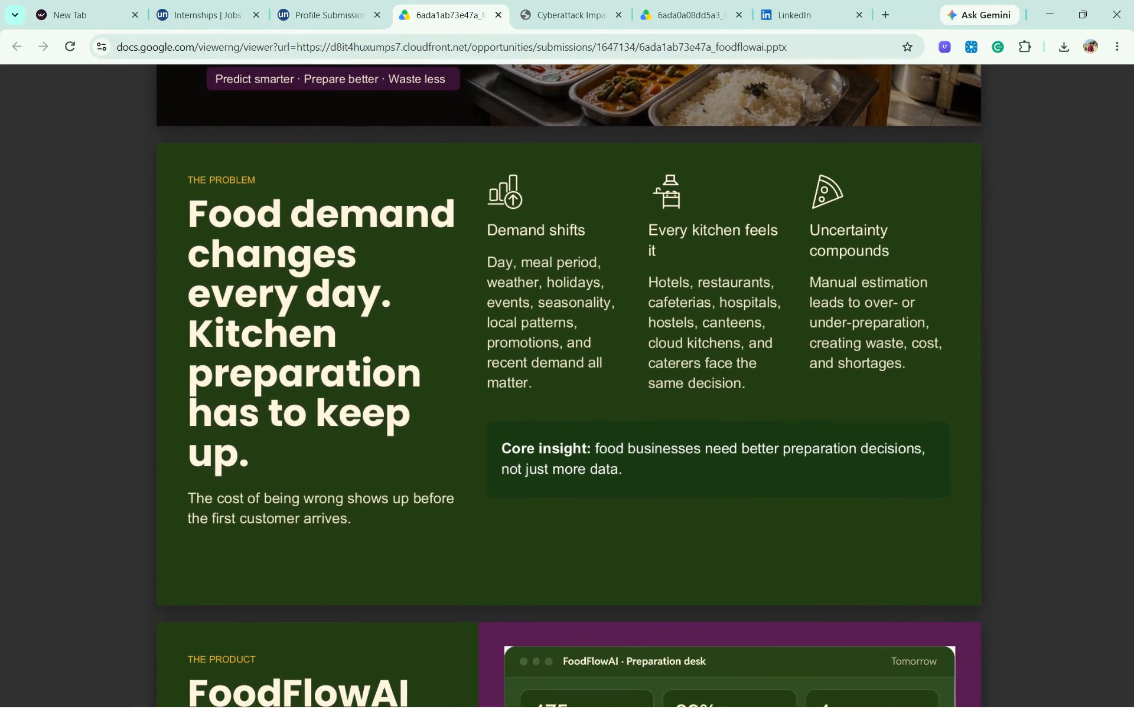
pyautogui.scroll(-1, 562, 384)
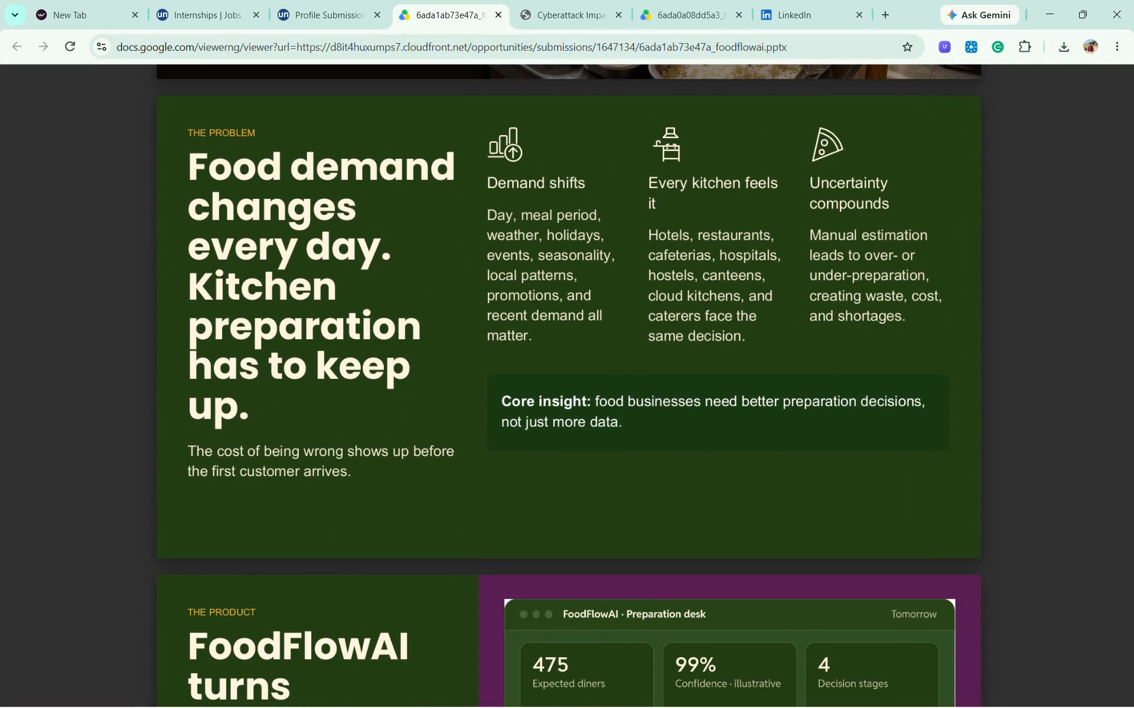
pyautogui.scroll(-2, 562, 384)
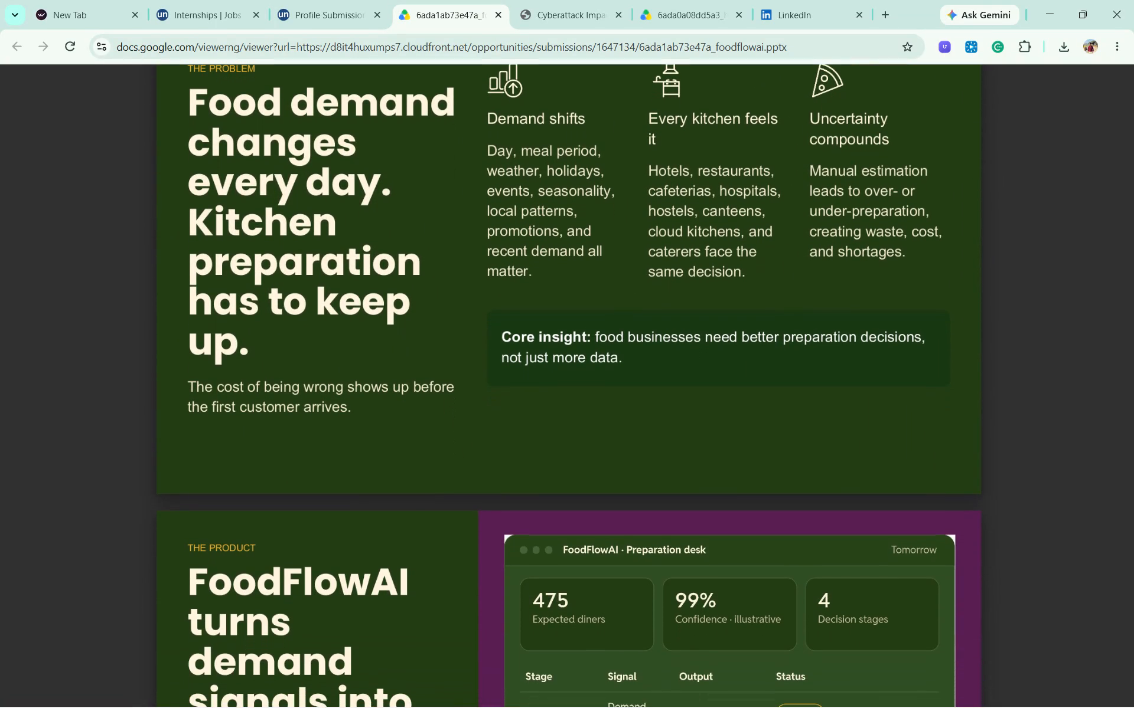
pyautogui.scroll(-2, 562, 384)
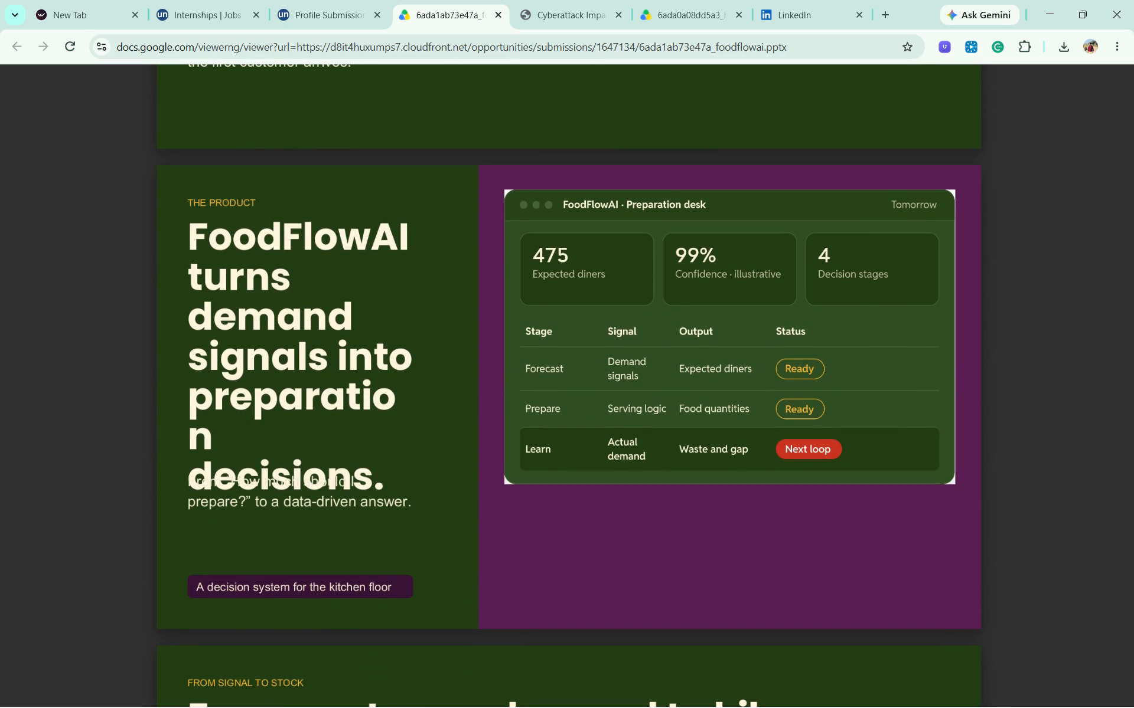
pyautogui.scroll(-1, 215, 453)
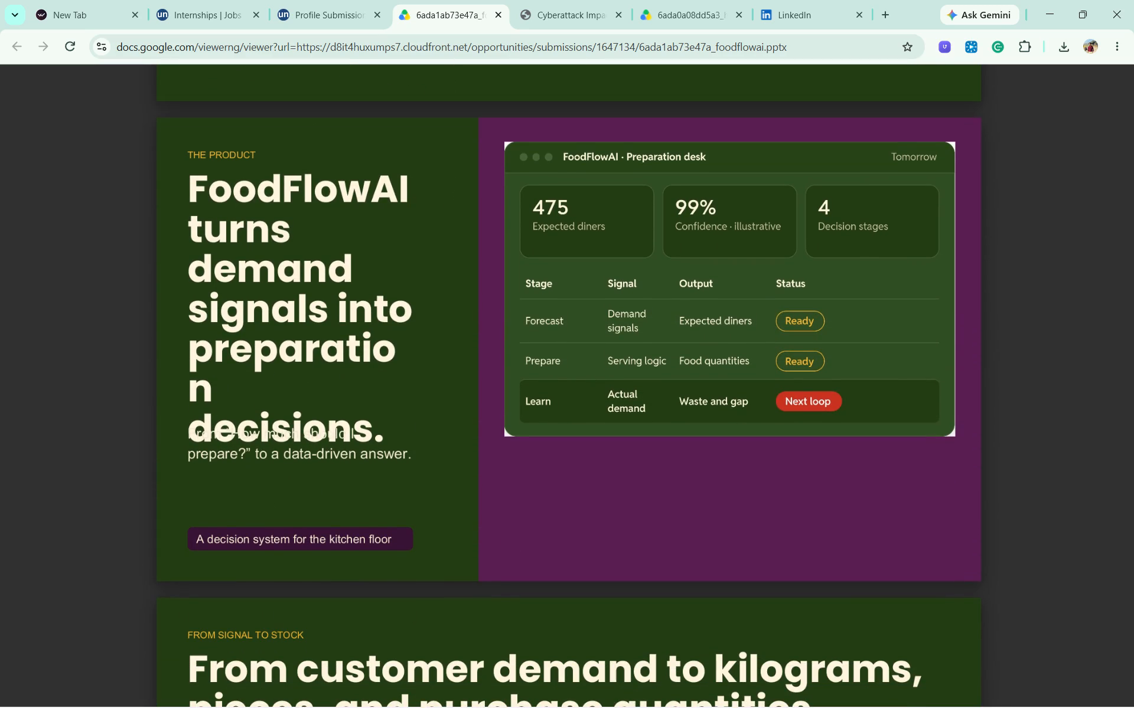
pyautogui.hscroll(-3, 408, 527)
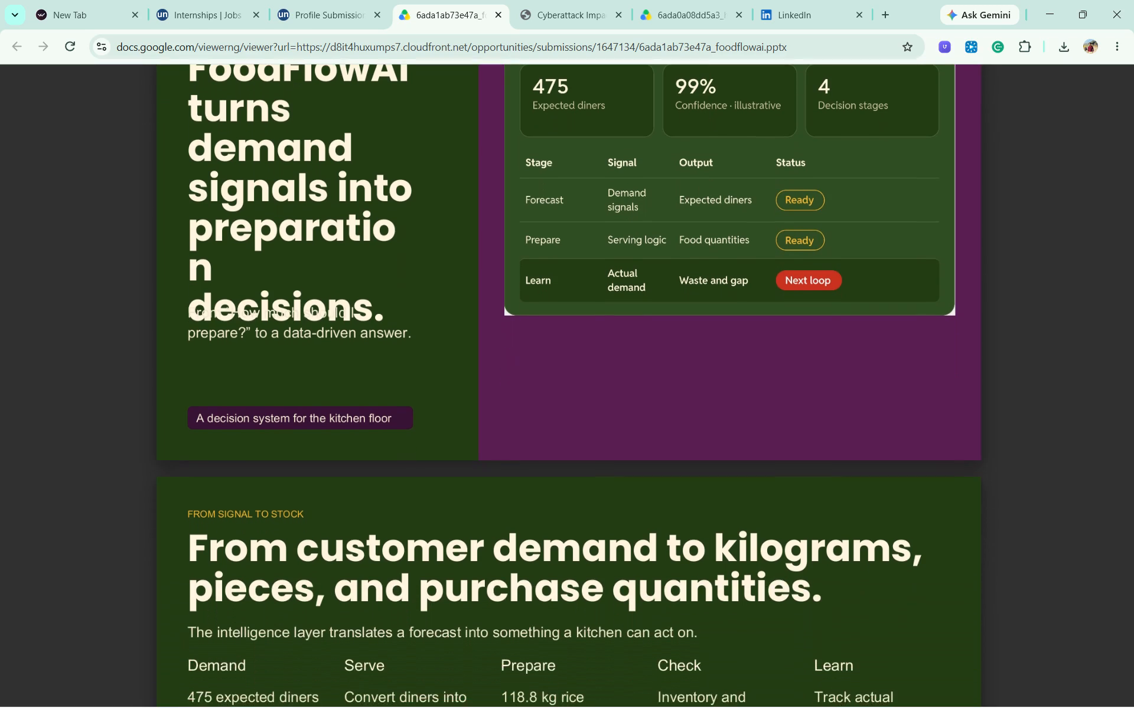
# Review the FoodFlowAI slides on turning demand into preparation quantities and on how the system works, including its current stack.
pyautogui.scroll(-2, 408, 527)
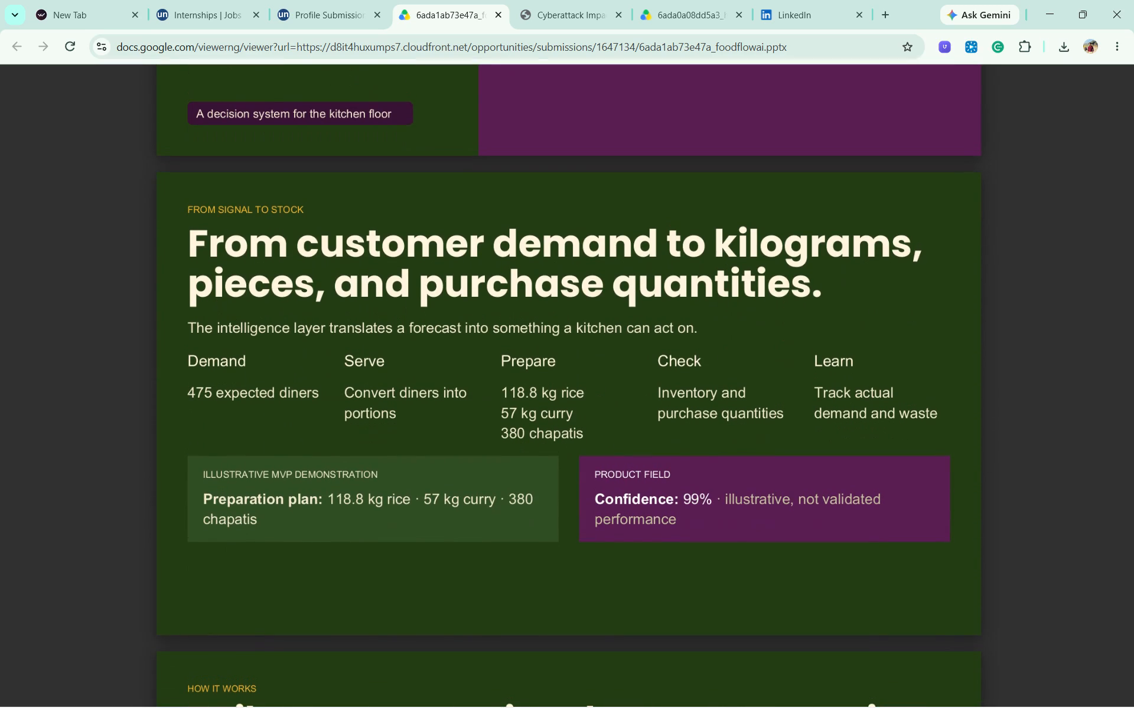
pyautogui.scroll(-1, 408, 527)
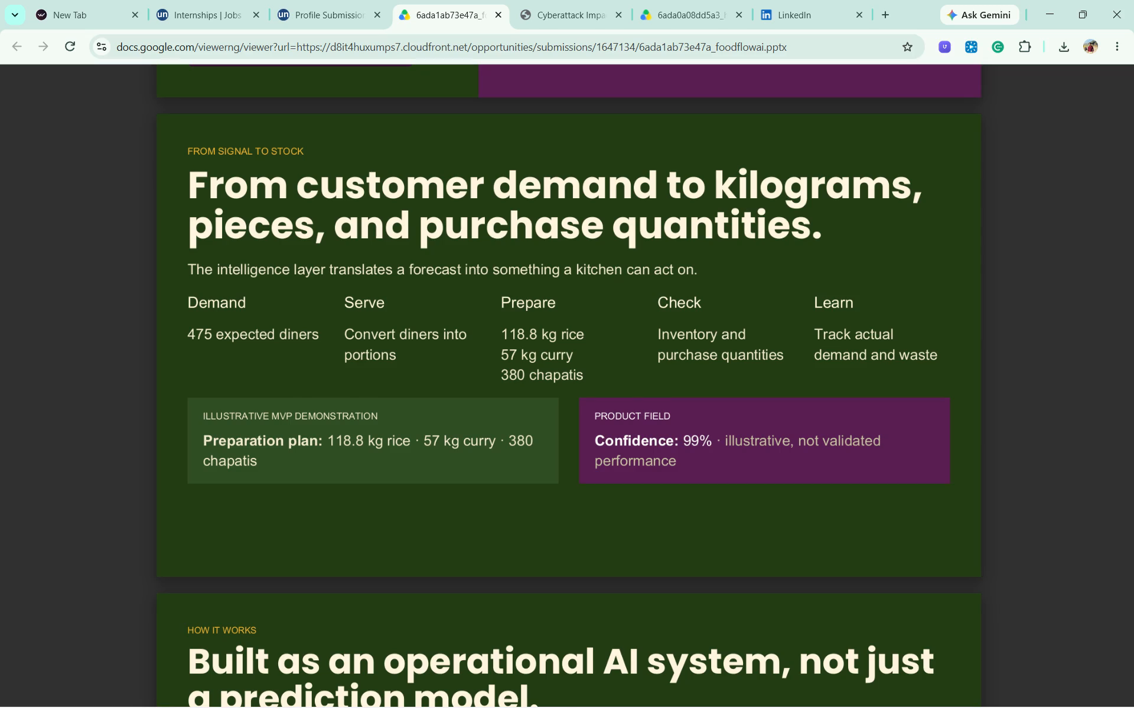
pyautogui.scroll(-1, 556, 382)
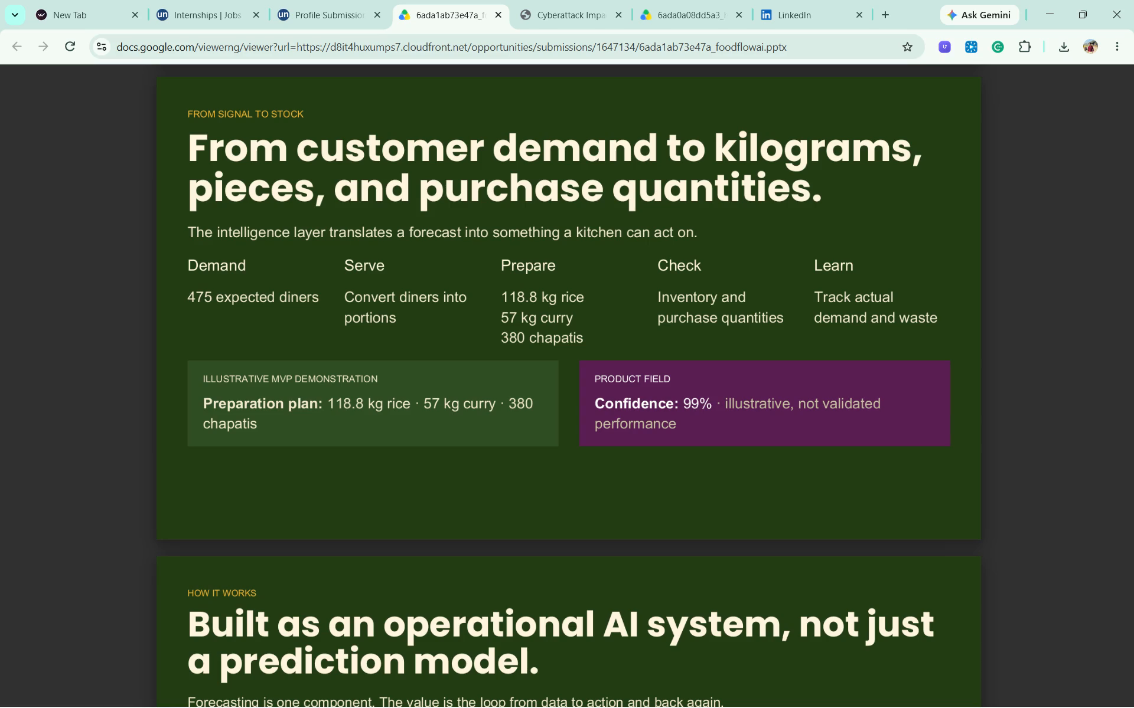
pyautogui.scroll(-1, 630, 404)
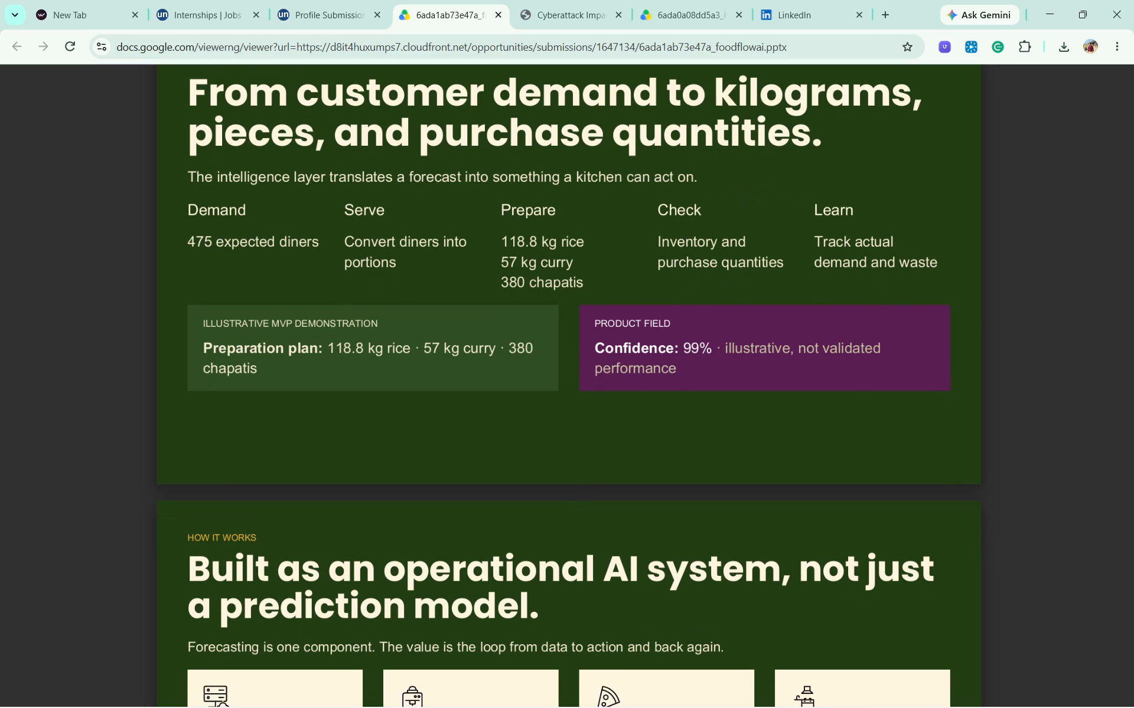
pyautogui.scroll(-4, 630, 404)
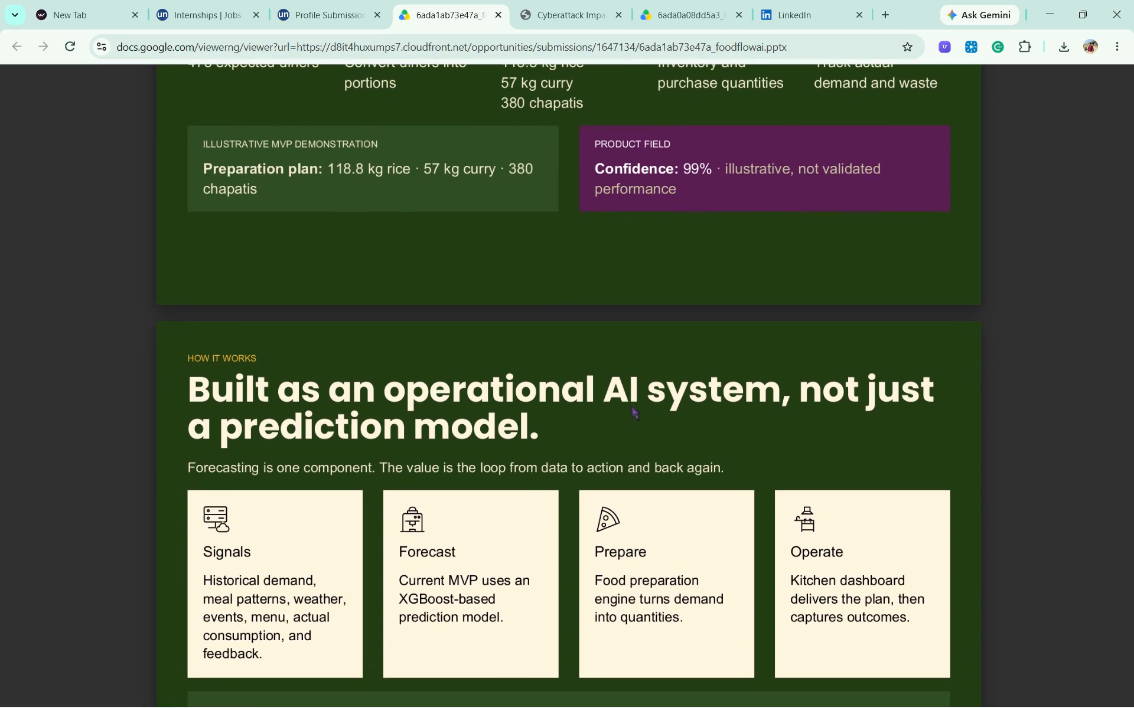
pyautogui.scroll(-1, 630, 404)
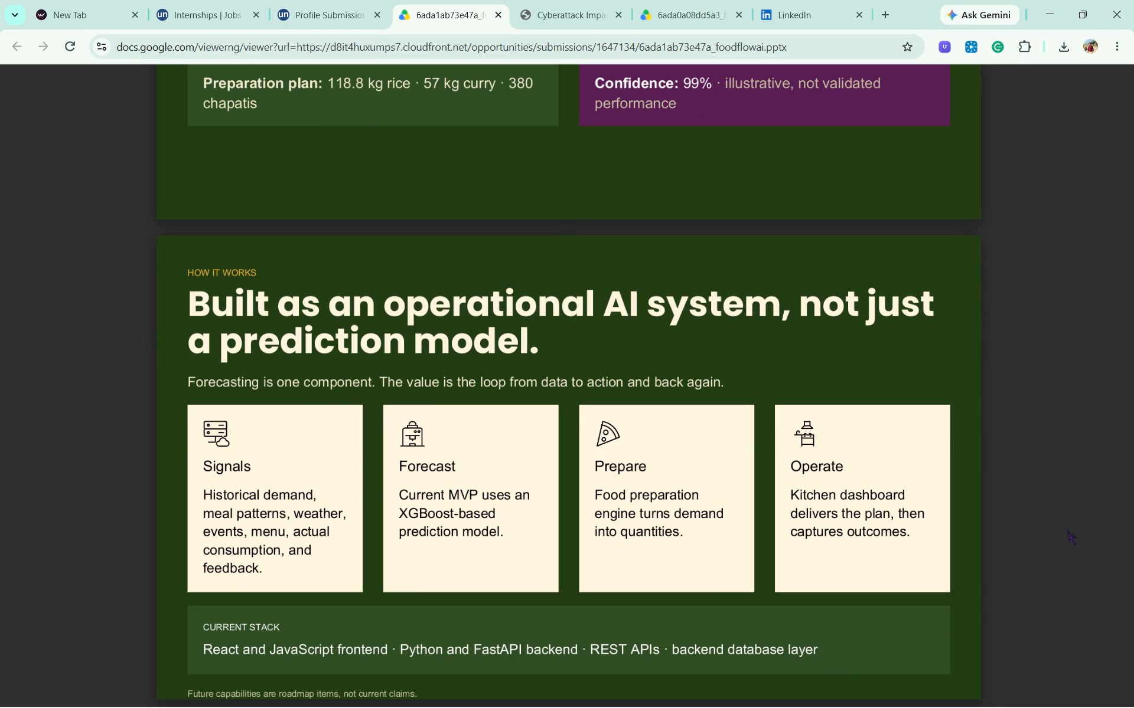
pyautogui.moveTo(1068, 294); pyautogui.dragTo(1062, 192)
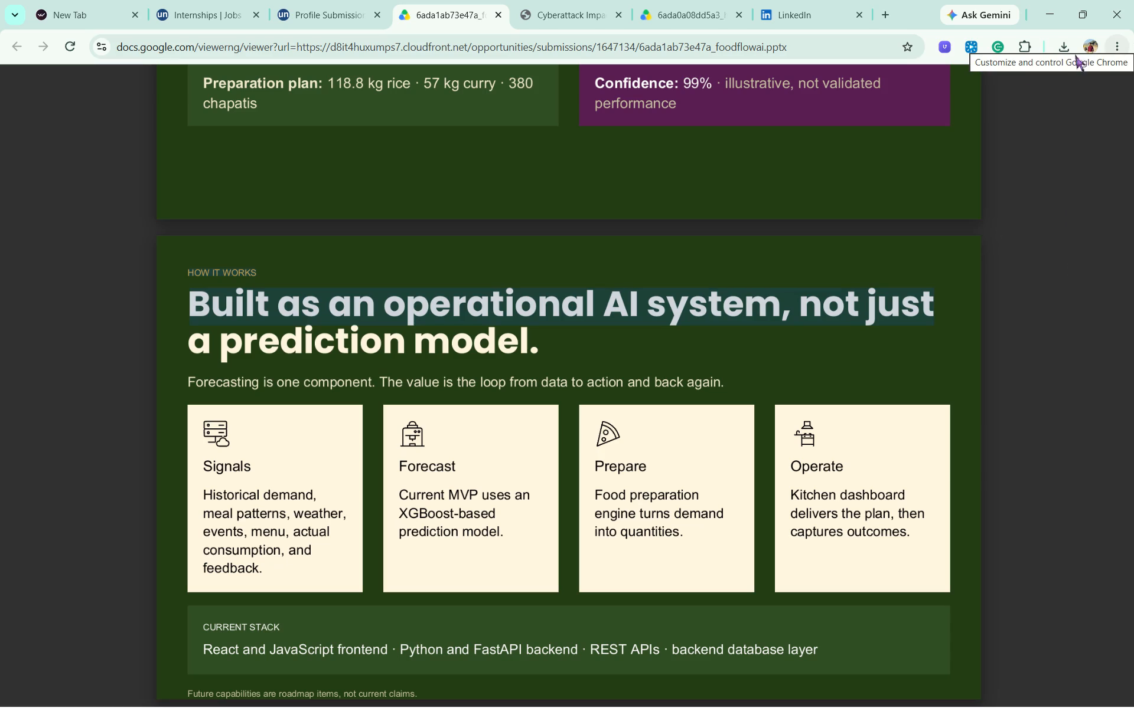
pyautogui.click(674, 218)
pyautogui.scroll(-1, 674, 218)
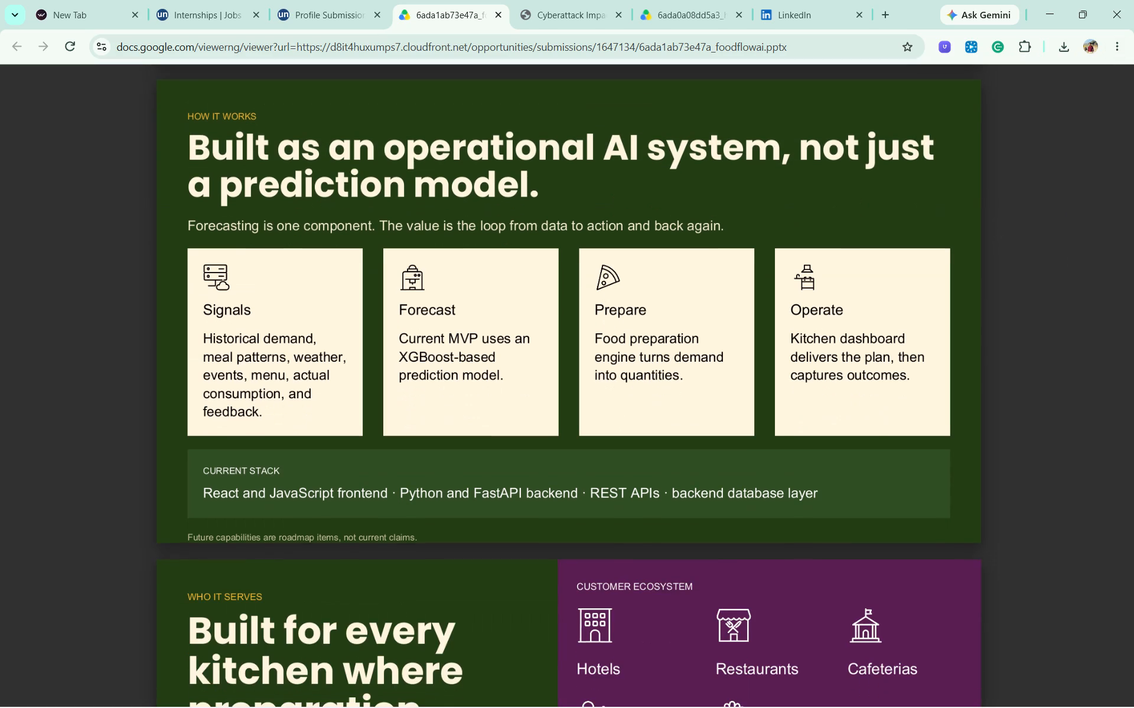
pyautogui.scroll(-3, 674, 218)
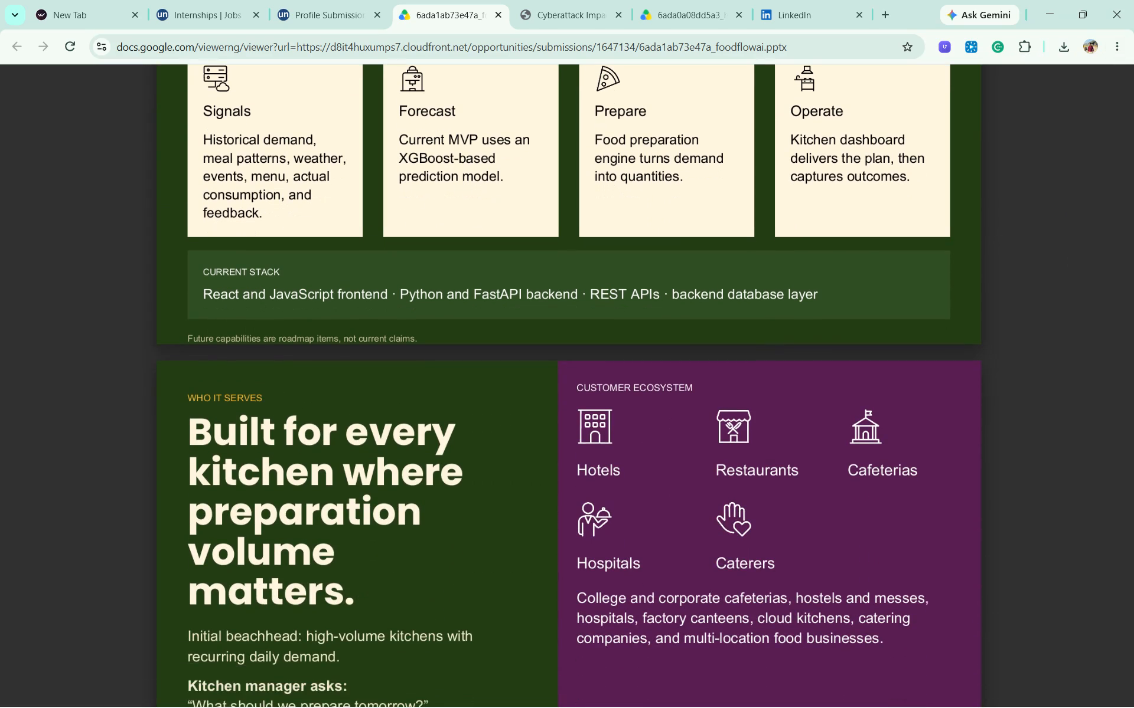
pyautogui.scroll(-1, 674, 218)
pyautogui.press('space')
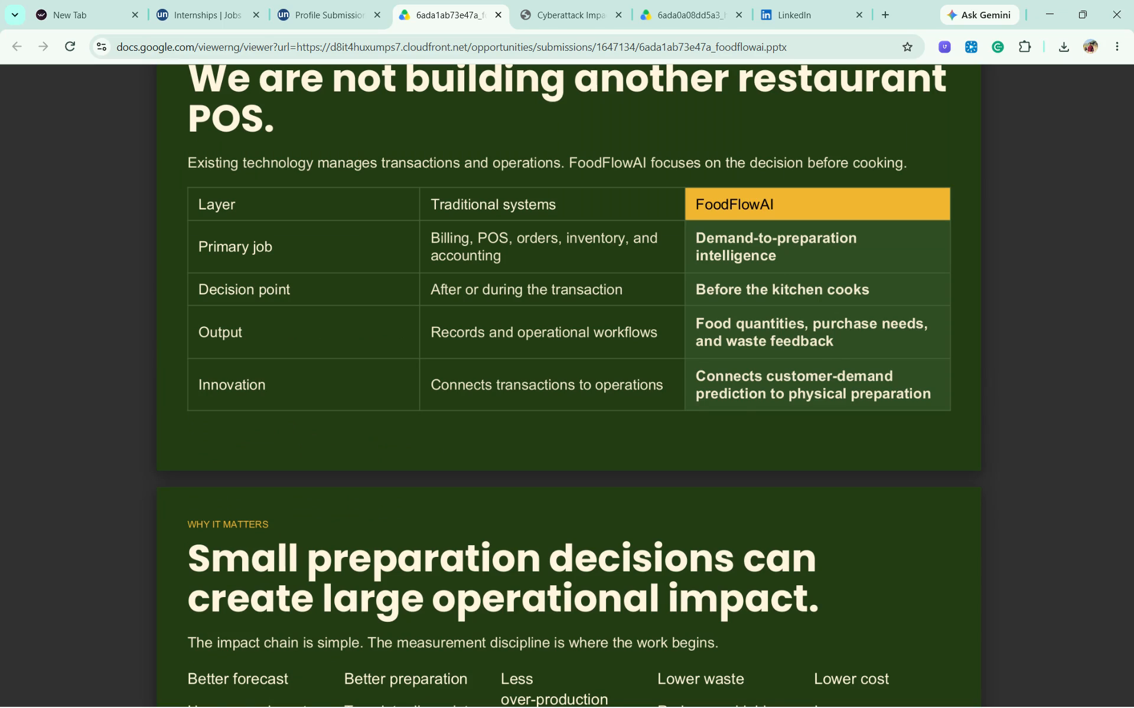
pyautogui.scroll(8, 674, 218)
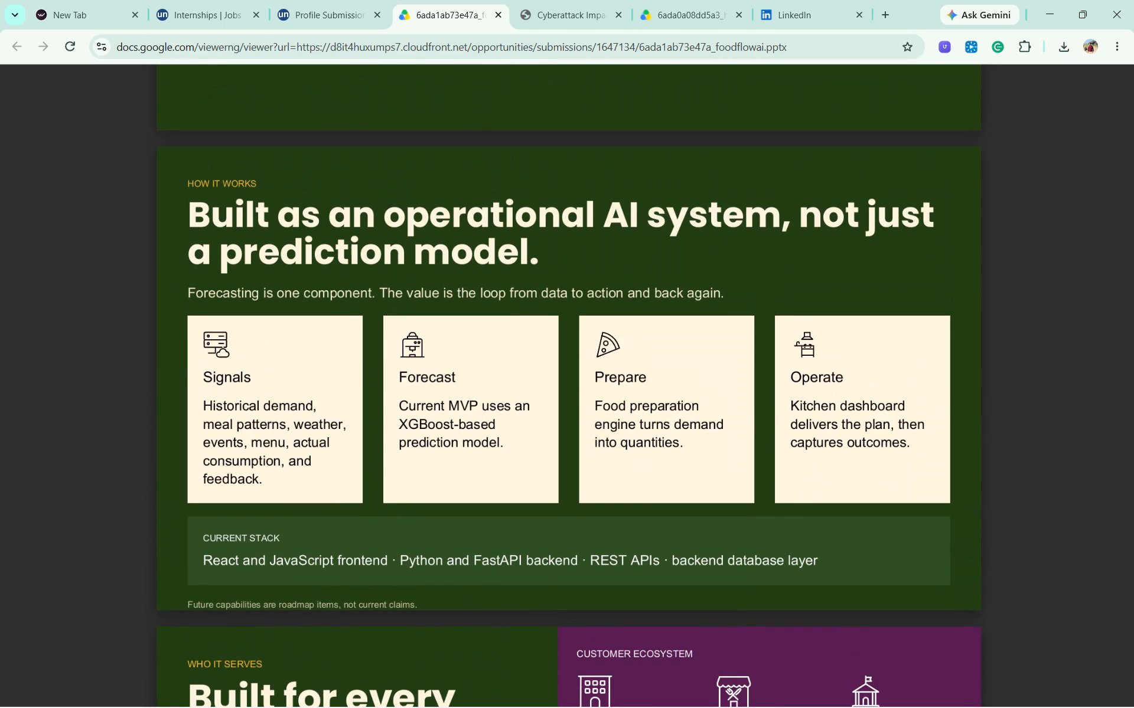
pyautogui.scroll(1, 674, 218)
# Examine the "Who it serves" slide for target customers and the questions kitchen managers and business owners ask.
pyautogui.scroll(-2, 436, 400)
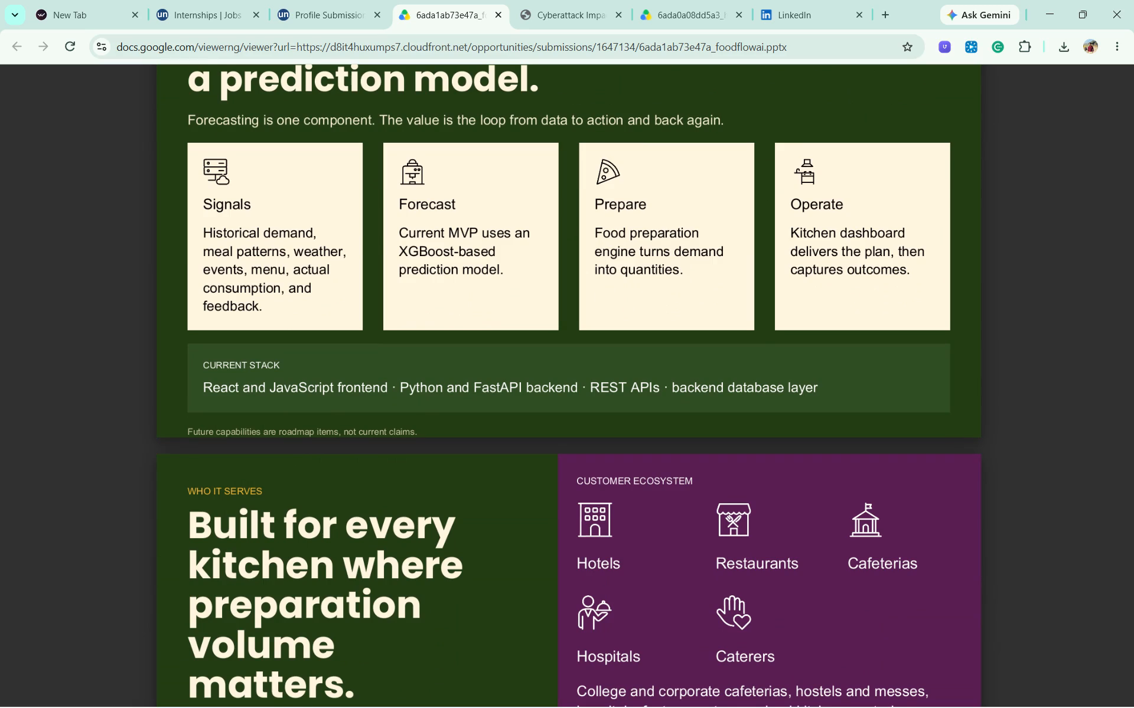
pyautogui.scroll(-4, 533, 265)
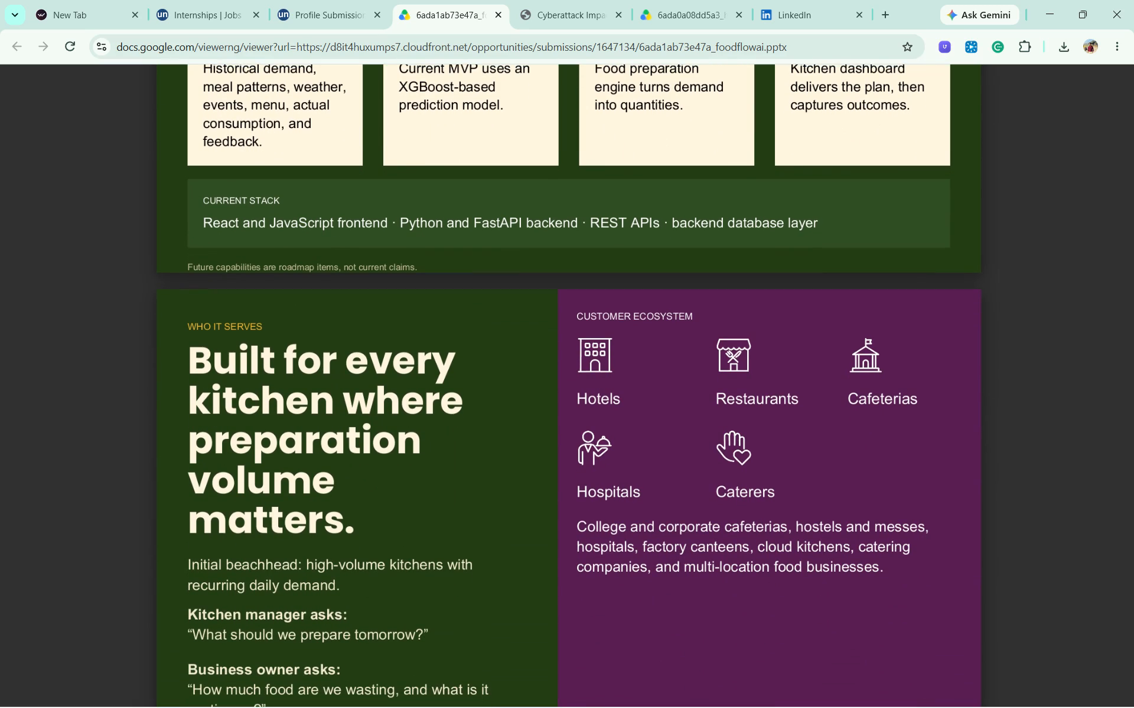
pyautogui.scroll(-2, 533, 265)
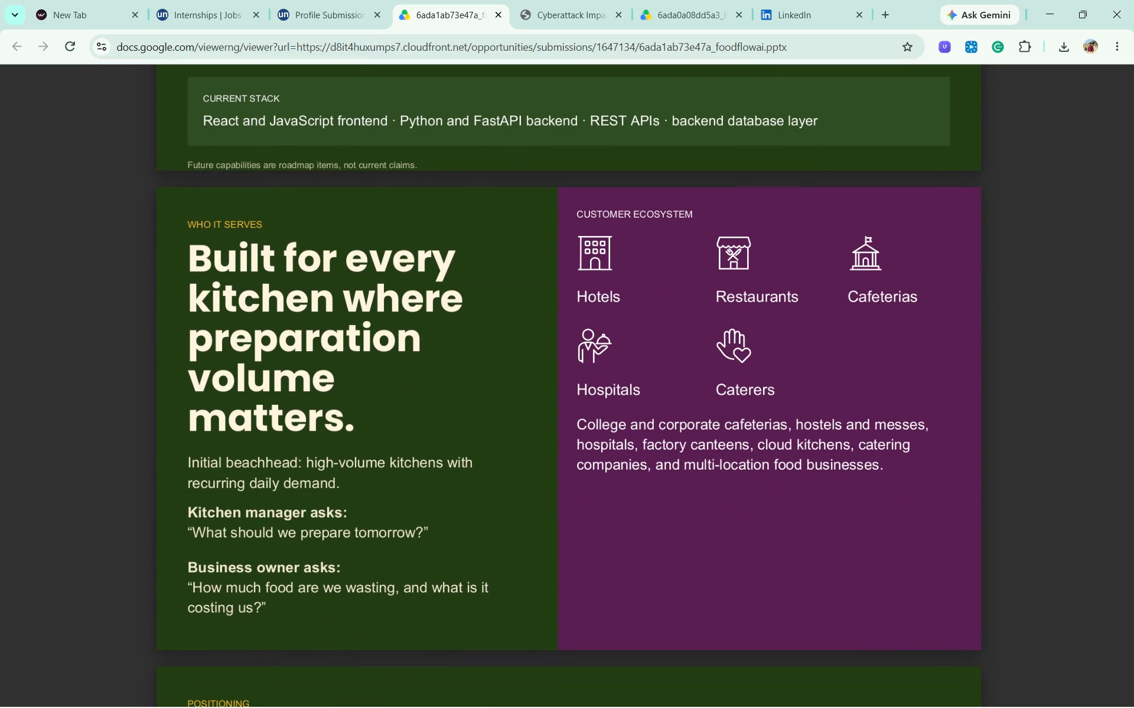
pyautogui.scroll(-1, 533, 265)
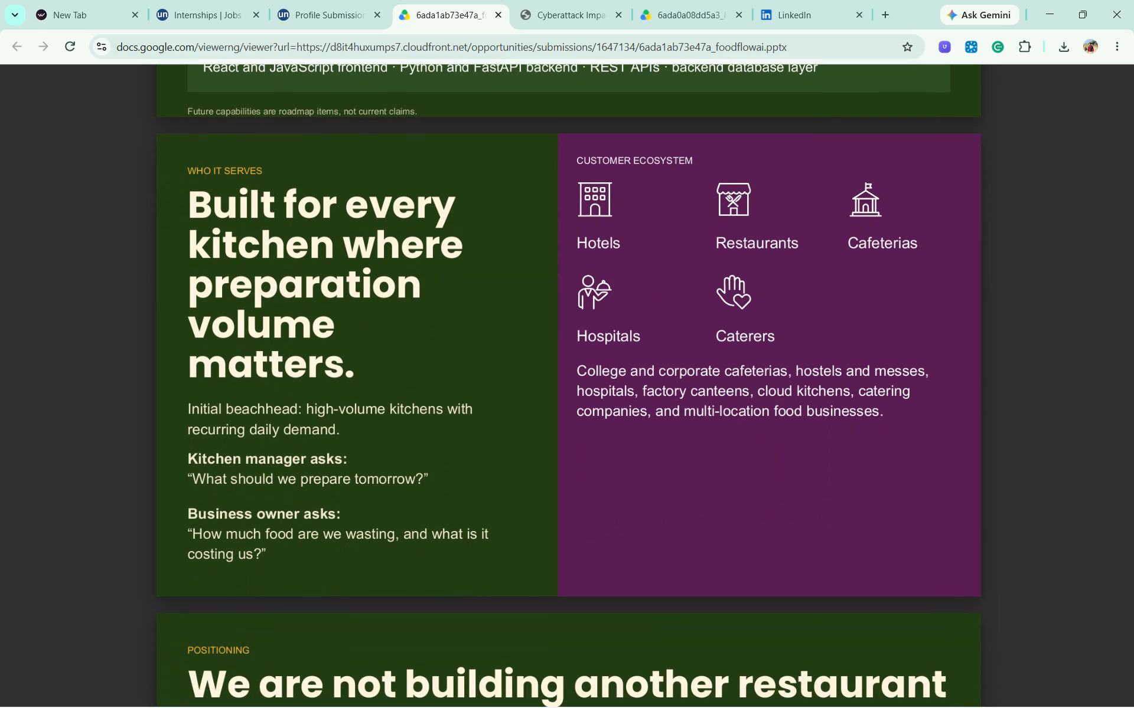
pyautogui.scroll(-2, 533, 265)
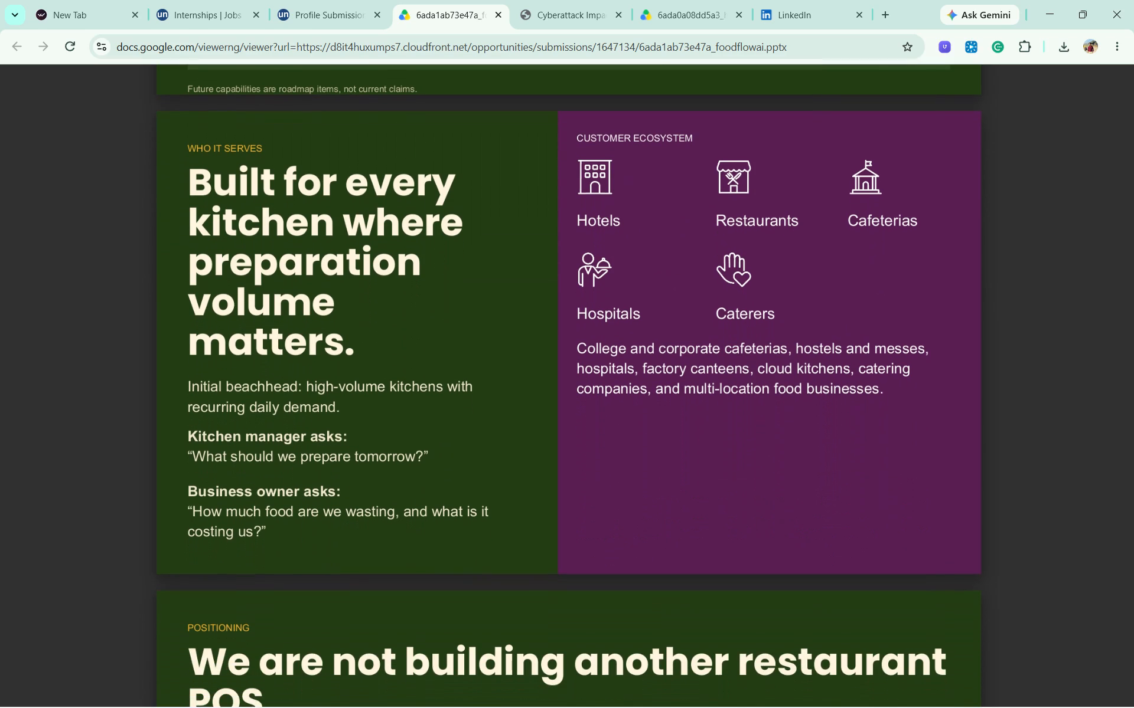
pyautogui.scroll(-2, 533, 265)
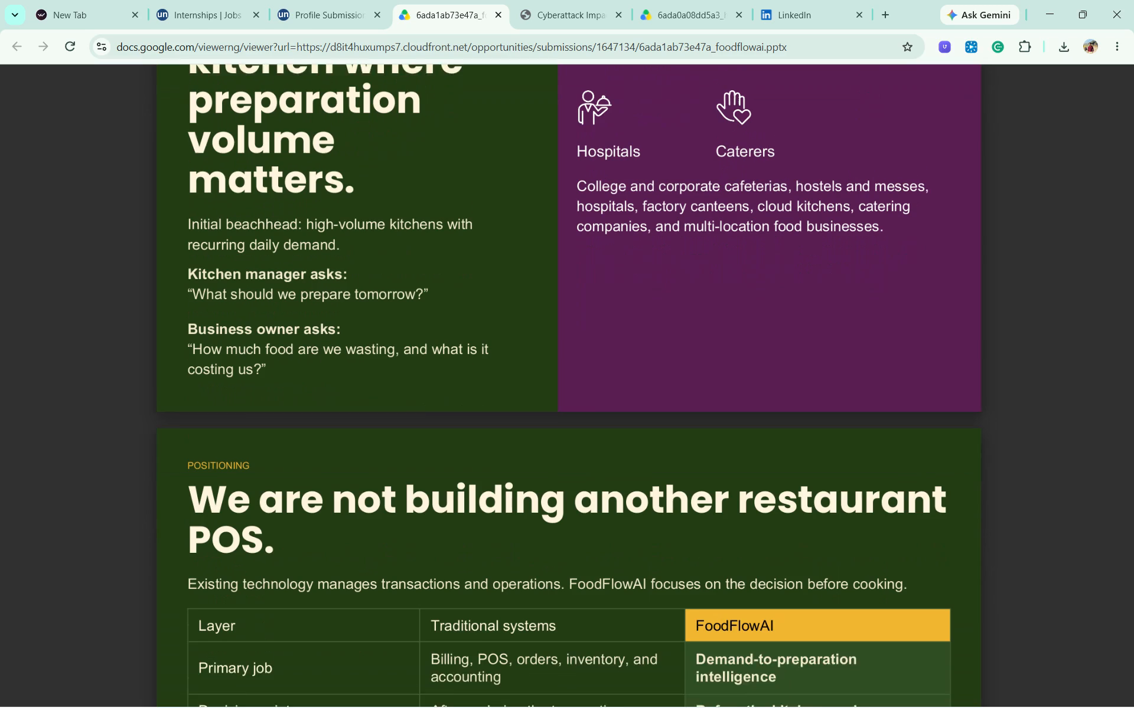
# Study the positioning slide's comparison table of traditional systems versus FoodFlowAI.
pyautogui.scroll(-4, 533, 265)
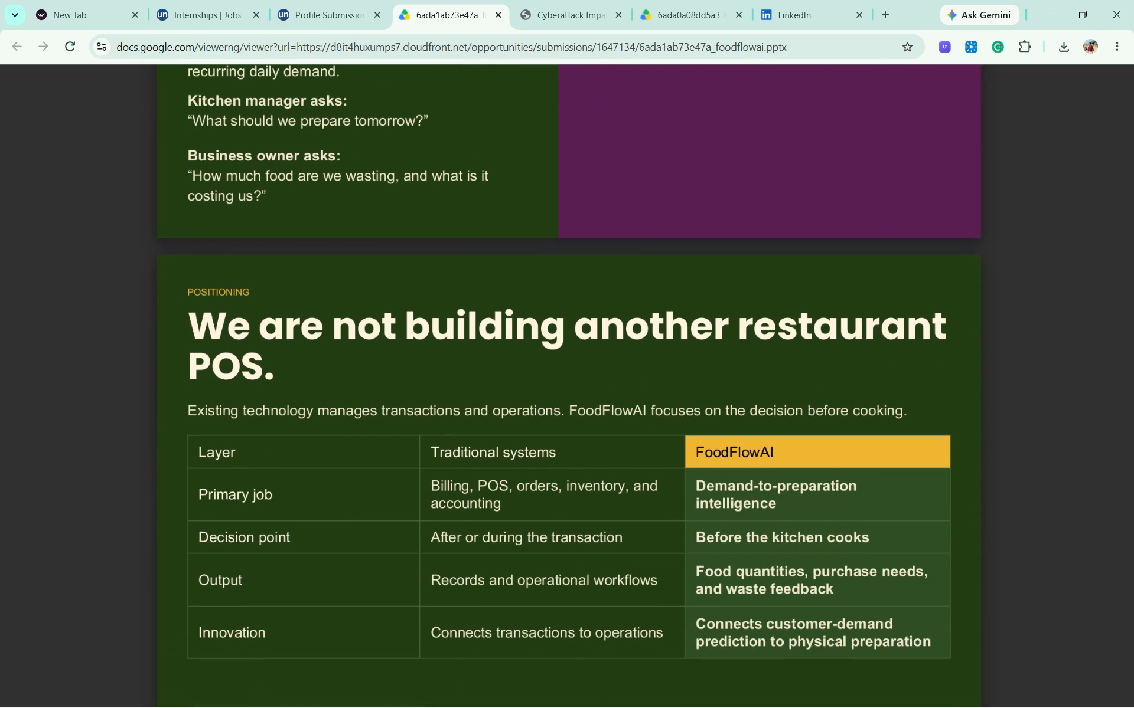
pyautogui.scroll(-2, 533, 265)
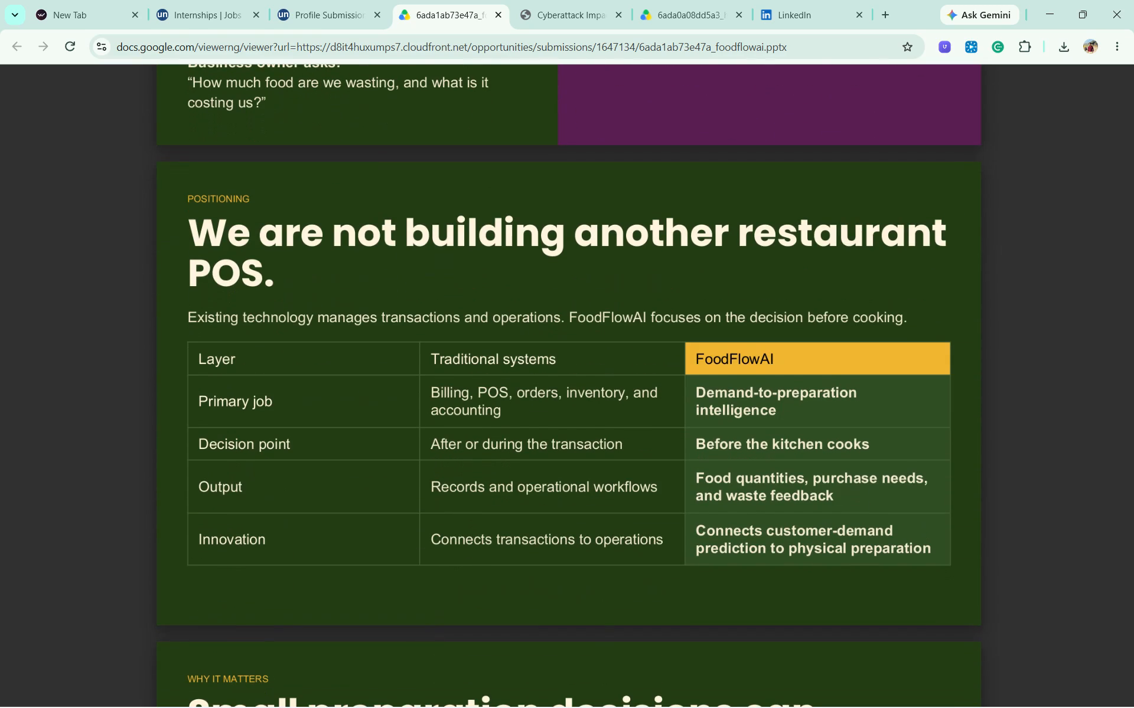
pyautogui.scroll(-1, 533, 265)
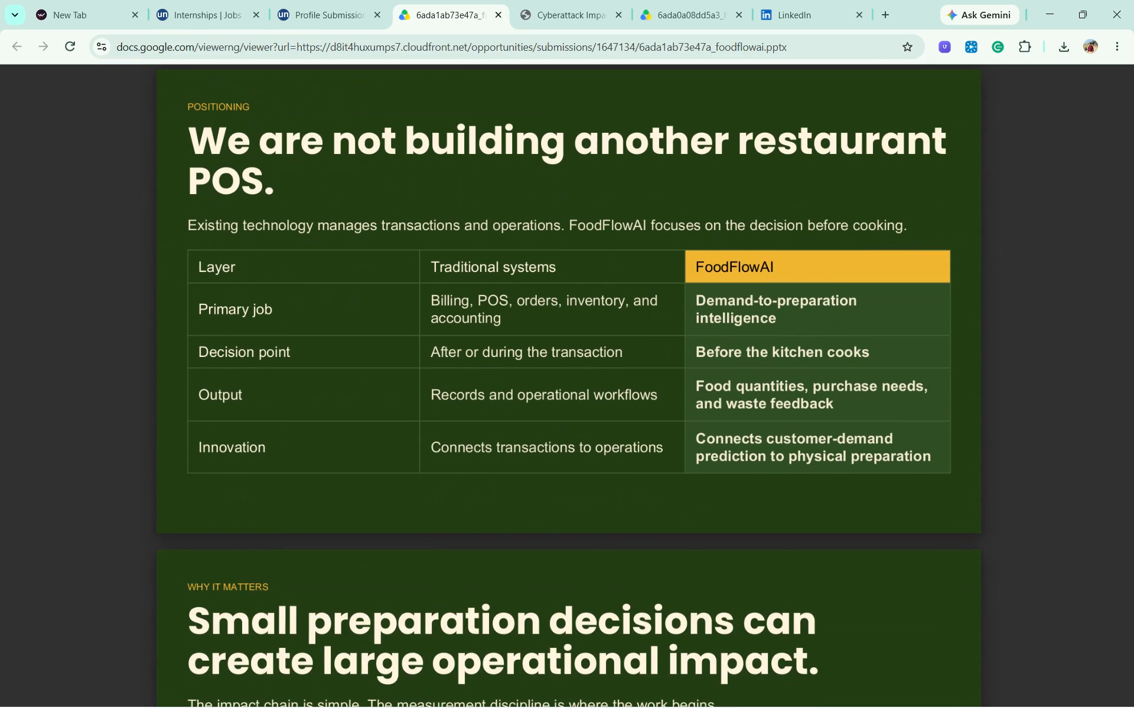
pyautogui.scroll(-2, 533, 265)
pyautogui.scroll(-1, 588, 322)
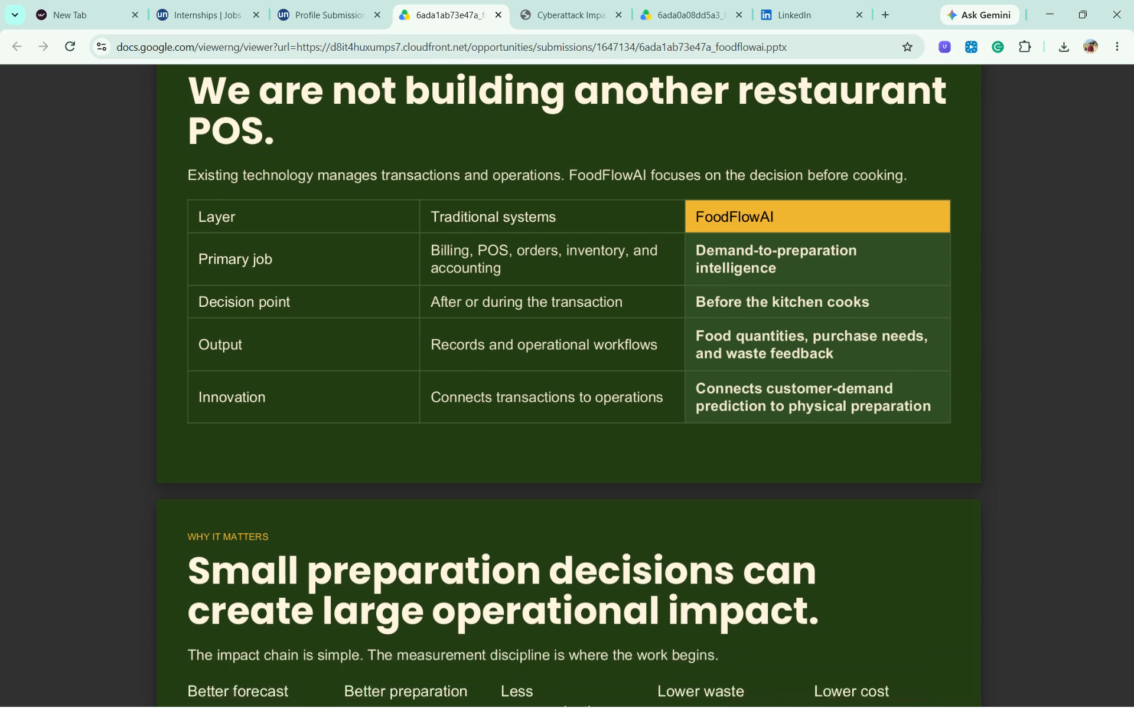
pyautogui.scroll(-2, 588, 322)
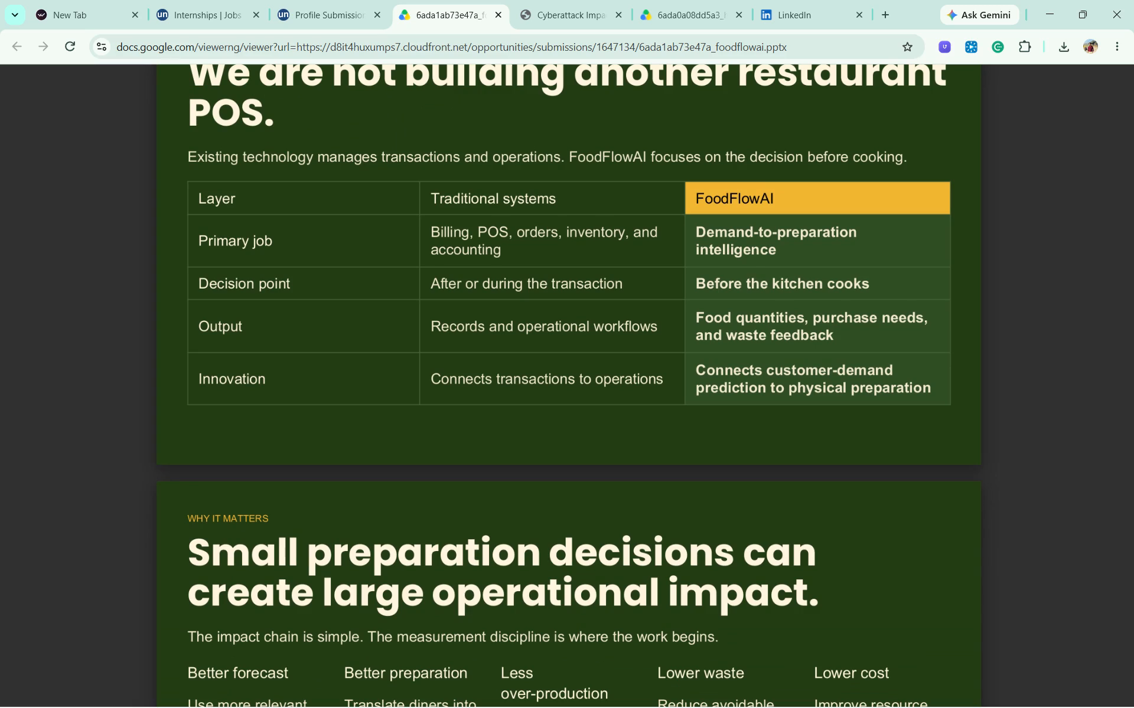
pyautogui.scroll(-1, 731, 332)
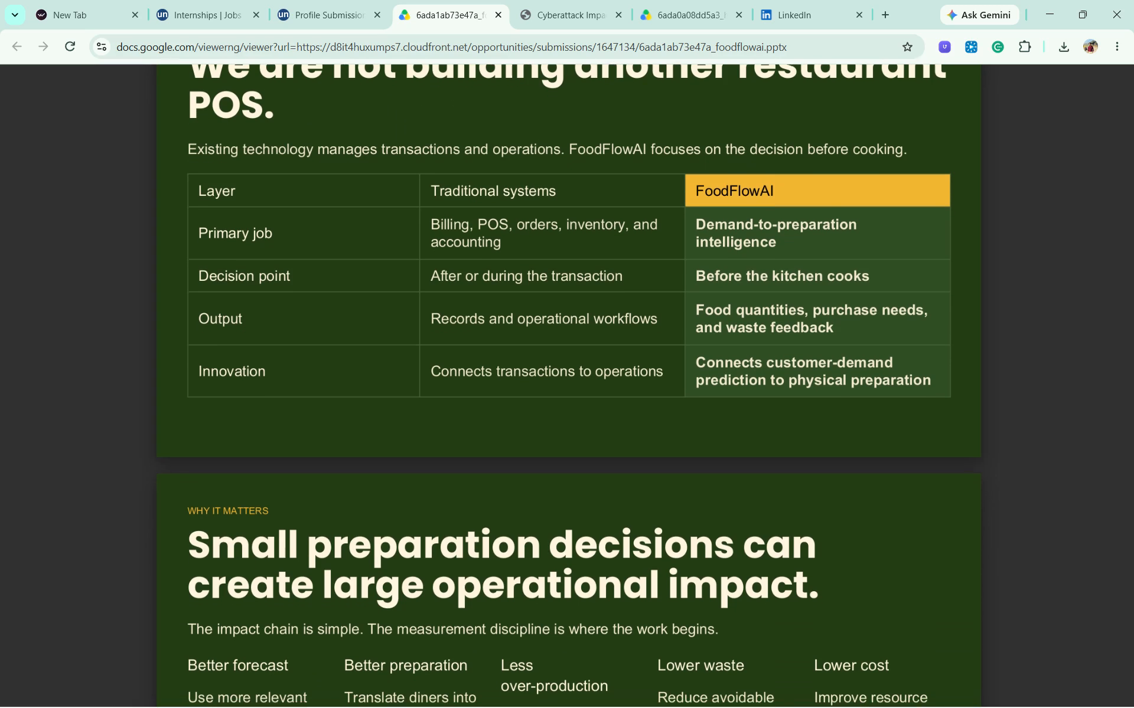
pyautogui.scroll(-1, 731, 332)
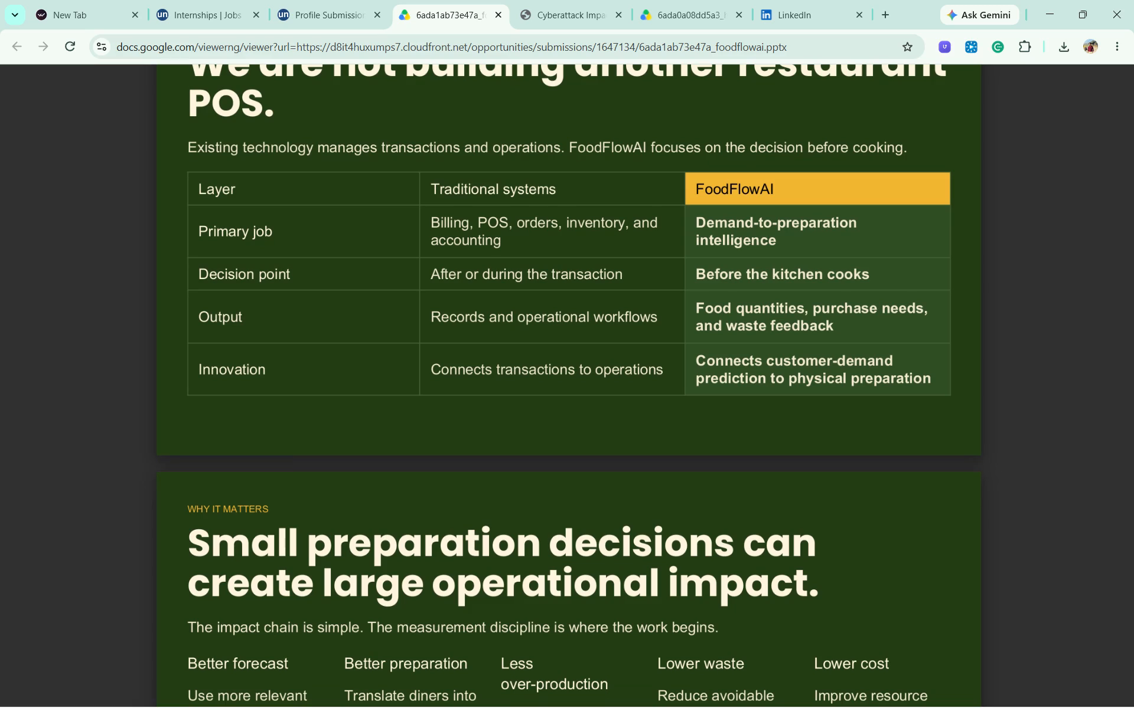
# Read the FoodFlowAI slides on why it matters, the three-phase roadmap and the closing opportunity statement.
pyautogui.scroll(-3, 731, 332)
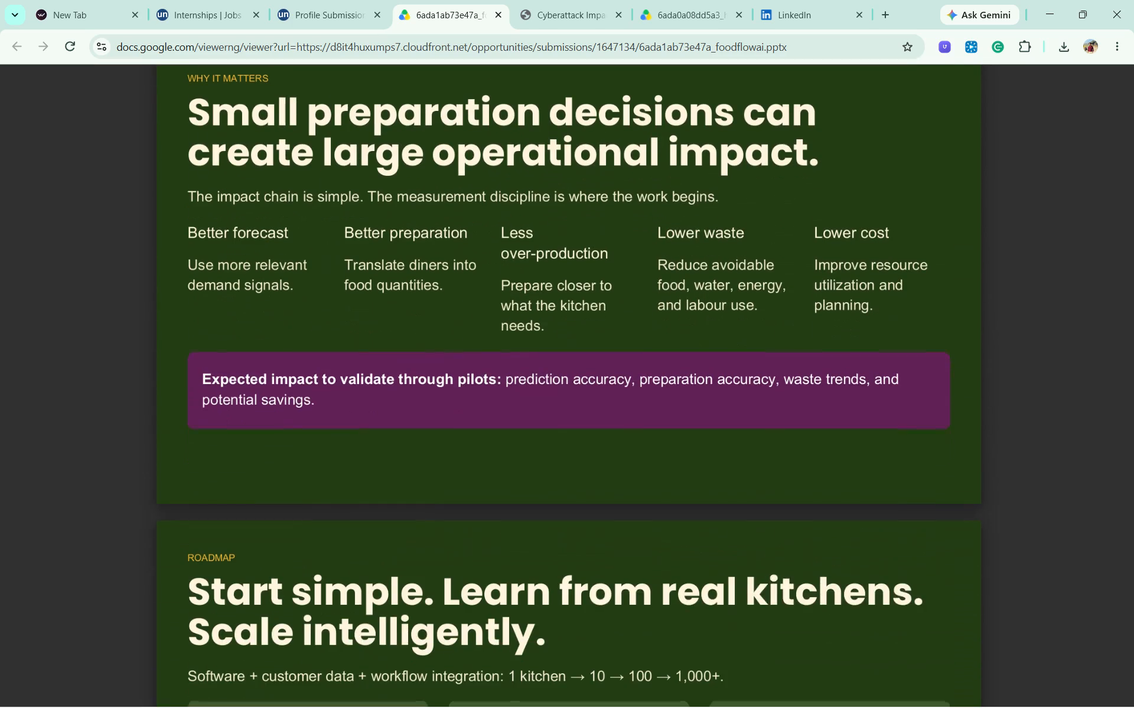
pyautogui.hscroll(-1, 731, 332)
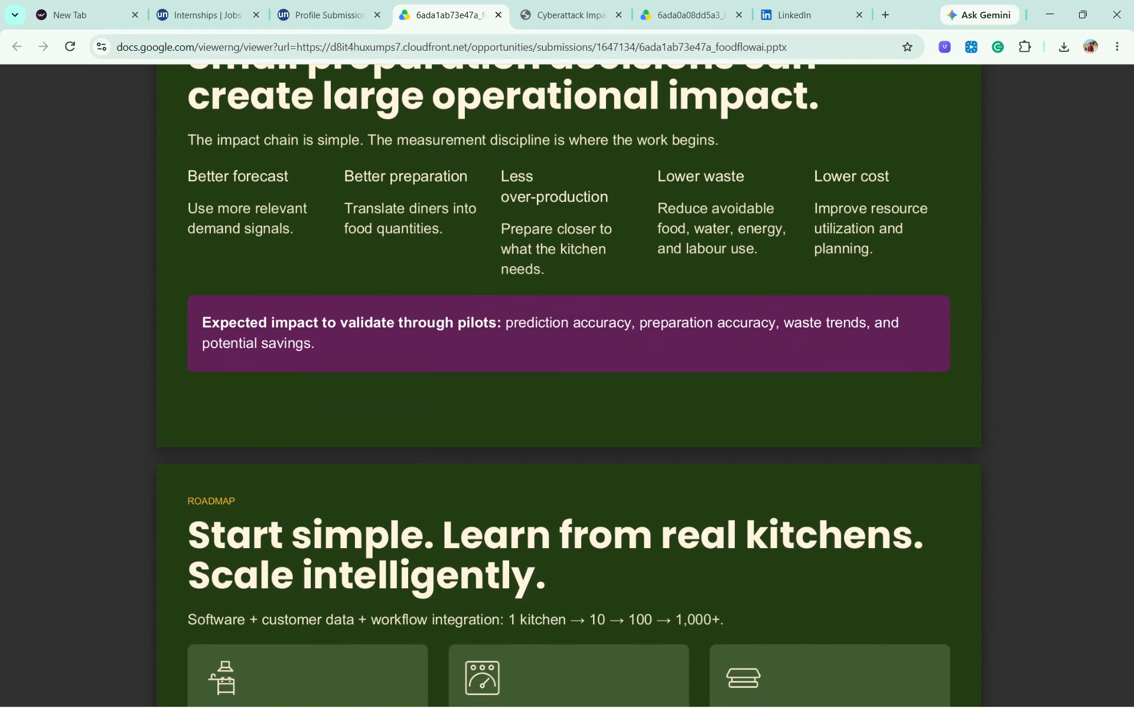
pyautogui.scroll(-7, 731, 332)
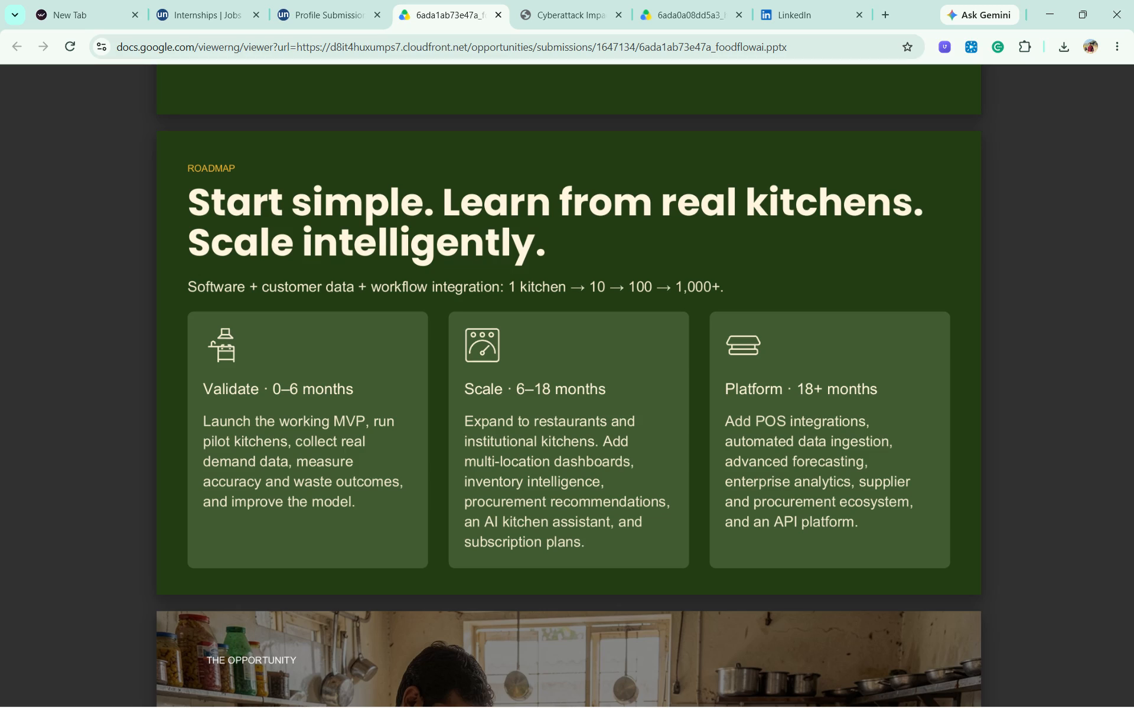
pyautogui.scroll(-6, 530, 296)
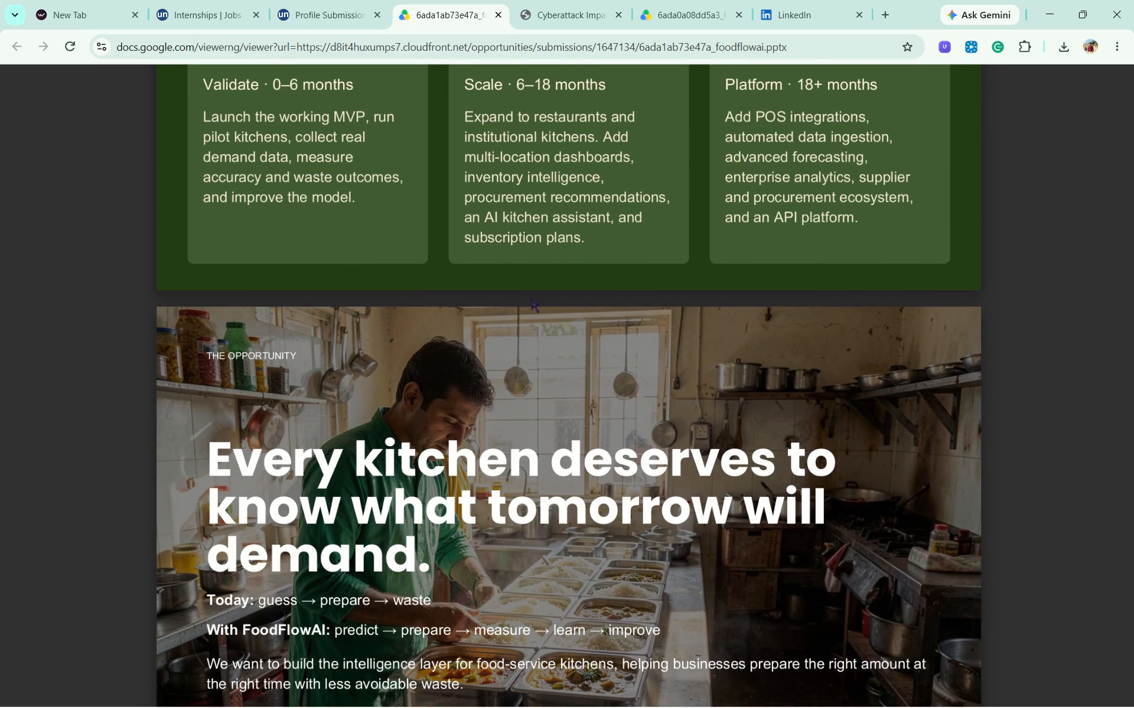
pyautogui.scroll(-1, 530, 296)
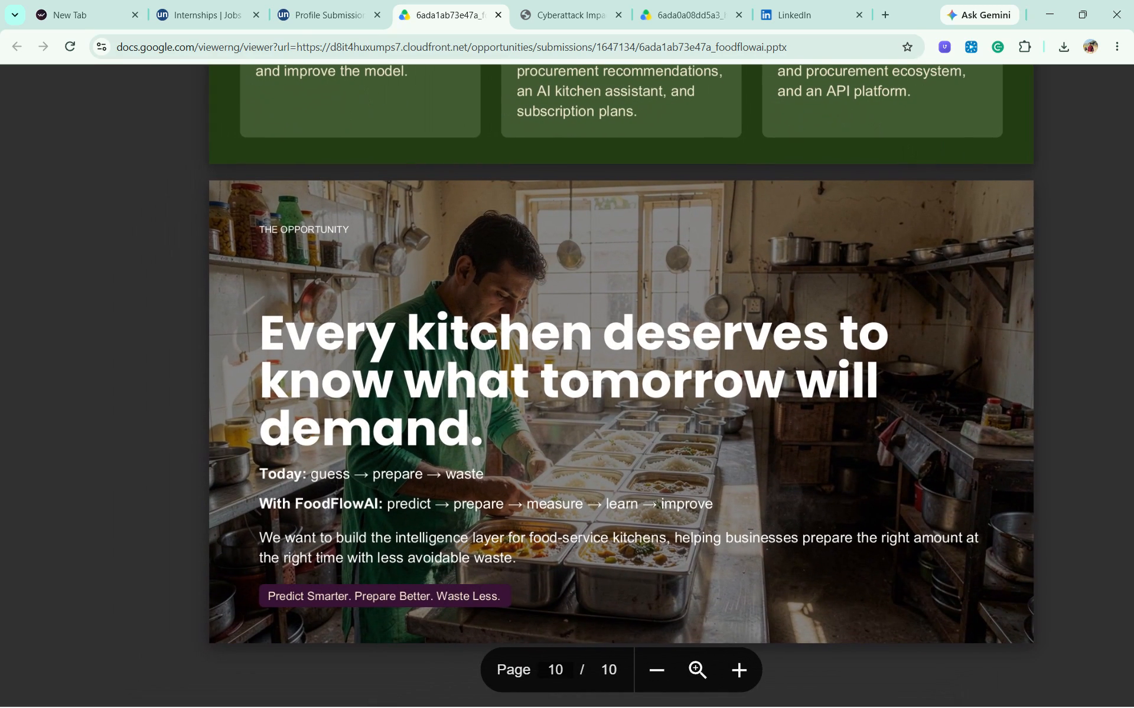
pyautogui.hscroll(-1, 530, 296)
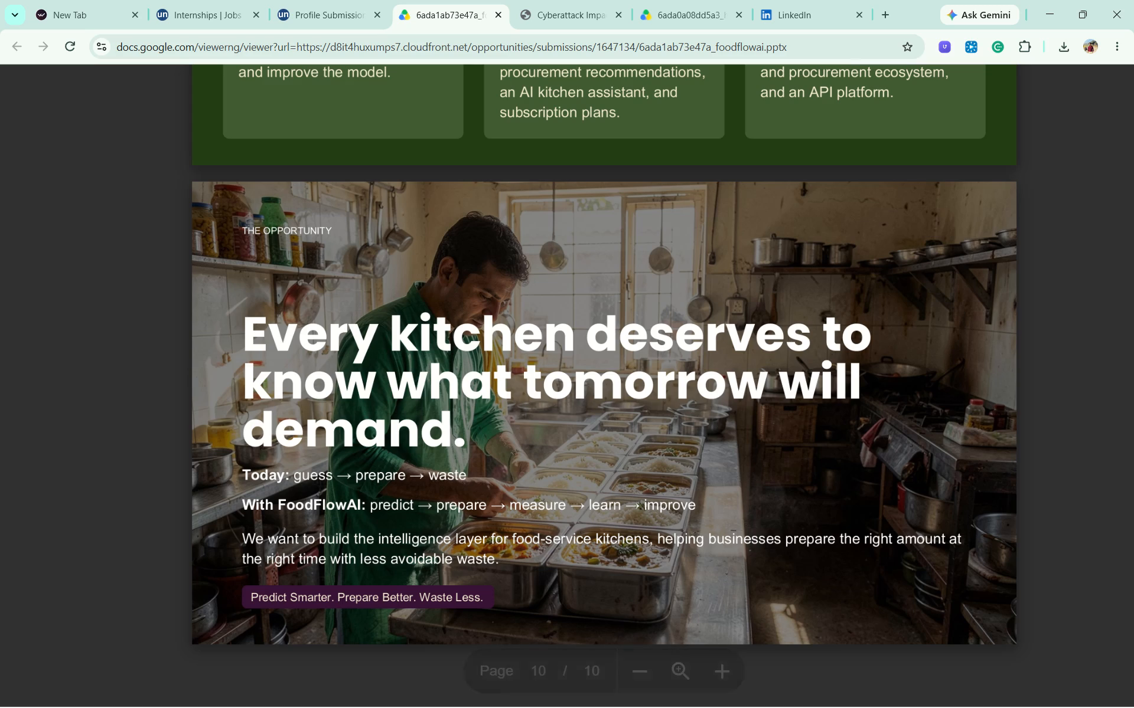
# Look back over the FoodFlowAI deck from the closing slide to the cover, rechecking positioning, customers, preparation quantities and product.
pyautogui.scroll(2, 674, 515)
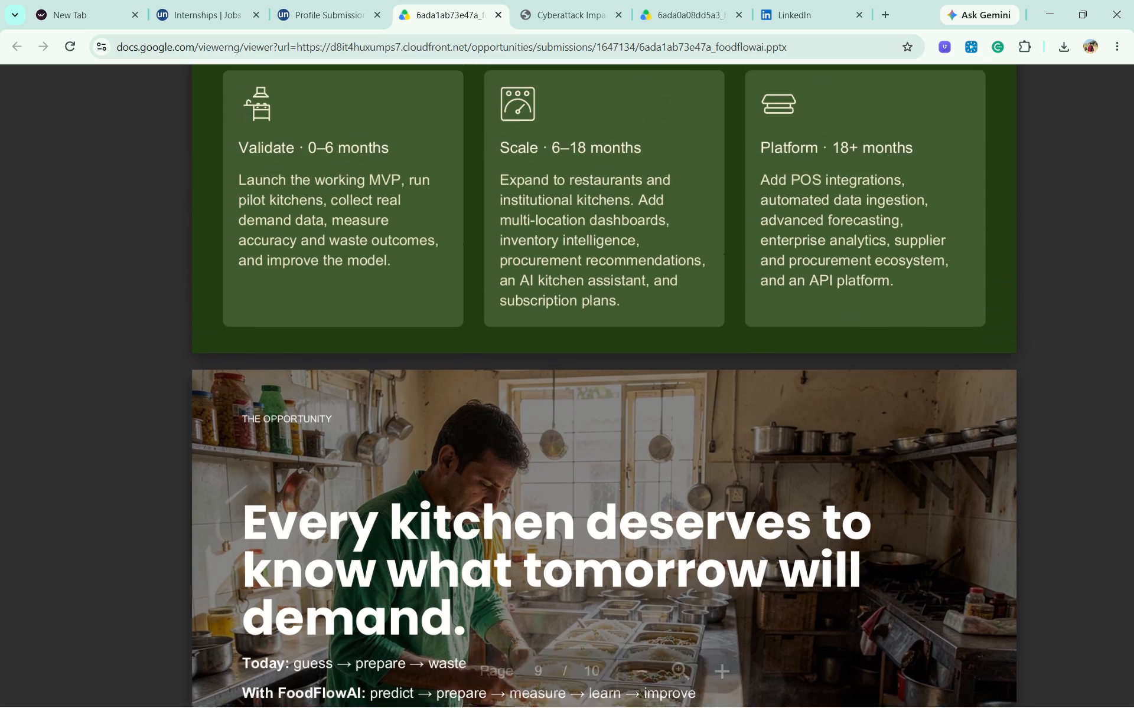
pyautogui.scroll(5, 674, 515)
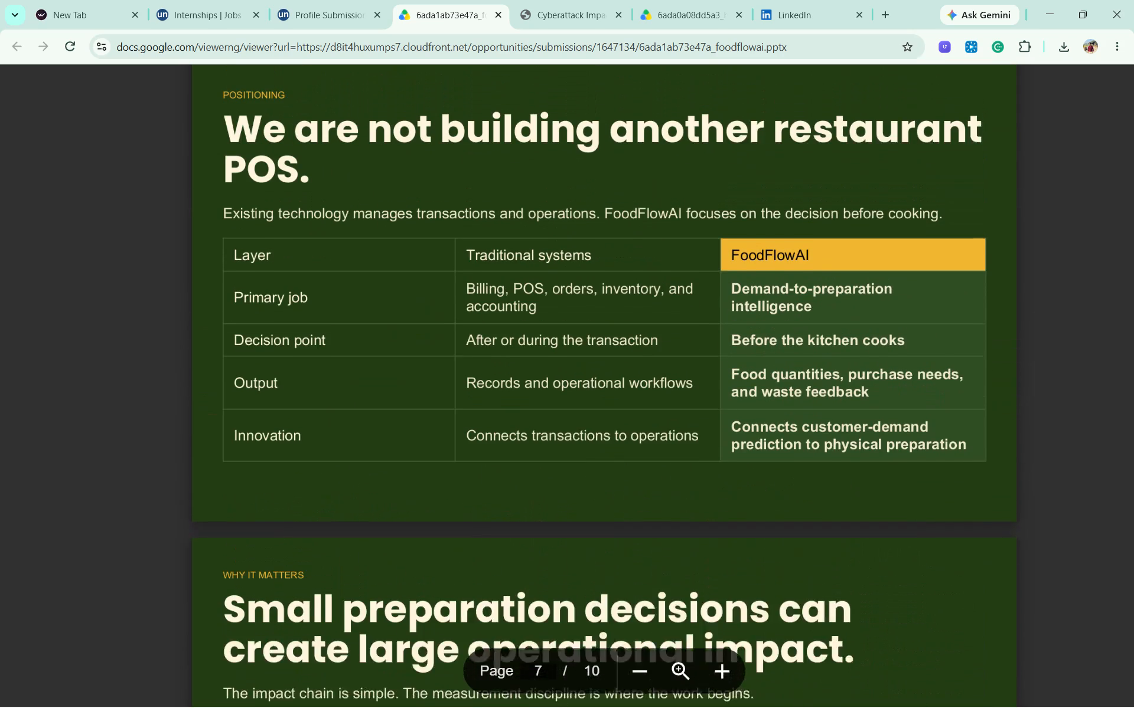
pyautogui.scroll(1, 674, 515)
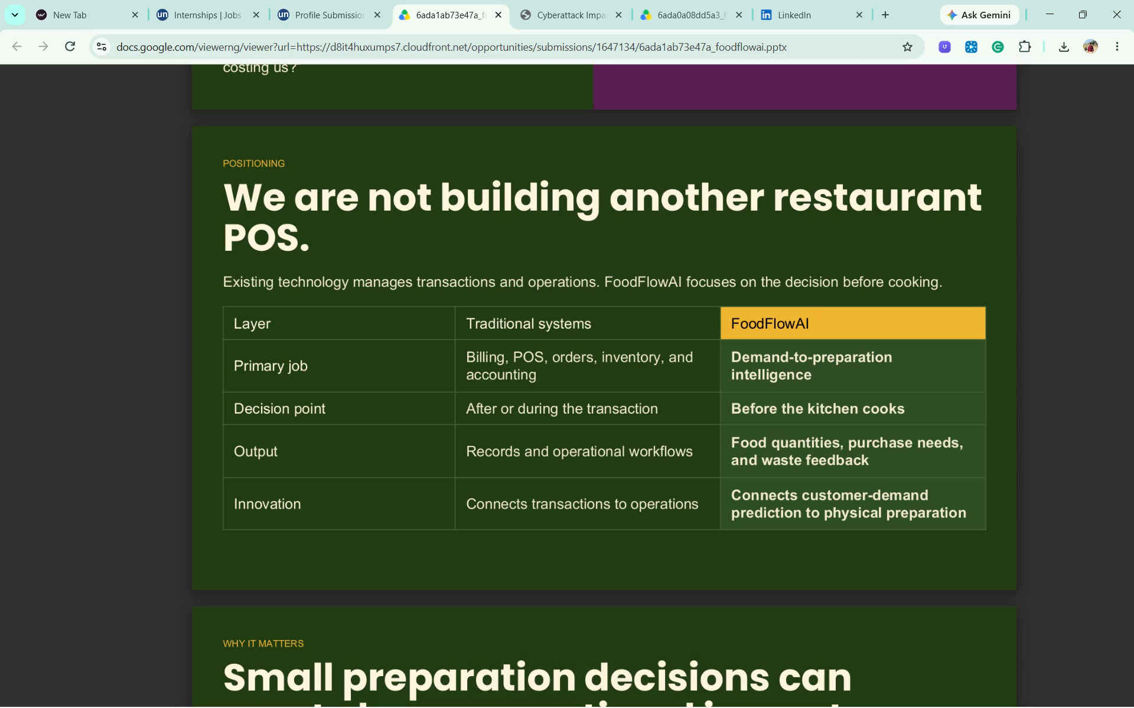
pyautogui.scroll(5, 674, 515)
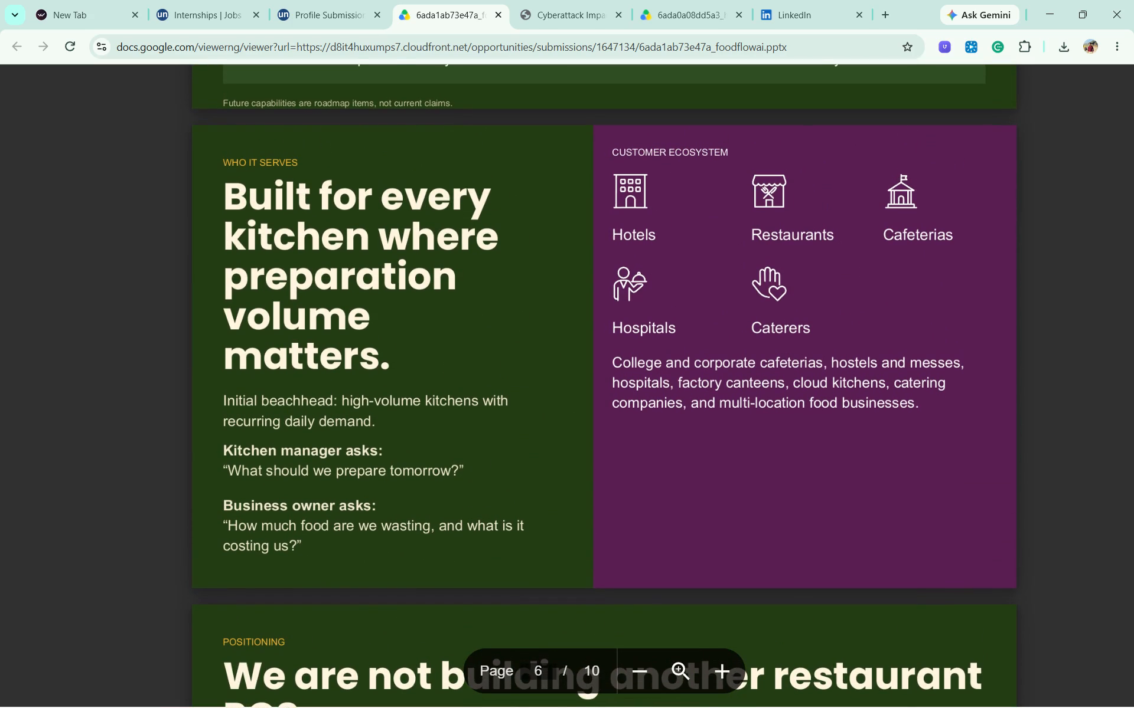
pyautogui.scroll(10, 674, 515)
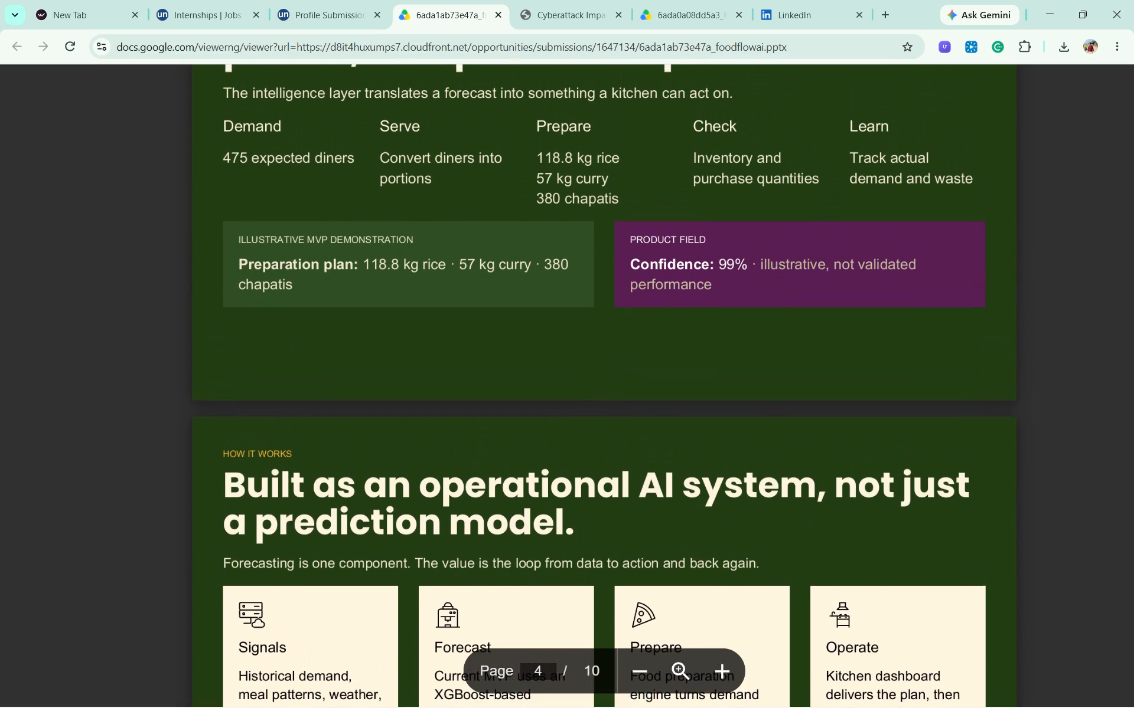
pyautogui.scroll(7, 674, 515)
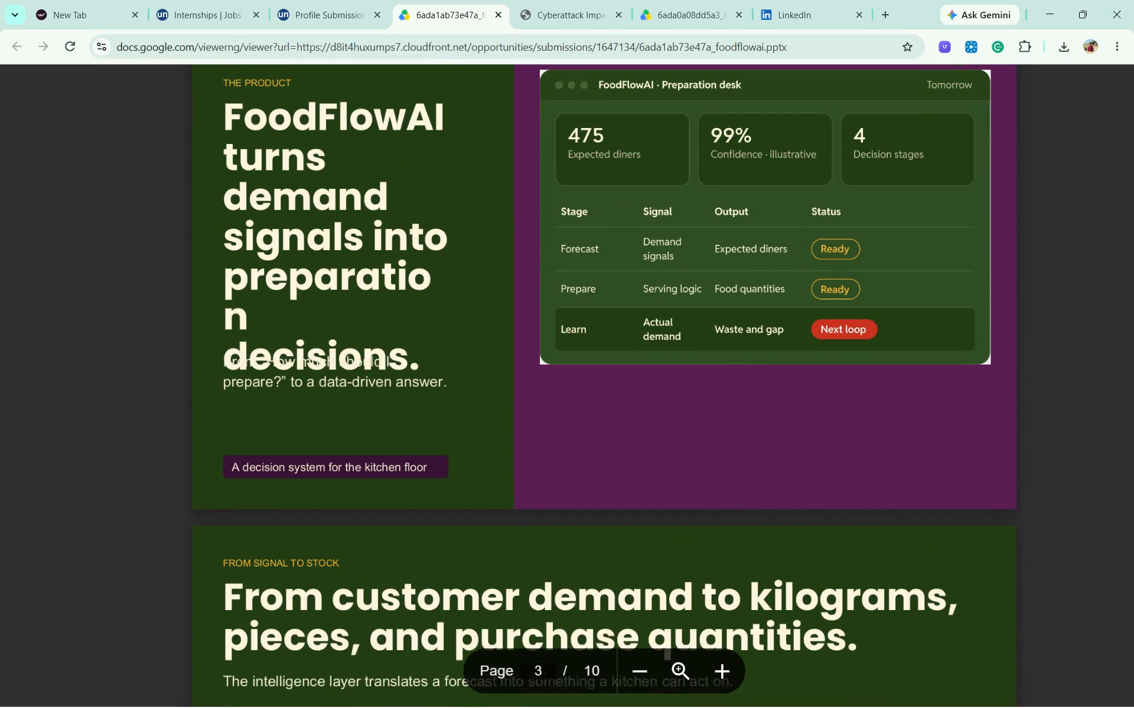
pyautogui.scroll(6, 674, 515)
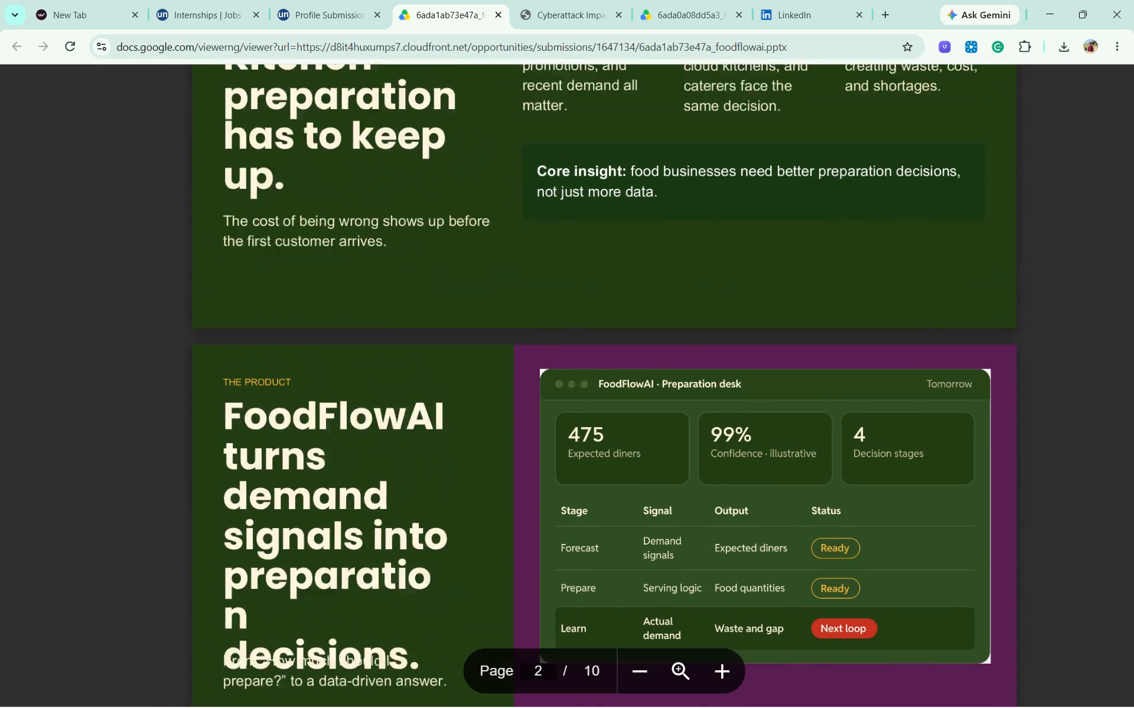
pyautogui.scroll(5, 674, 515)
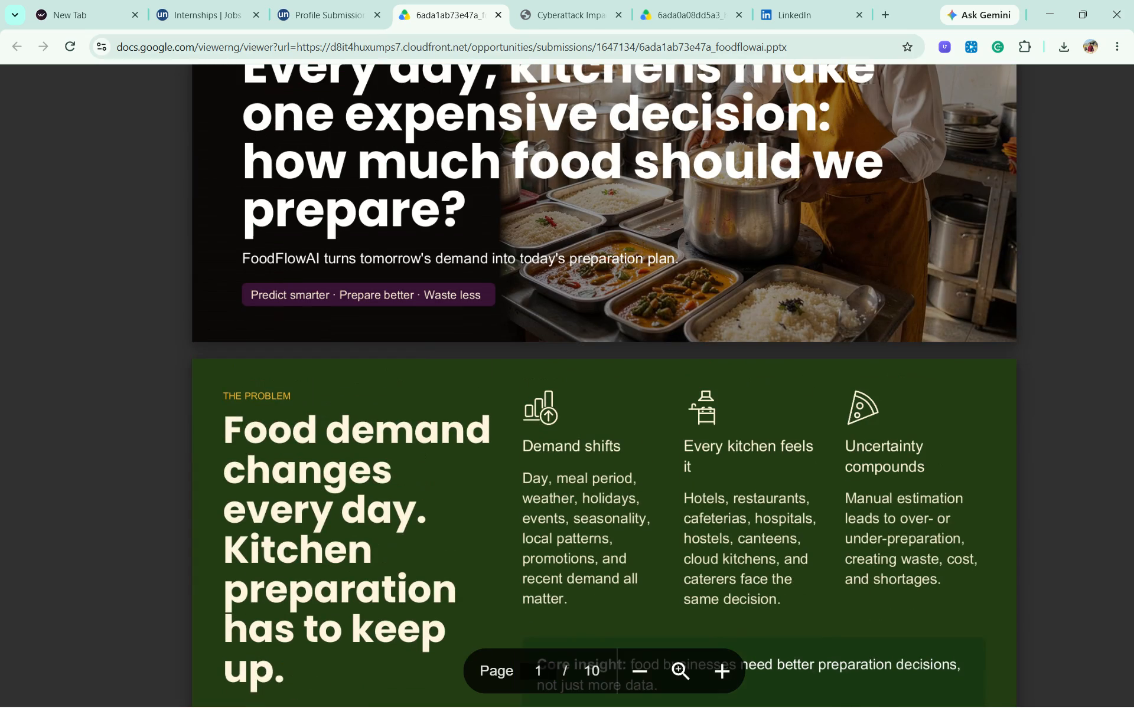
pyautogui.scroll(5, 674, 515)
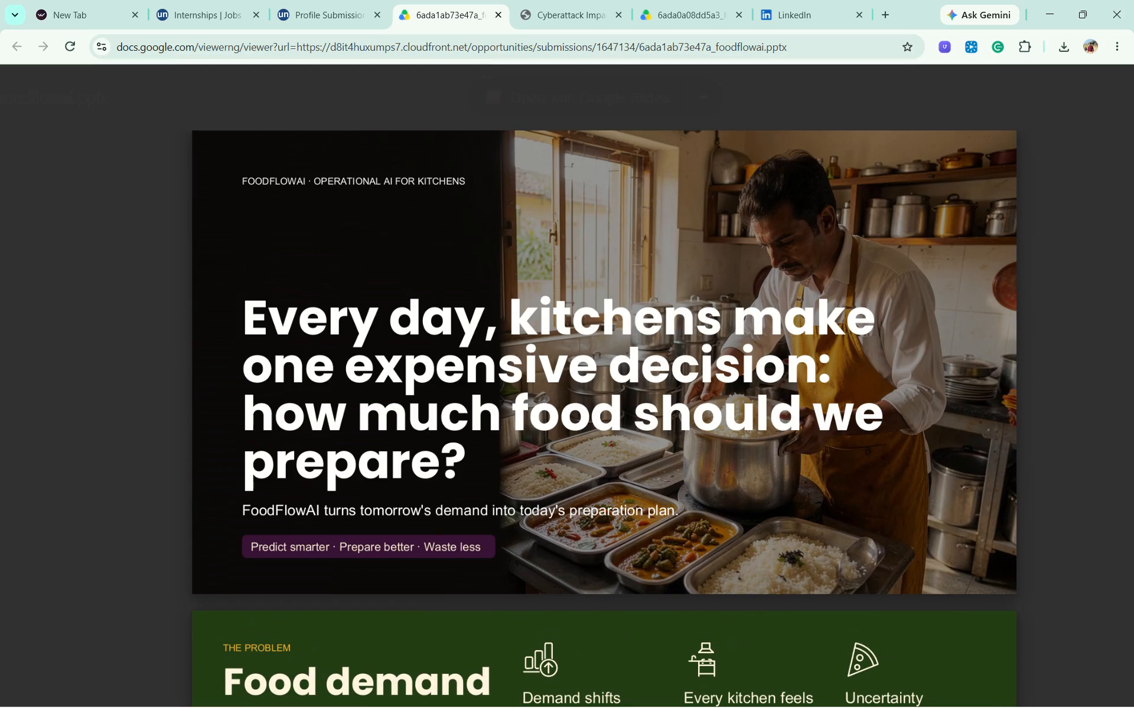
# Close the FoodFlowAI deck and its candidate details, and reject the Smash Buggers team in the Online Idea Submission round.
pyautogui.hotkey('ctrl', 'w')
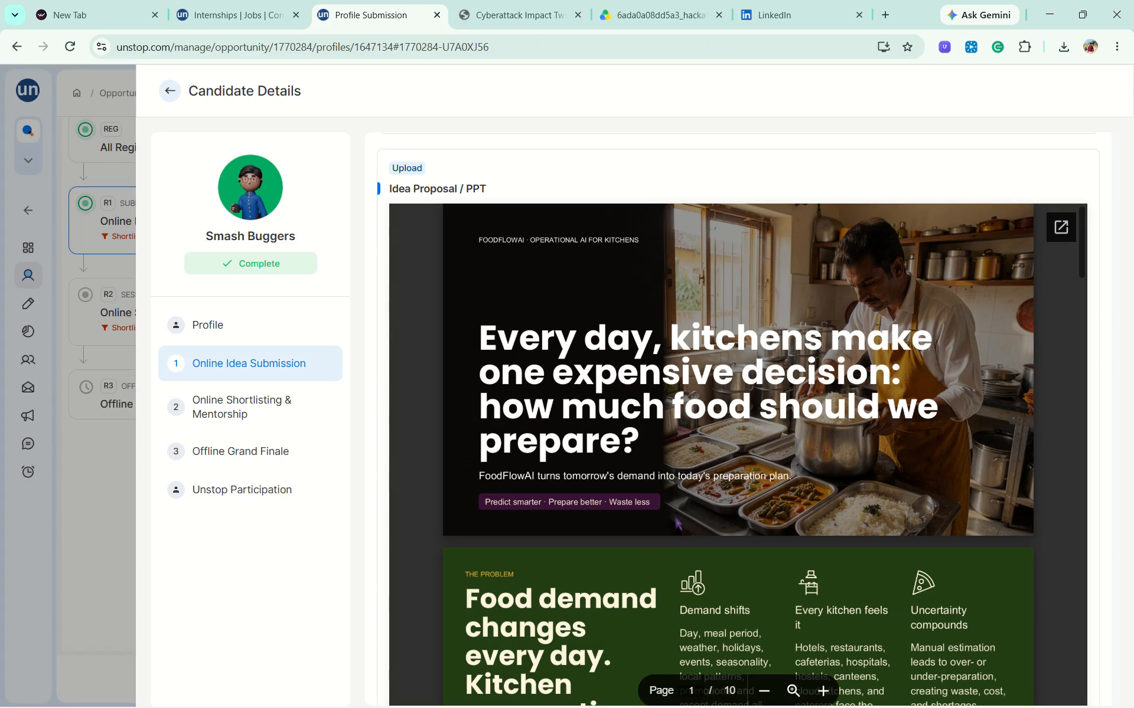
pyautogui.click(97, 584)
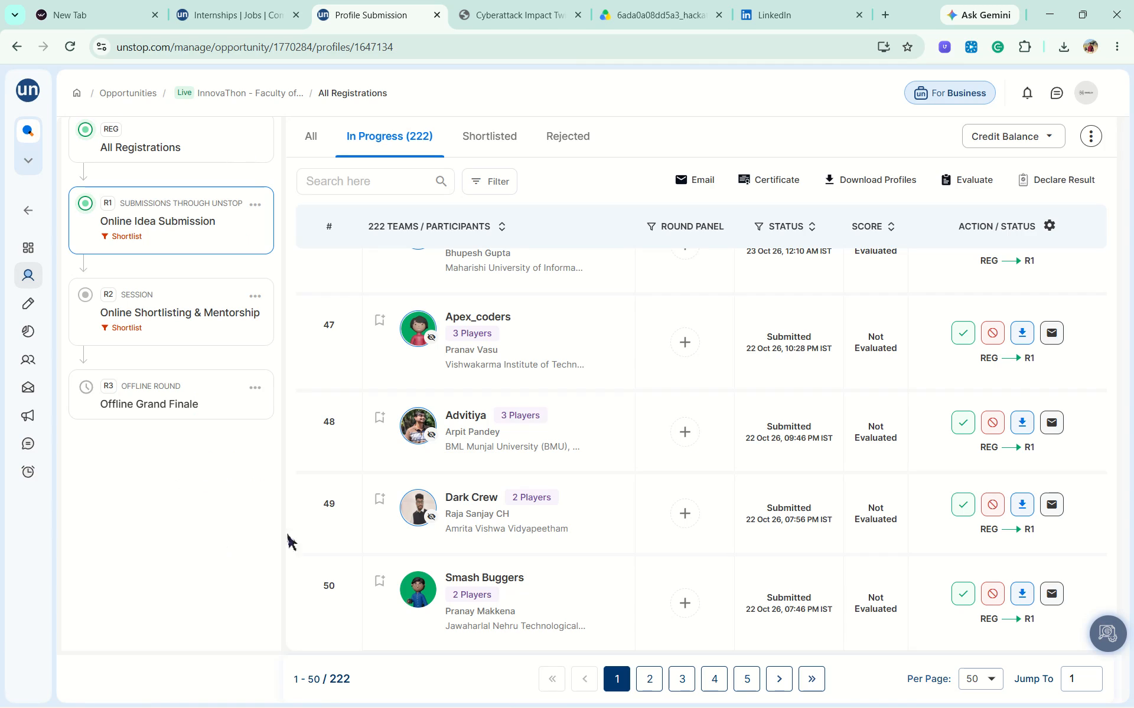
pyautogui.click(996, 589)
pyautogui.click(685, 497)
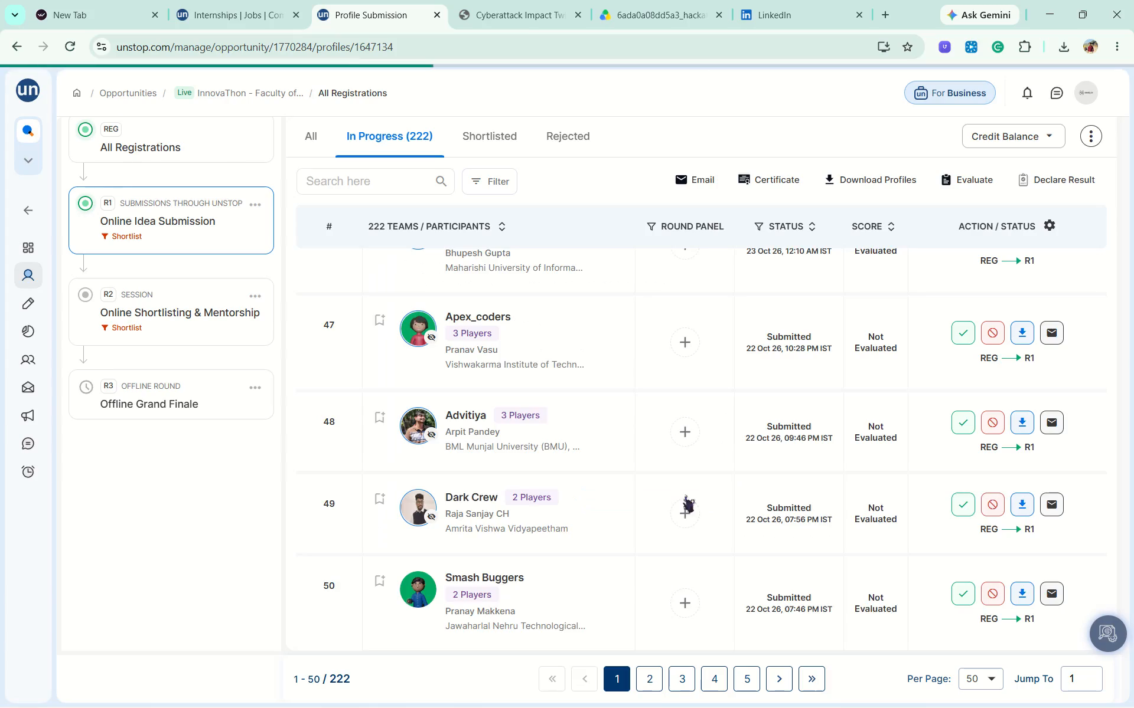
# Open the Dark Crew team's online idea submission and view its proposal presentation in a separate tab.
pyautogui.click(459, 595)
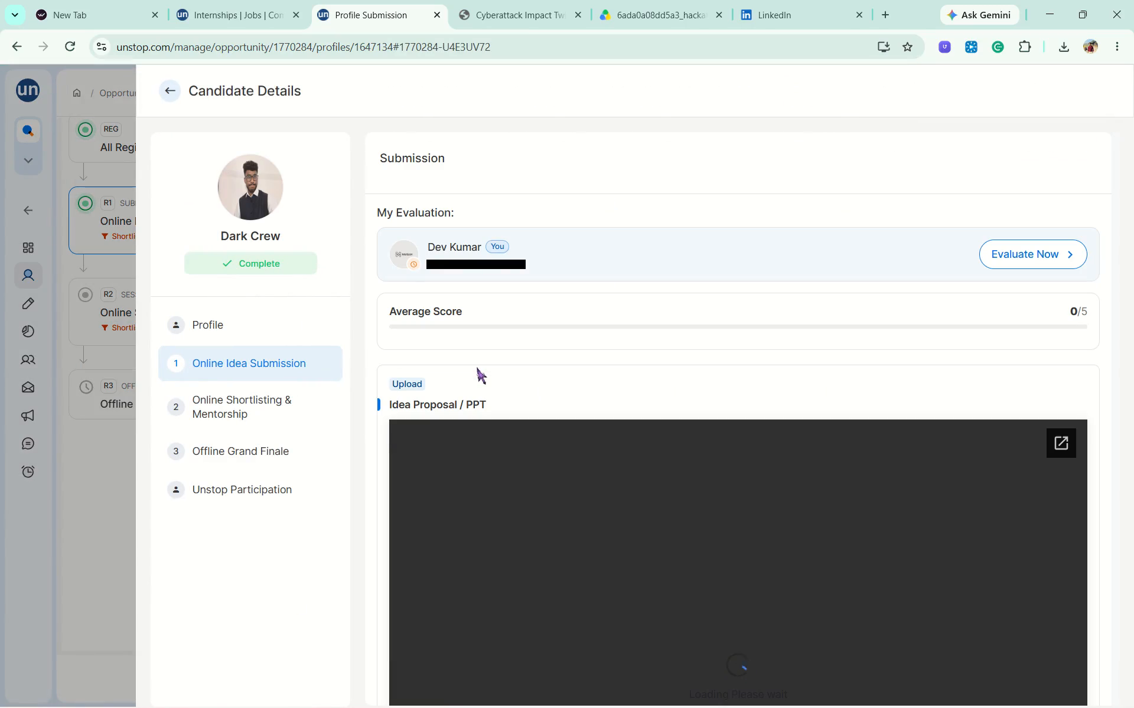
pyautogui.scroll(-5, 477, 368)
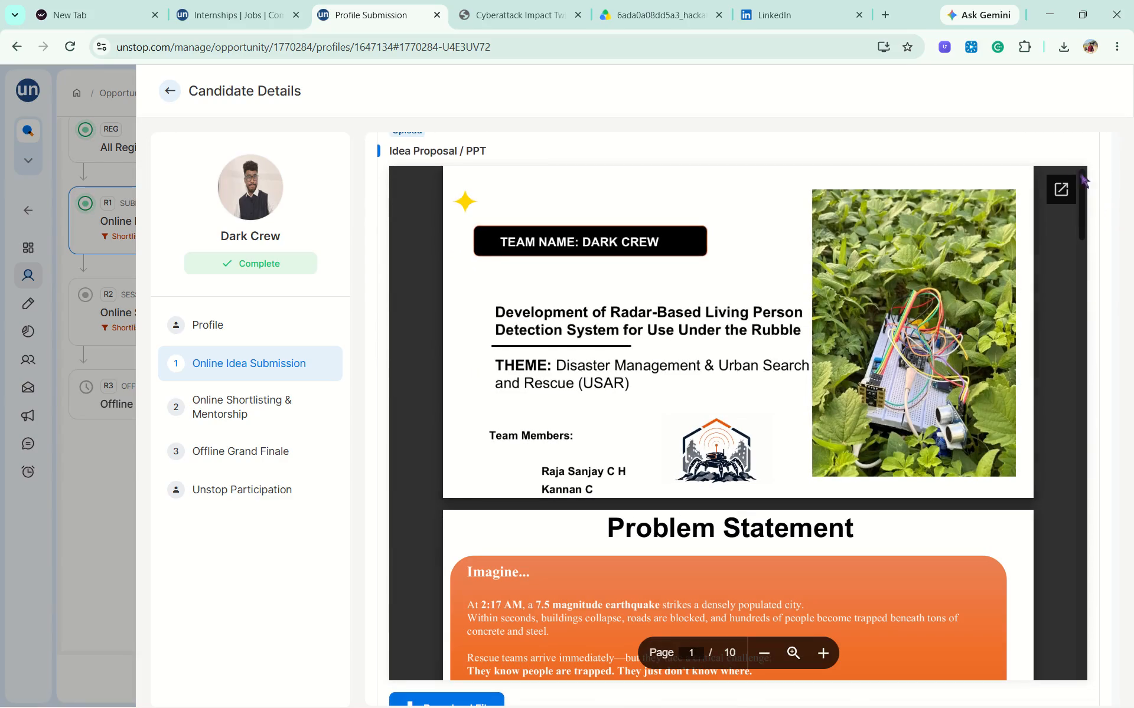
pyautogui.click(1060, 184)
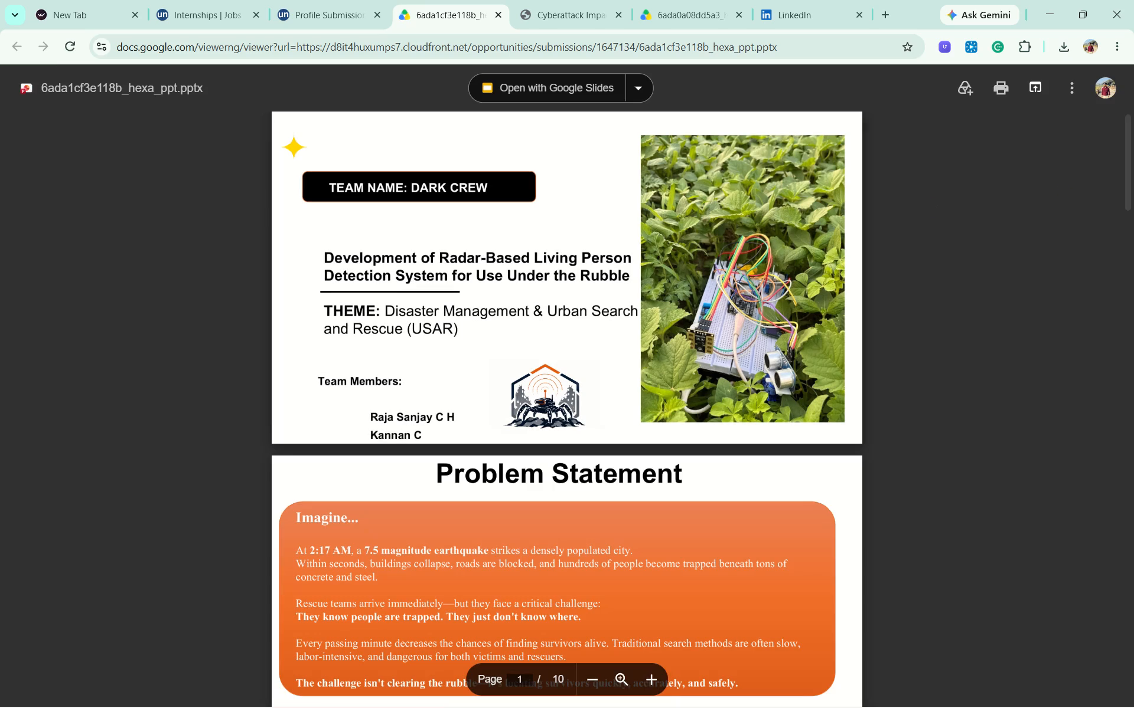
# Read the title and Problem Statement slides of Dark Crew's deck on radar-based detection of living people under rubble.
pyautogui.scroll(-1, 601, 348)
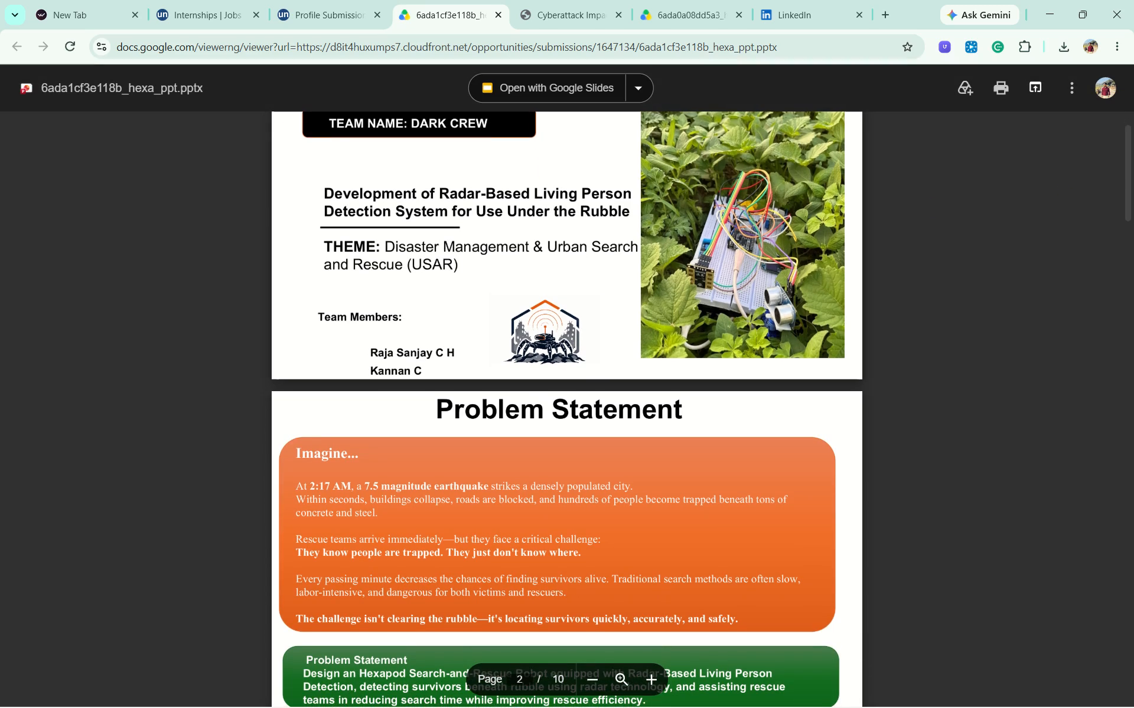
pyautogui.scroll(-5, 601, 348)
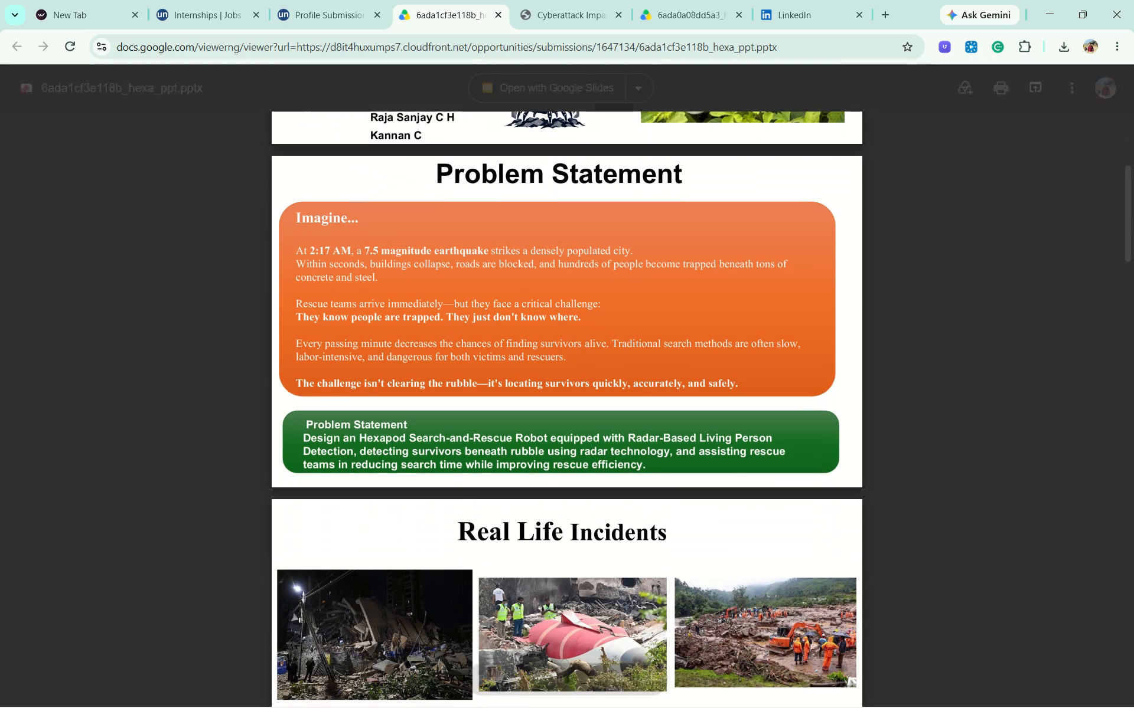
pyautogui.scroll(-2, 601, 348)
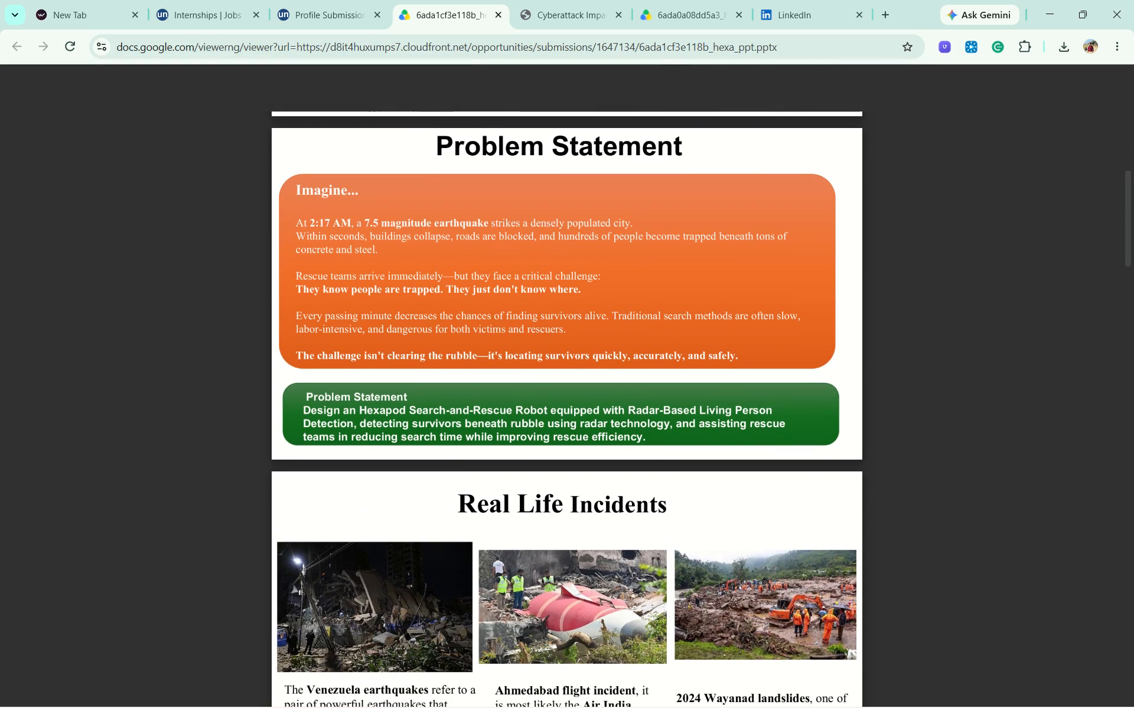
pyautogui.scroll(-1, 601, 335)
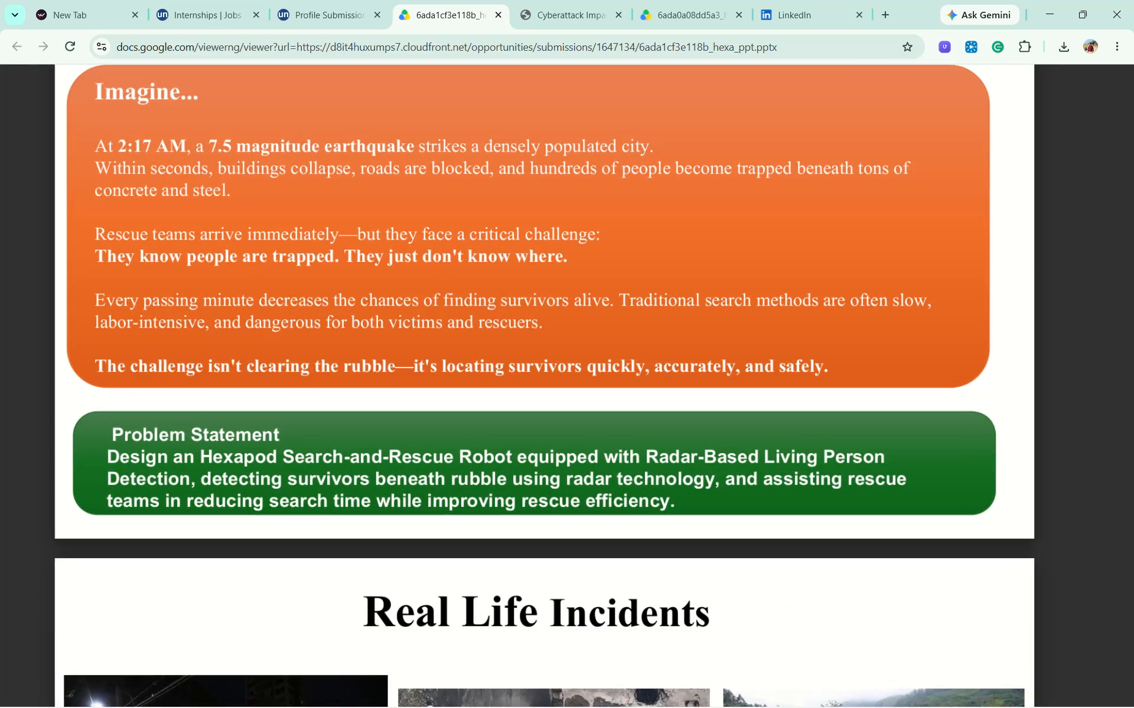
pyautogui.scroll(2, 601, 335)
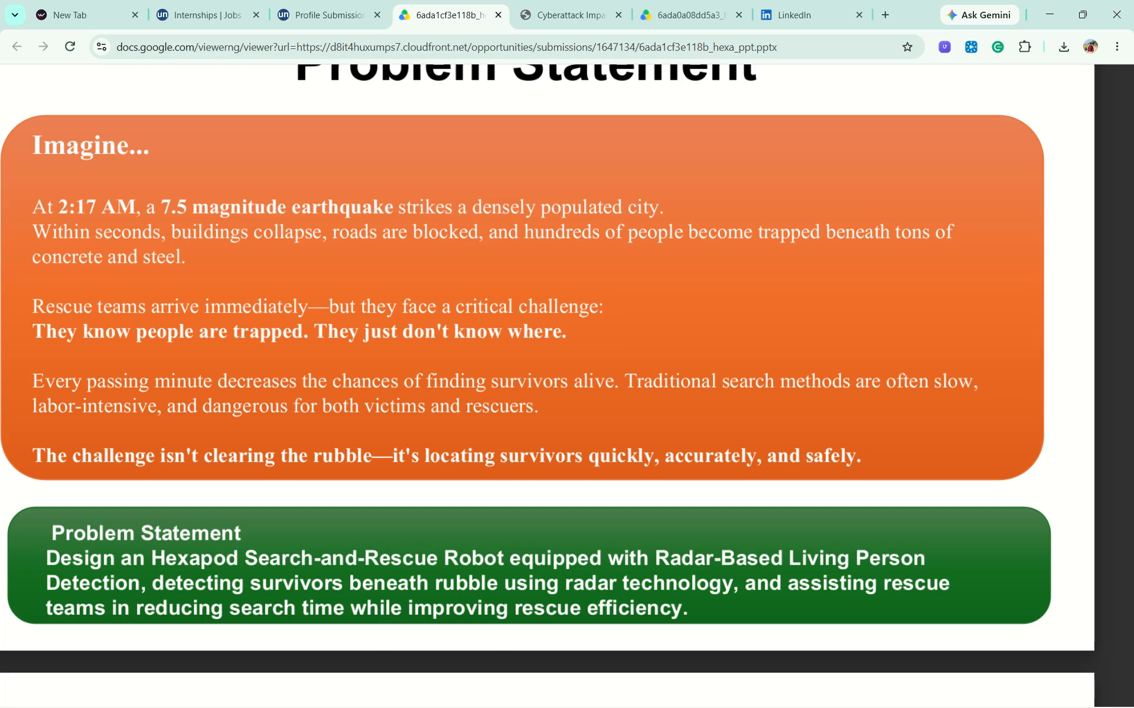
pyautogui.scroll(-2, 429, 386)
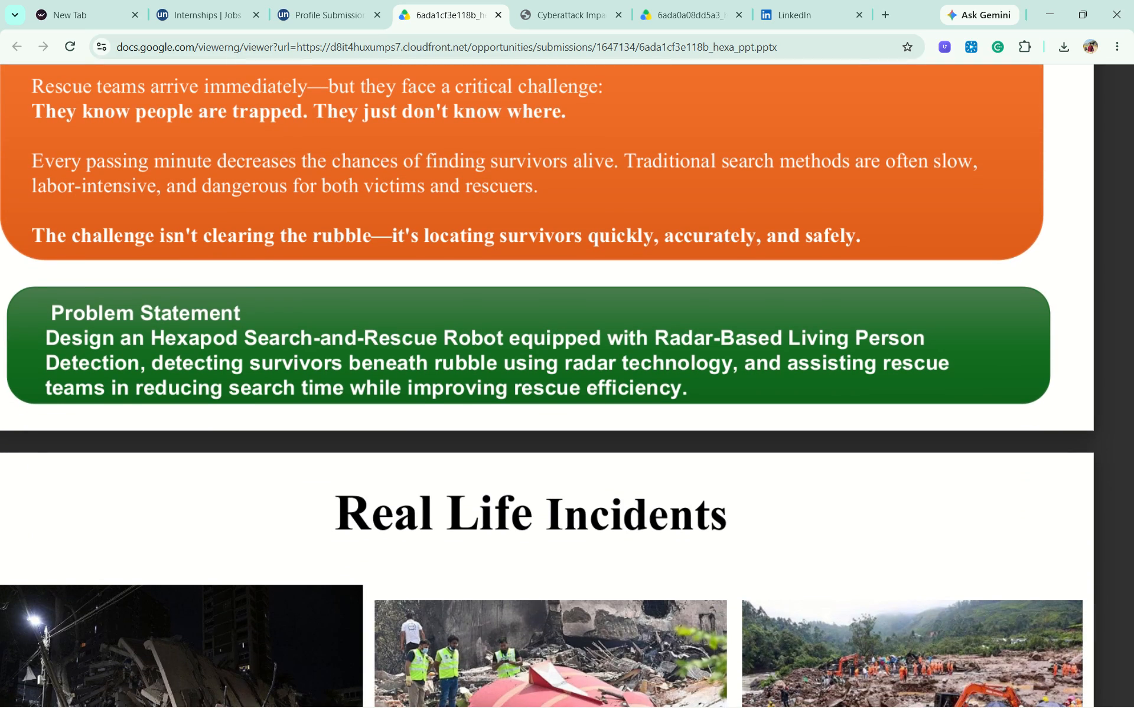
pyautogui.scroll(-1, 304, 310)
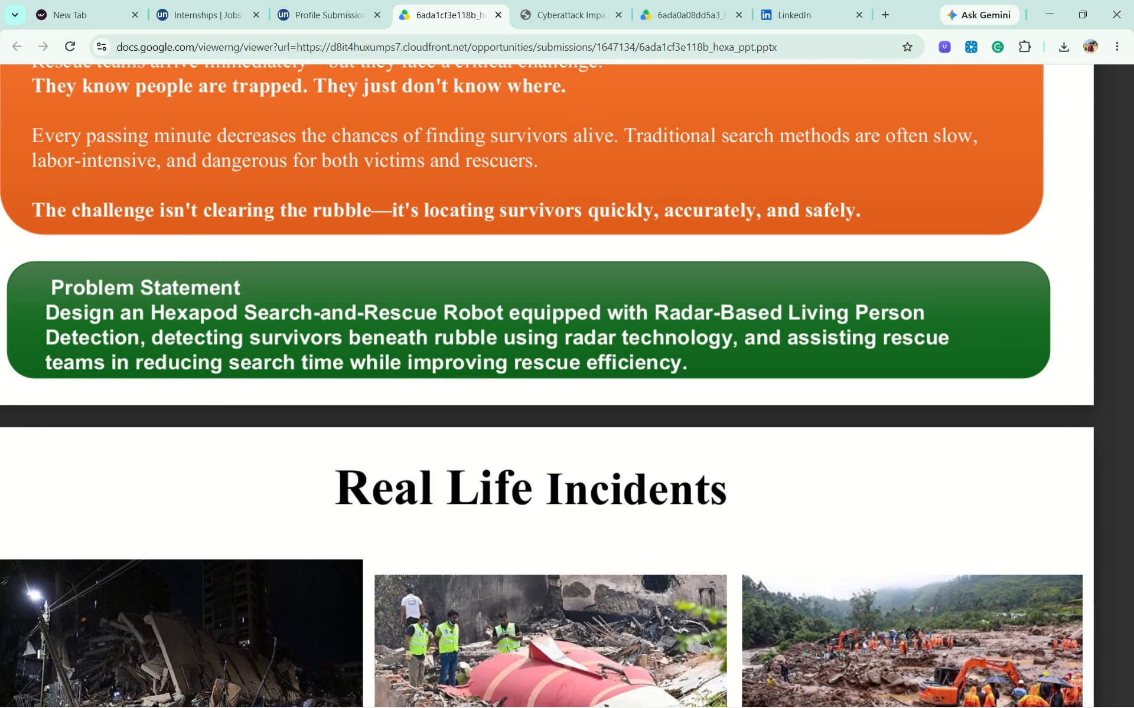
pyautogui.scroll(-1, 304, 310)
pyautogui.scroll(5, 311, 372)
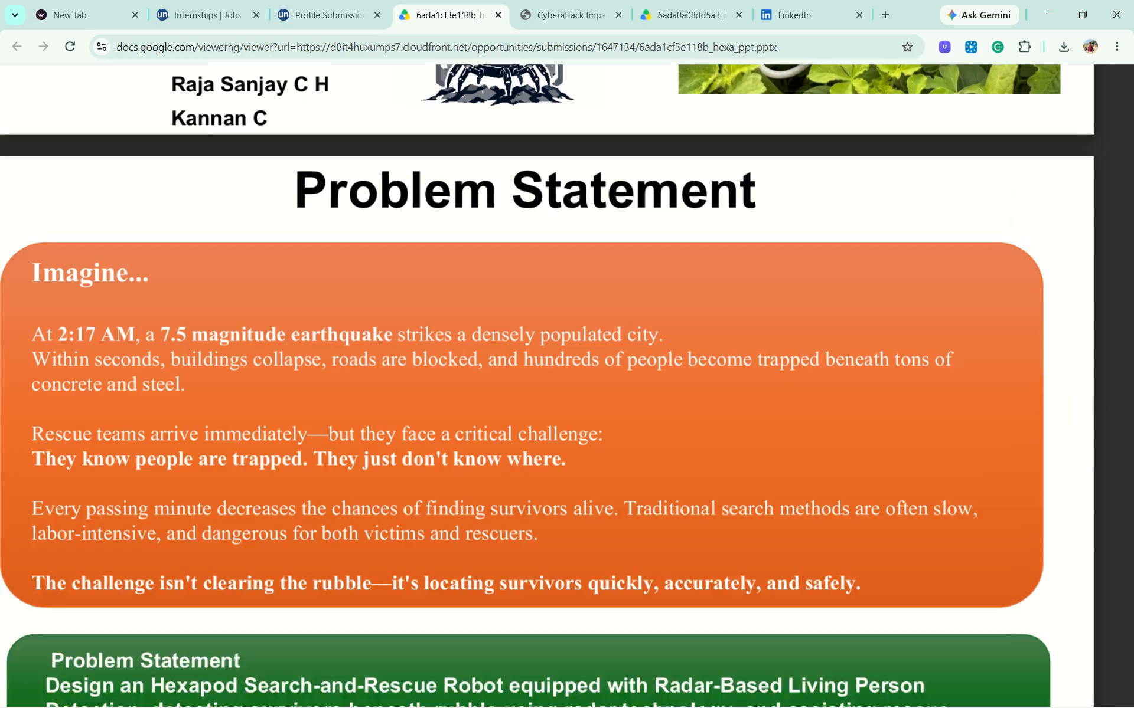
pyautogui.scroll(1, 311, 372)
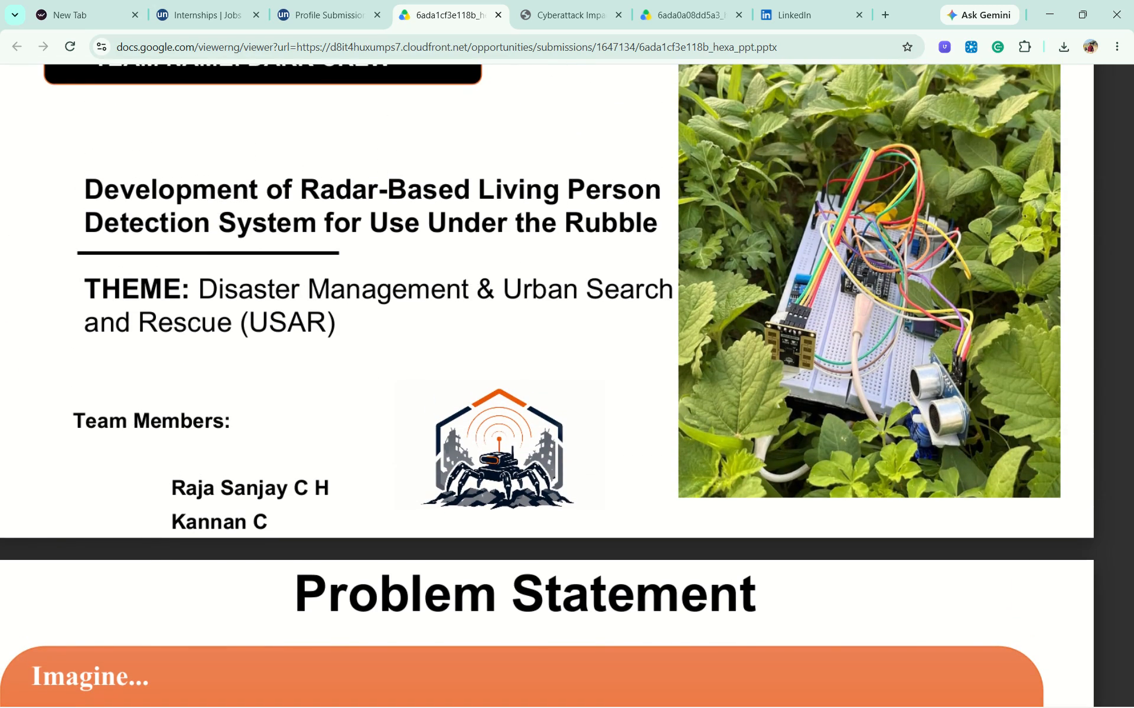
pyautogui.scroll(-2, 729, 299)
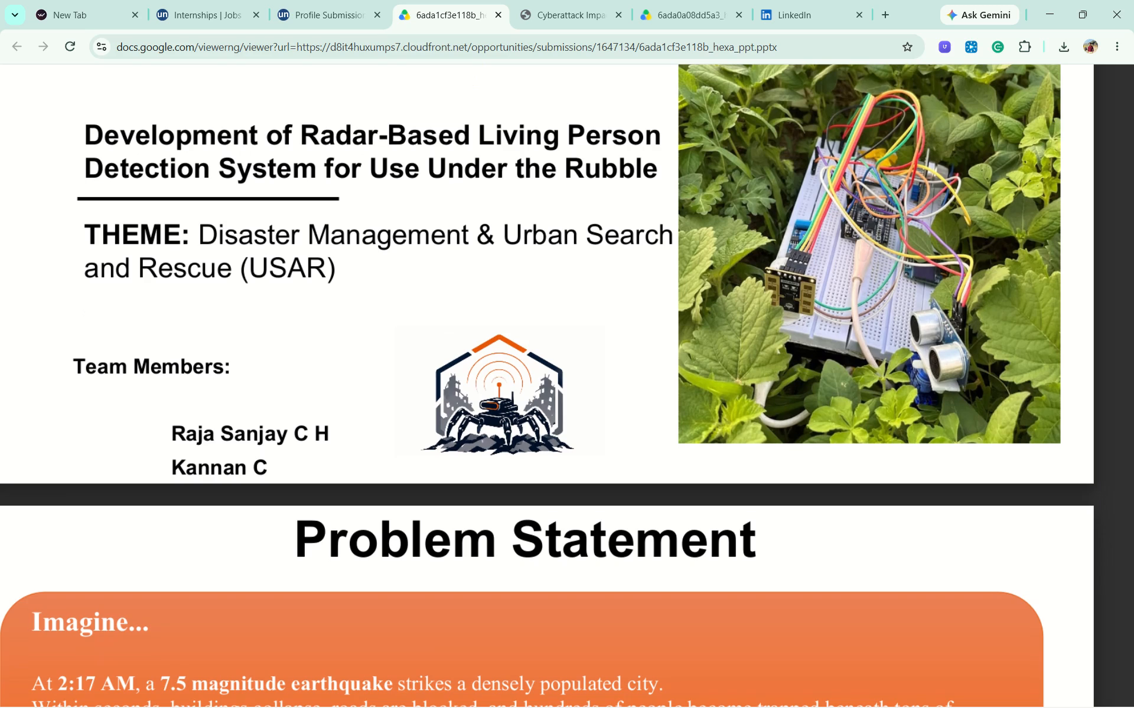
# Read Dark Crew's hexapod search-and-rescue problem statement and the Real Life Incidents slide of the deck.
pyautogui.scroll(-2, 729, 299)
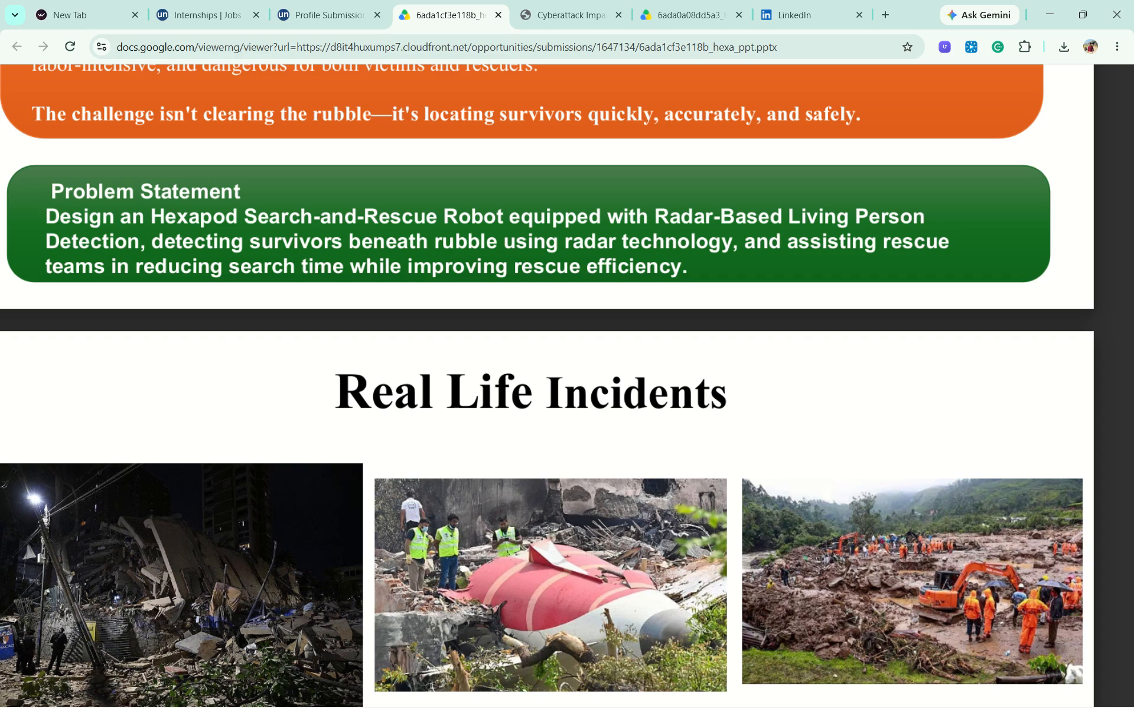
pyautogui.scroll(-2, 455, 293)
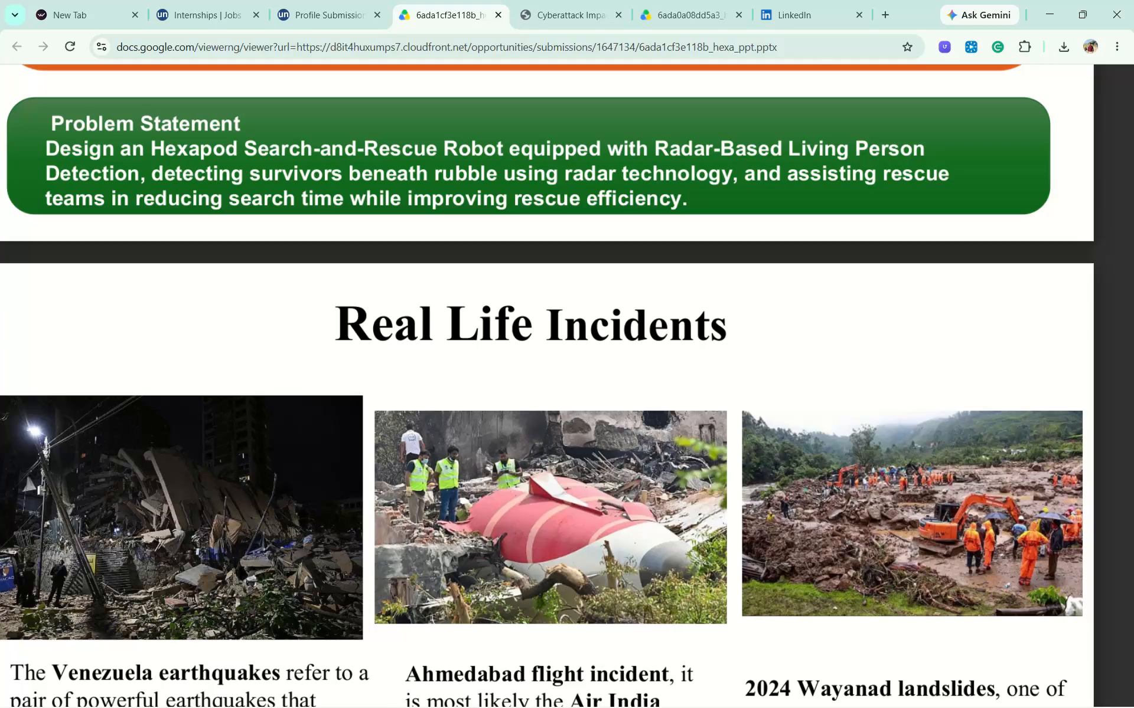
pyautogui.scroll(-1, 455, 293)
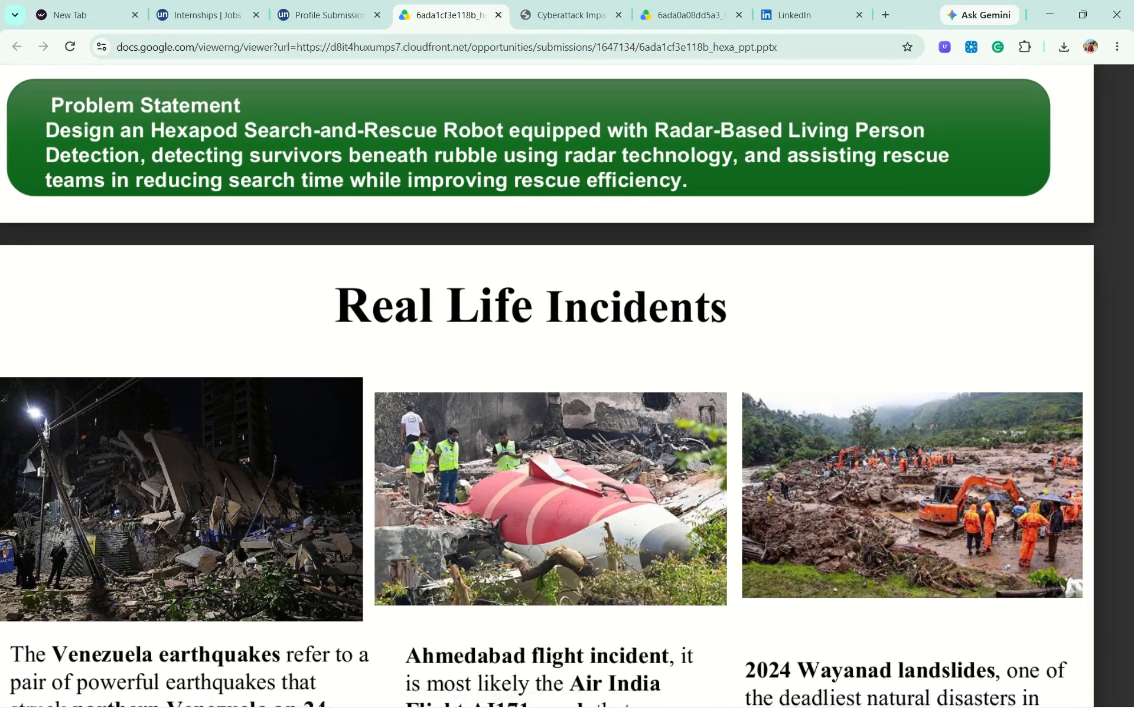
pyautogui.scroll(-2, 455, 293)
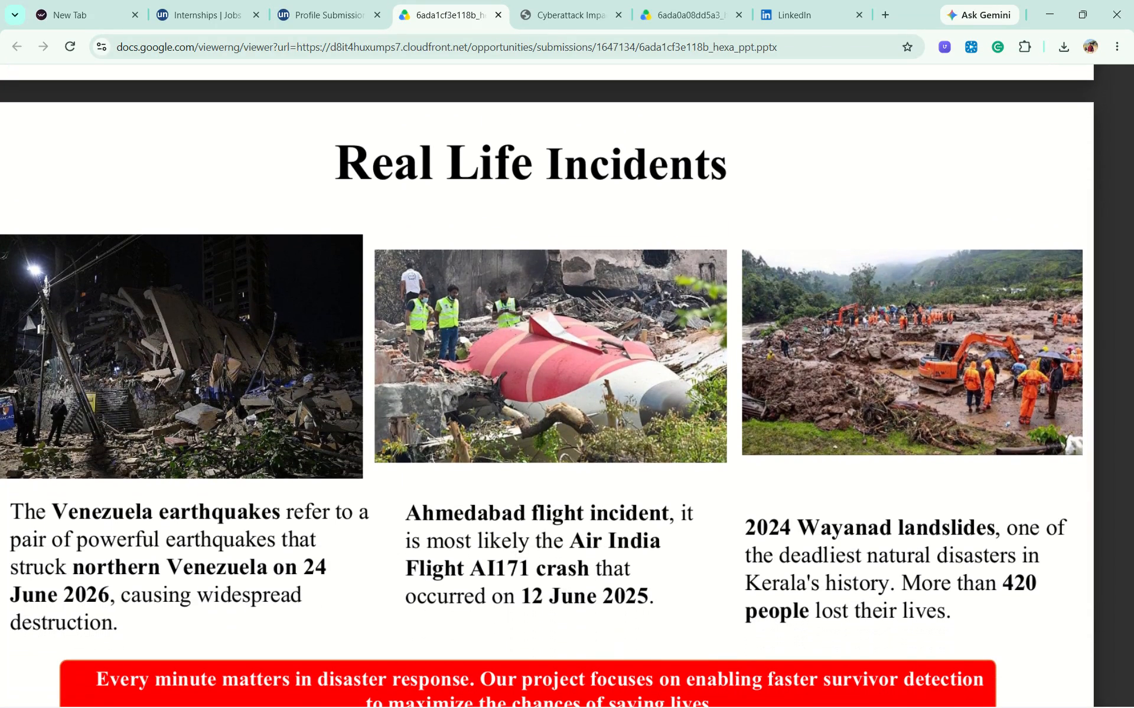
# Read the deck's Abstract slide, covering the problem, the objective, and existing solutions with their limitations.
pyautogui.scroll(-5, 455, 293)
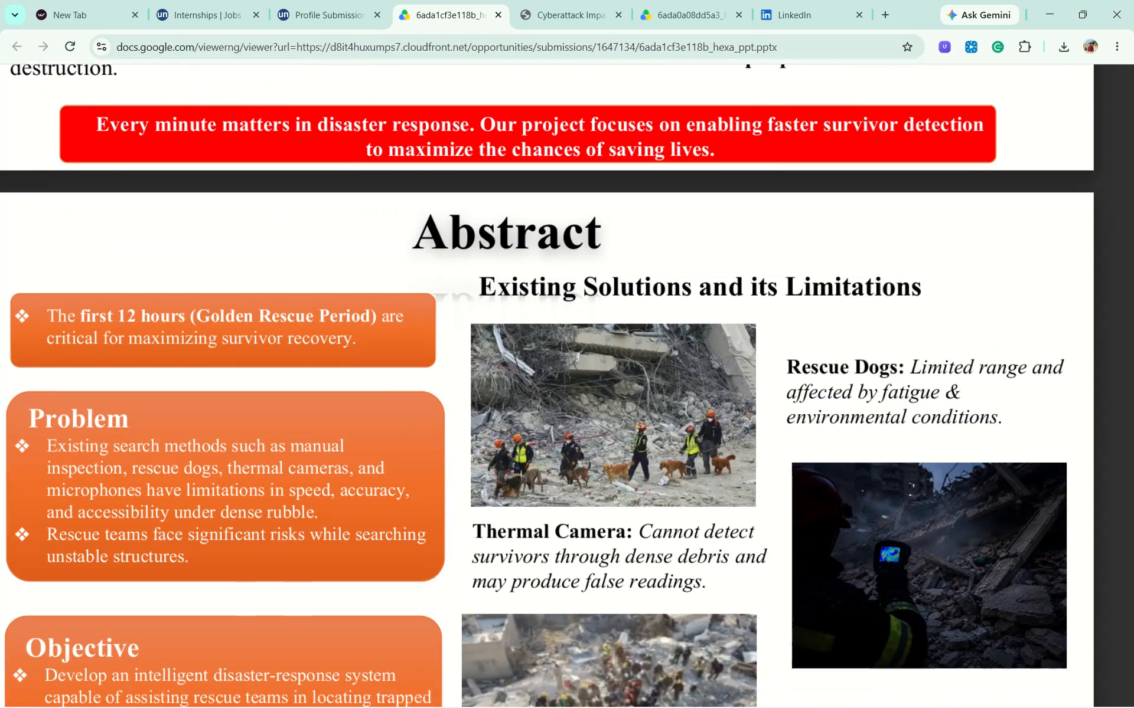
pyautogui.scroll(-1, 455, 293)
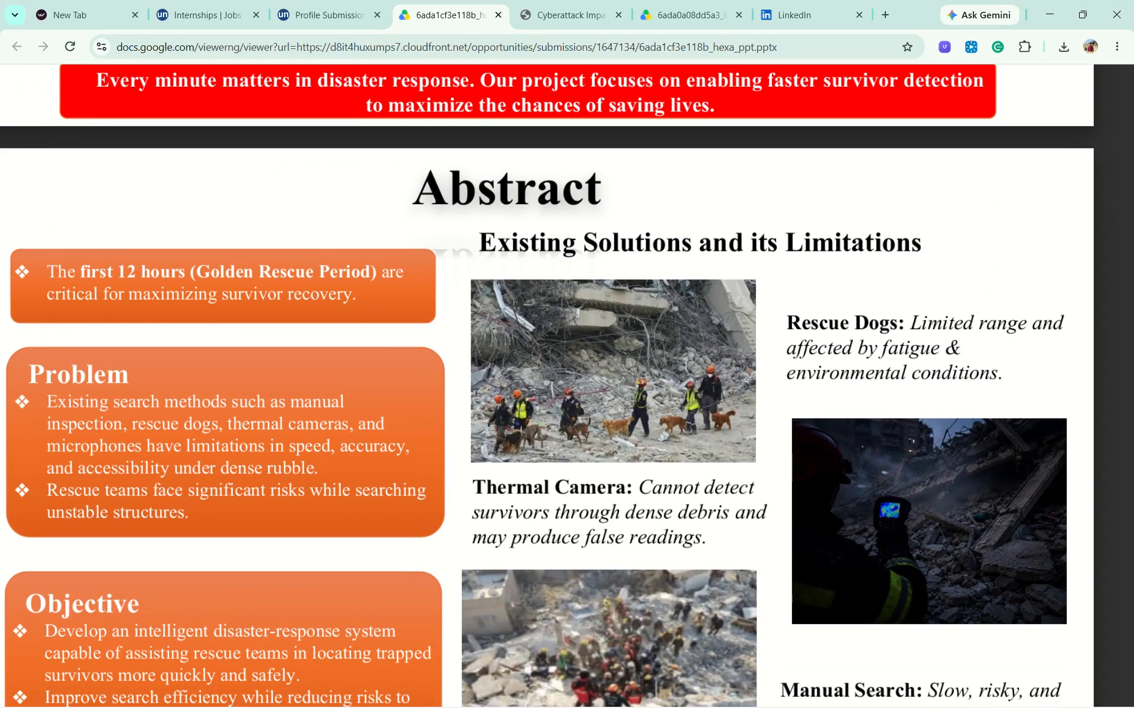
pyautogui.scroll(-1, 455, 293)
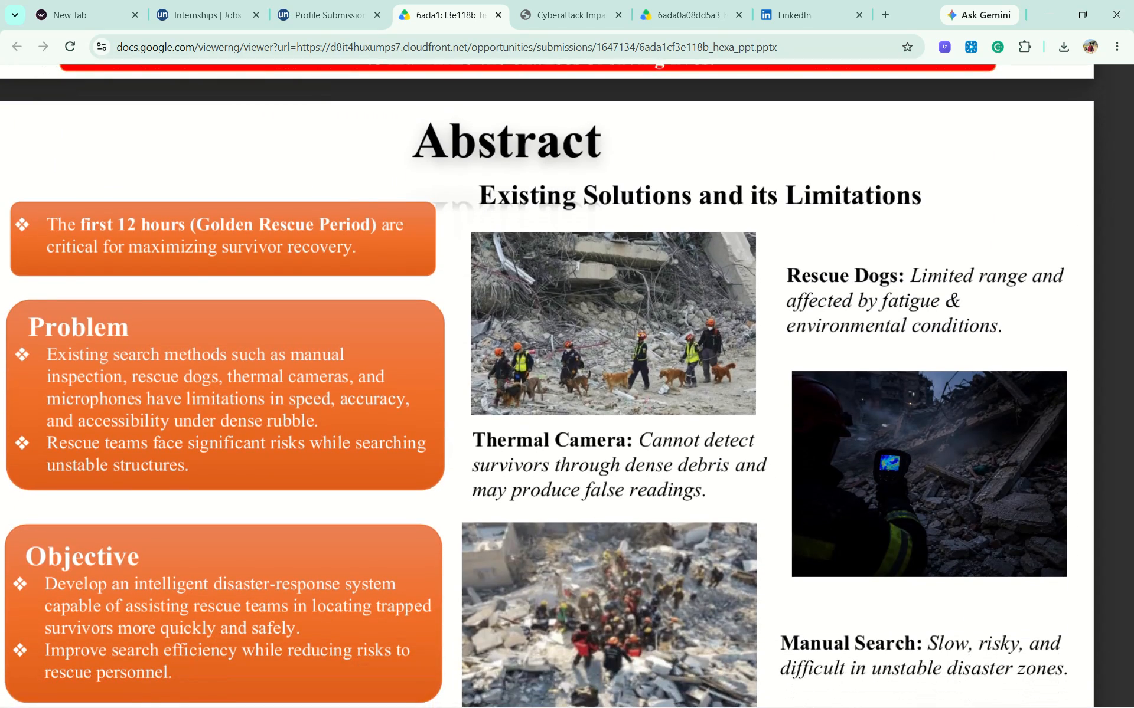
pyautogui.scroll(-1, 455, 293)
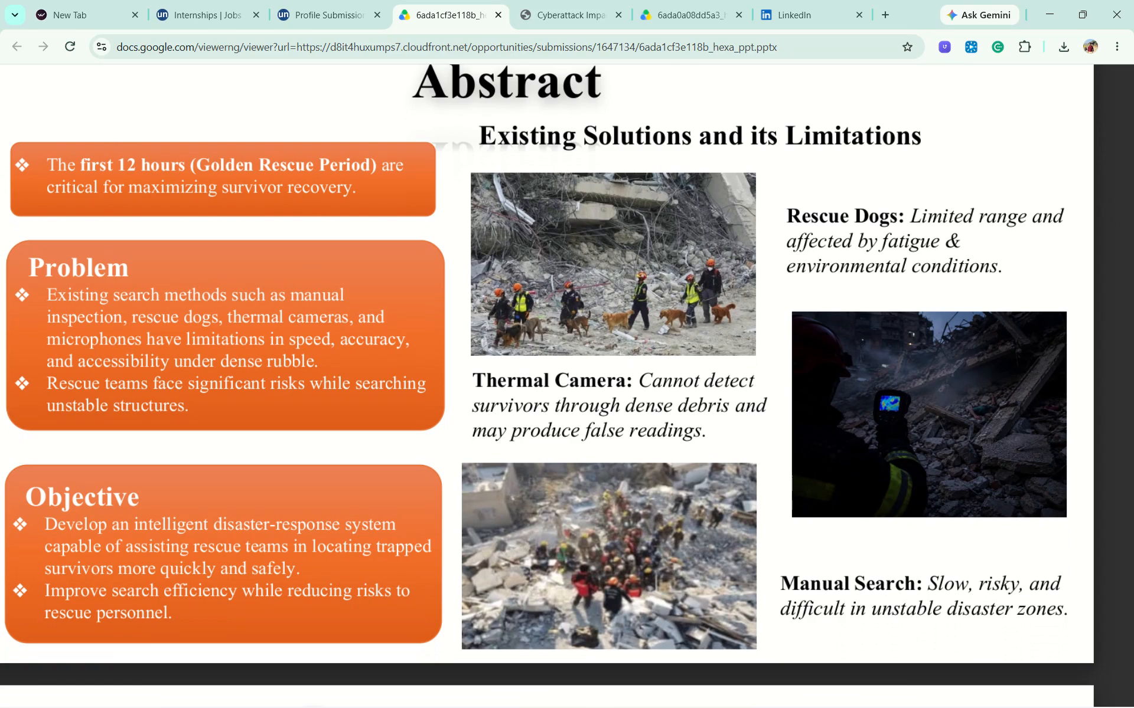
pyautogui.scroll(-1, 455, 293)
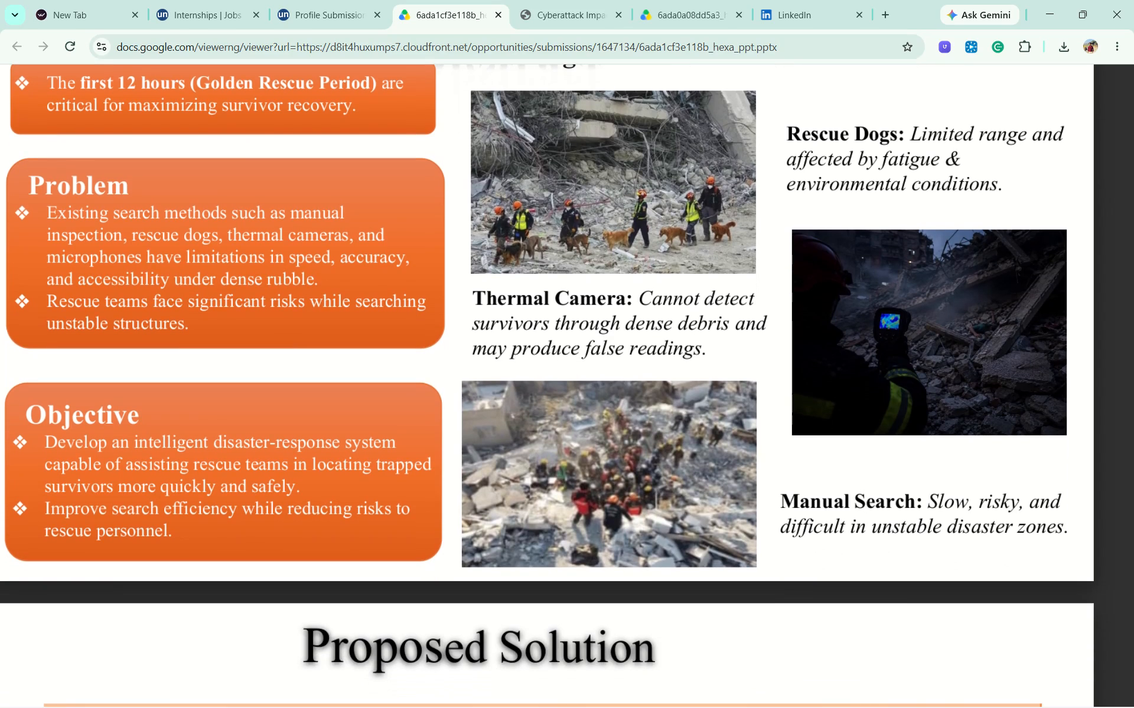
pyautogui.scroll(-1, 455, 293)
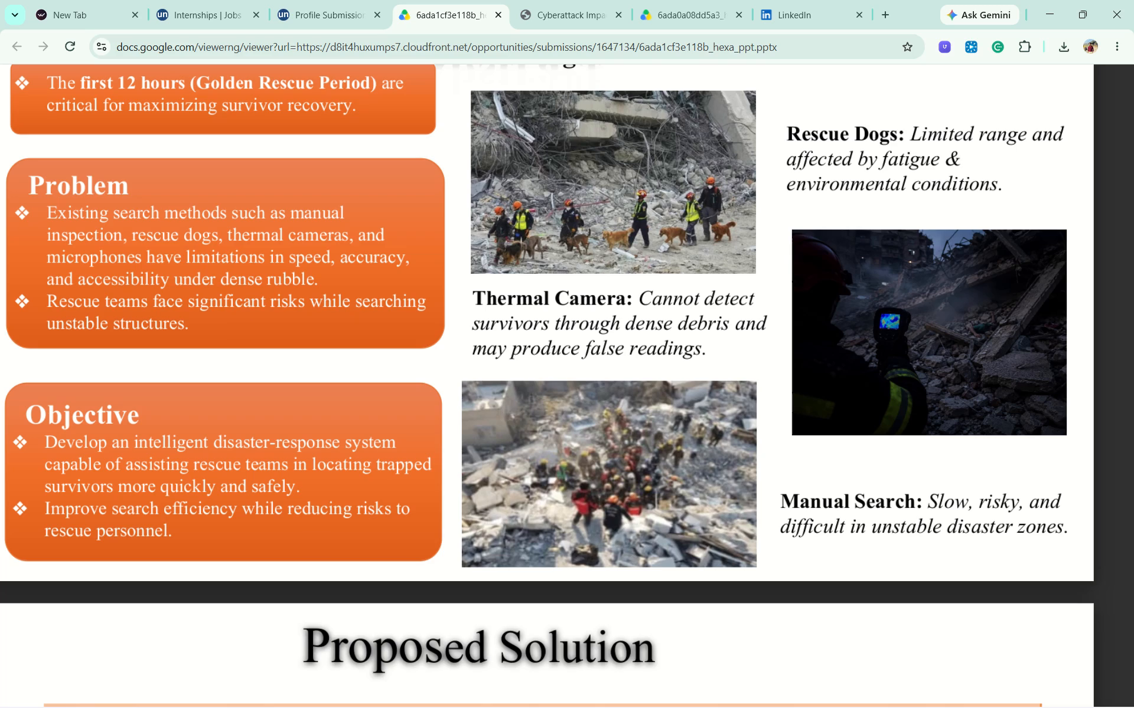
# Study the Proposed Solution slide on the RadarHex robot, including its point on detecting breathing-related life signs.
pyautogui.scroll(-7, 425, 437)
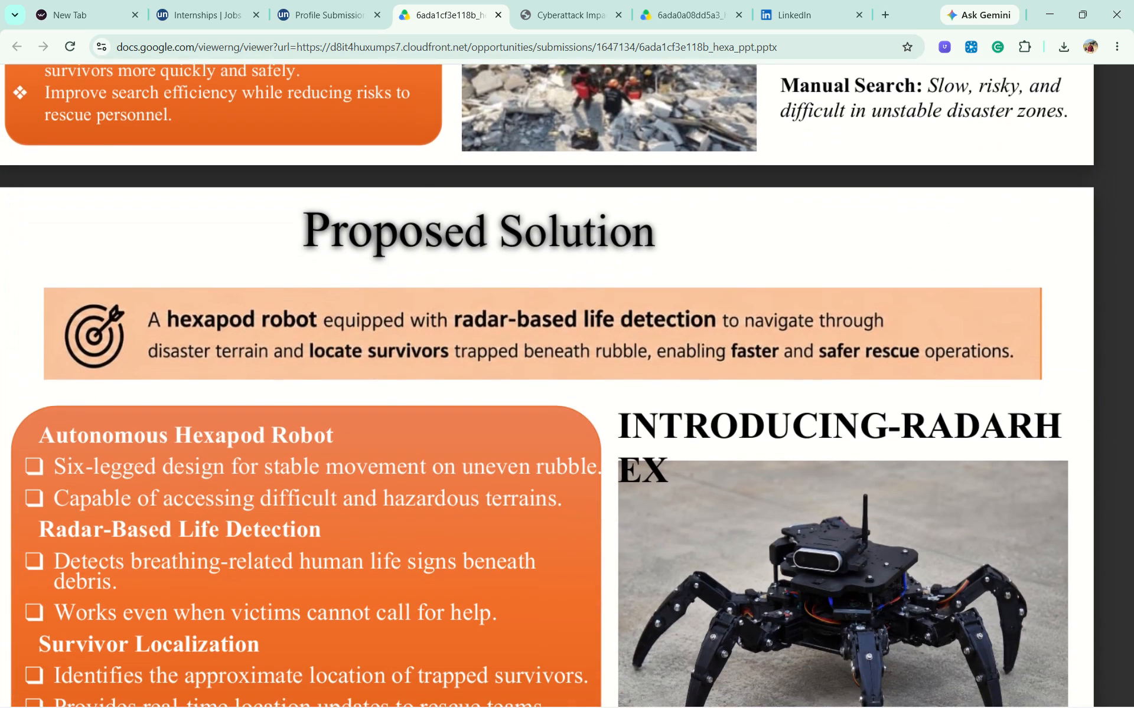
pyautogui.scroll(-2, 425, 437)
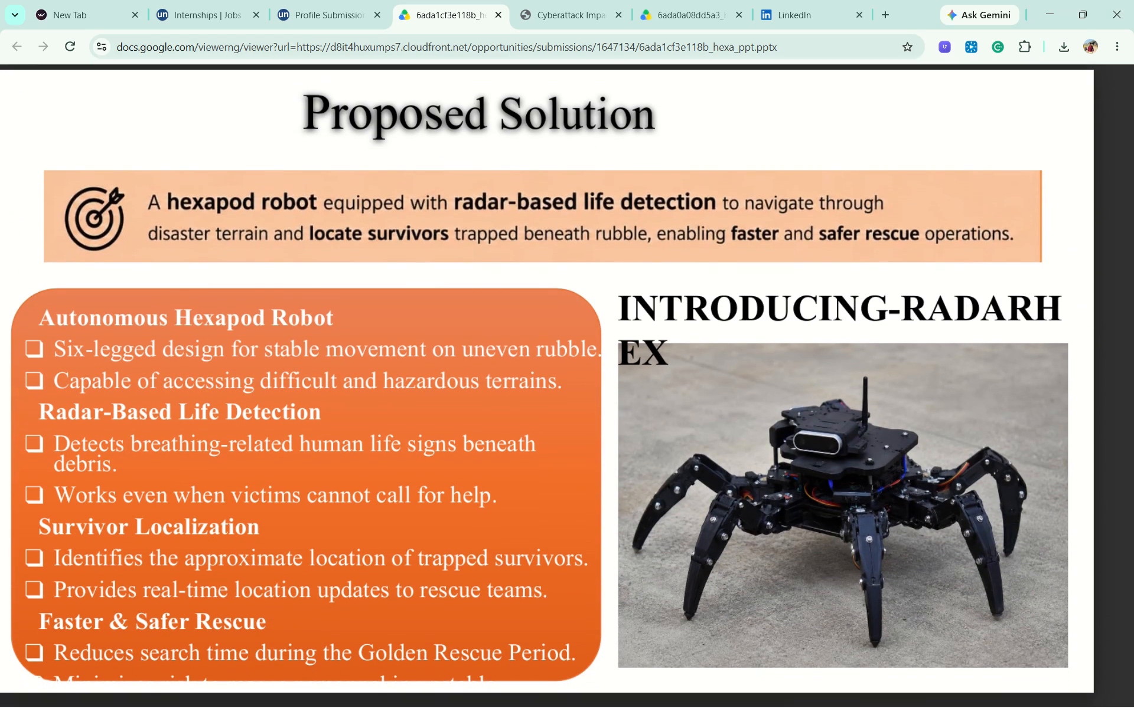
pyautogui.scroll(-1, 425, 437)
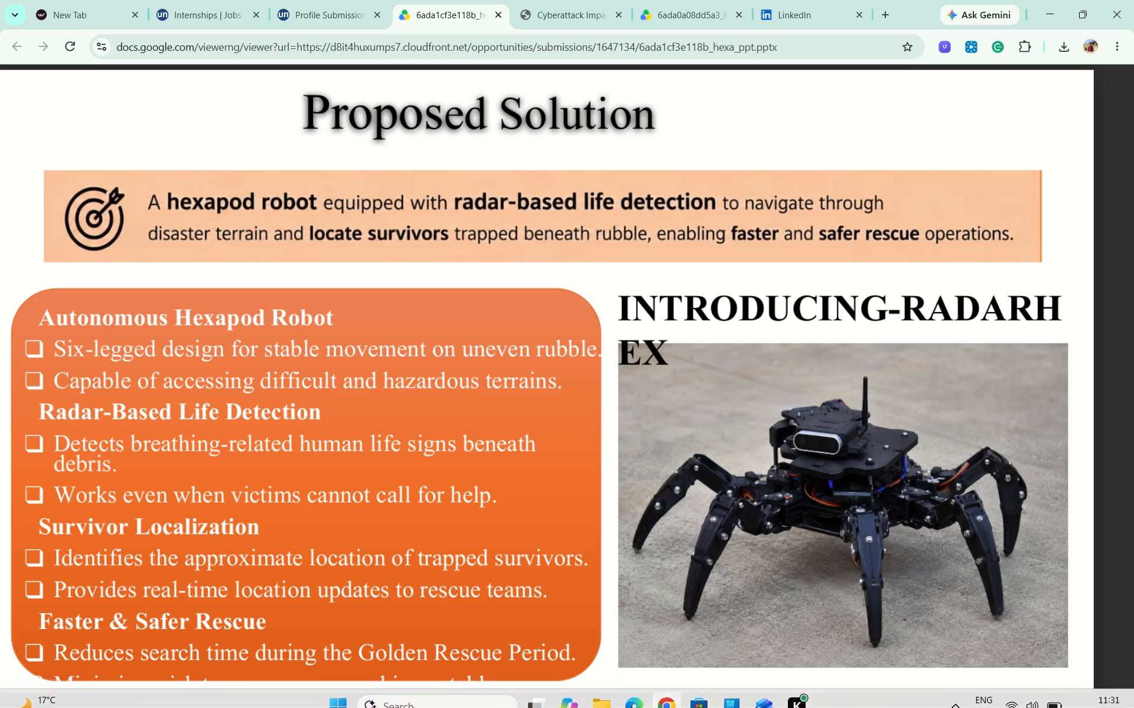
pyautogui.scroll(-2, 396, 549)
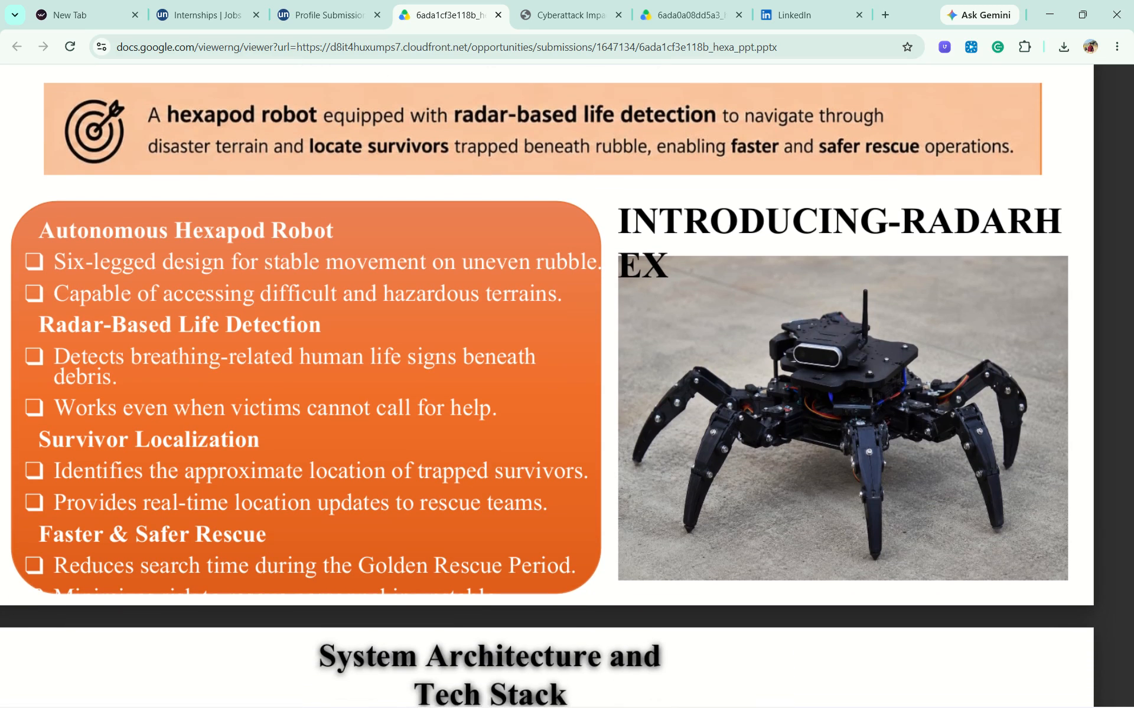
pyautogui.scroll(-1, 396, 549)
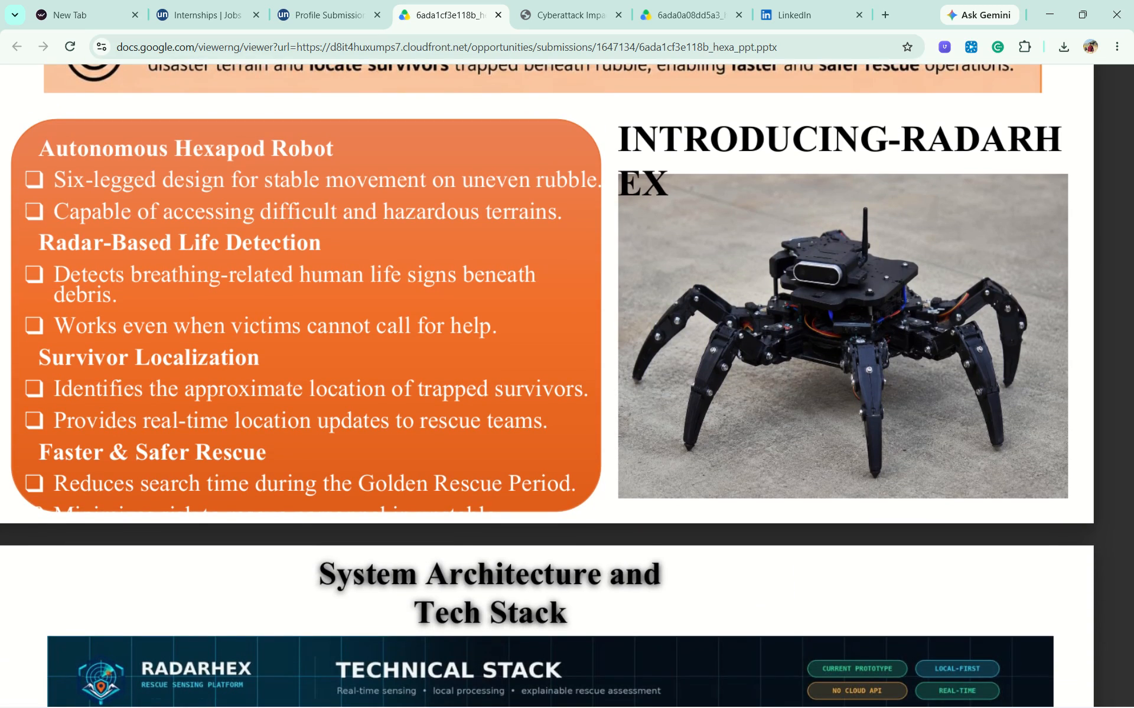
pyautogui.moveTo(53, 267); pyautogui.dragTo(242, 277)
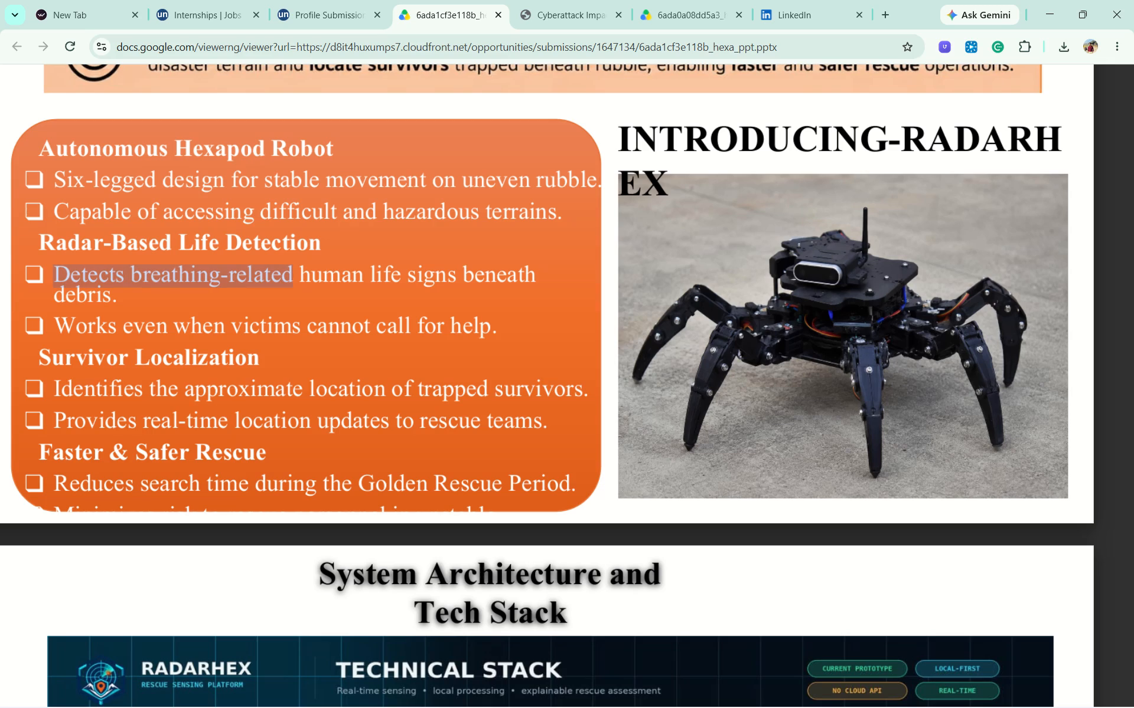
pyautogui.click(242, 277)
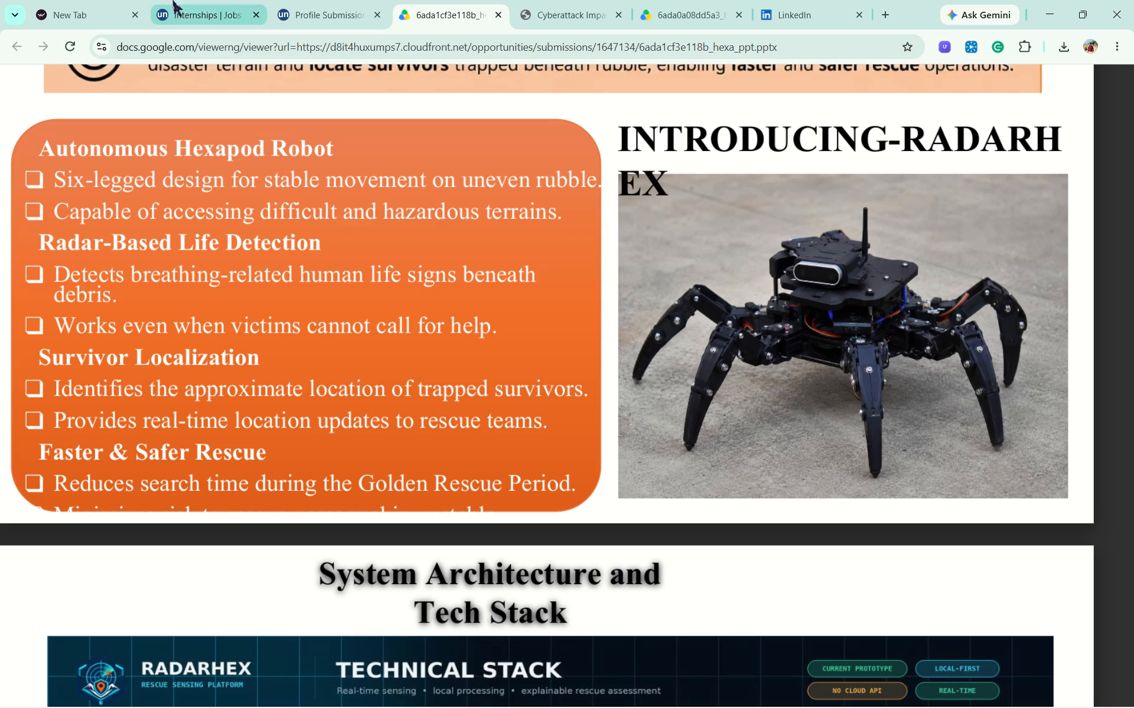
# Return to Dark Crew's candidate details and view the team members' profiles.
pyautogui.click(305, 0)
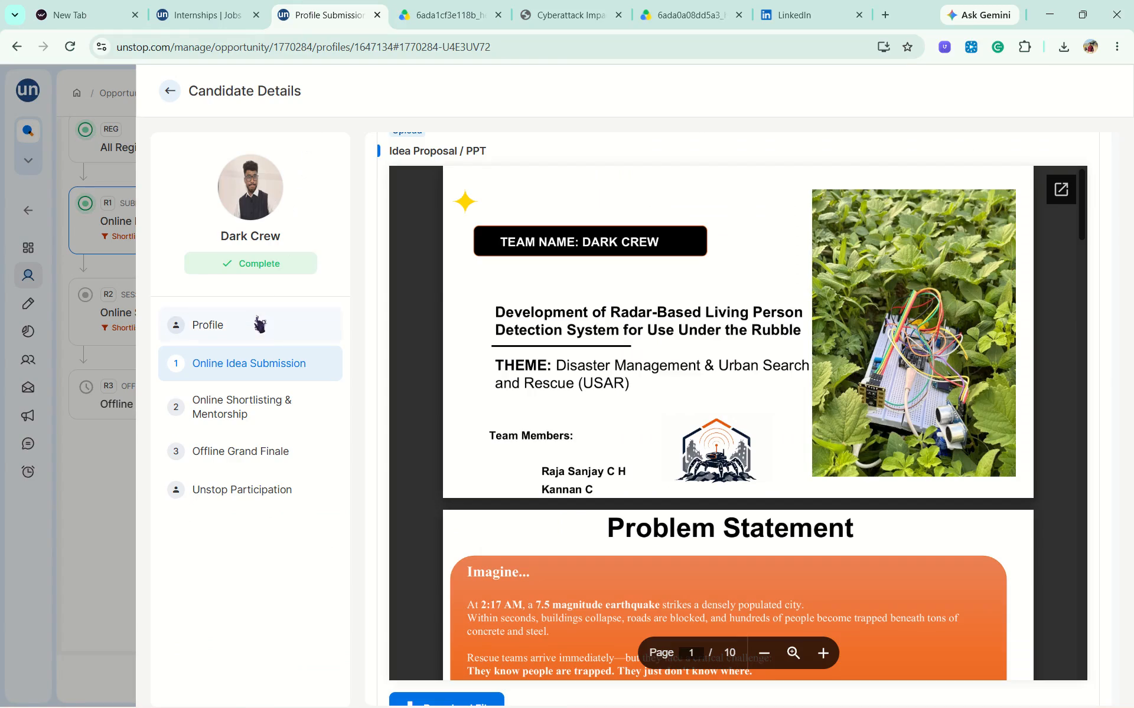
pyautogui.click(256, 317)
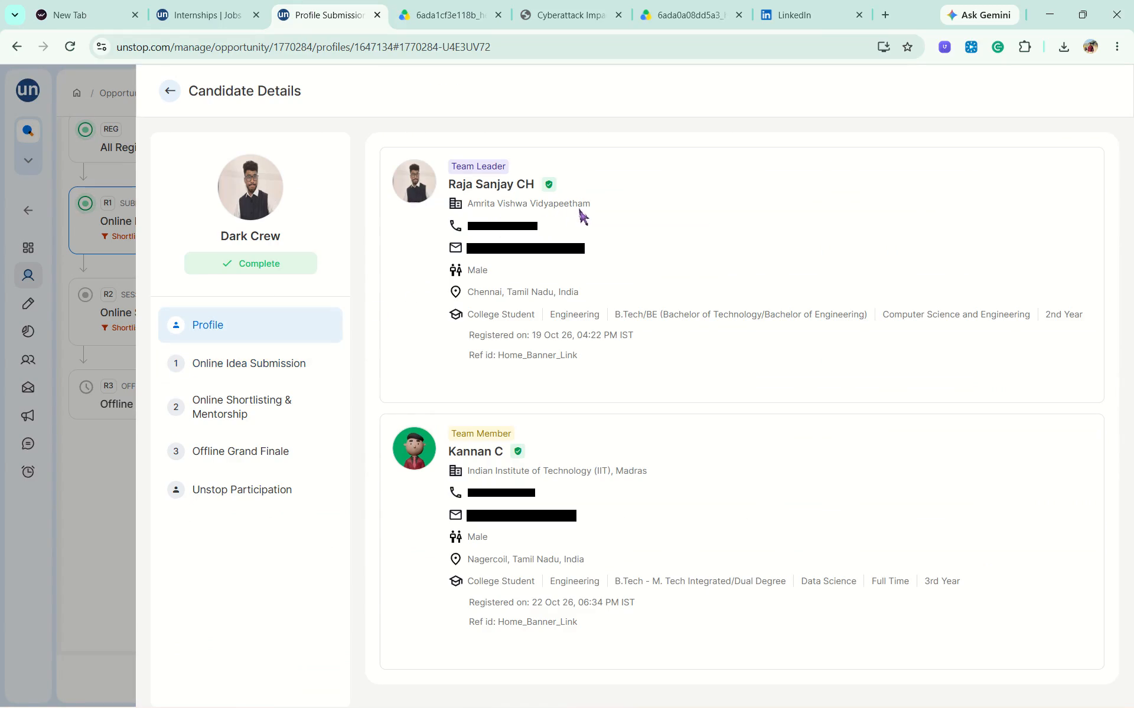
# Go back to Dark Crew's deck and continue to the System Architecture and Tech Stack slide.
pyautogui.click(477, 0)
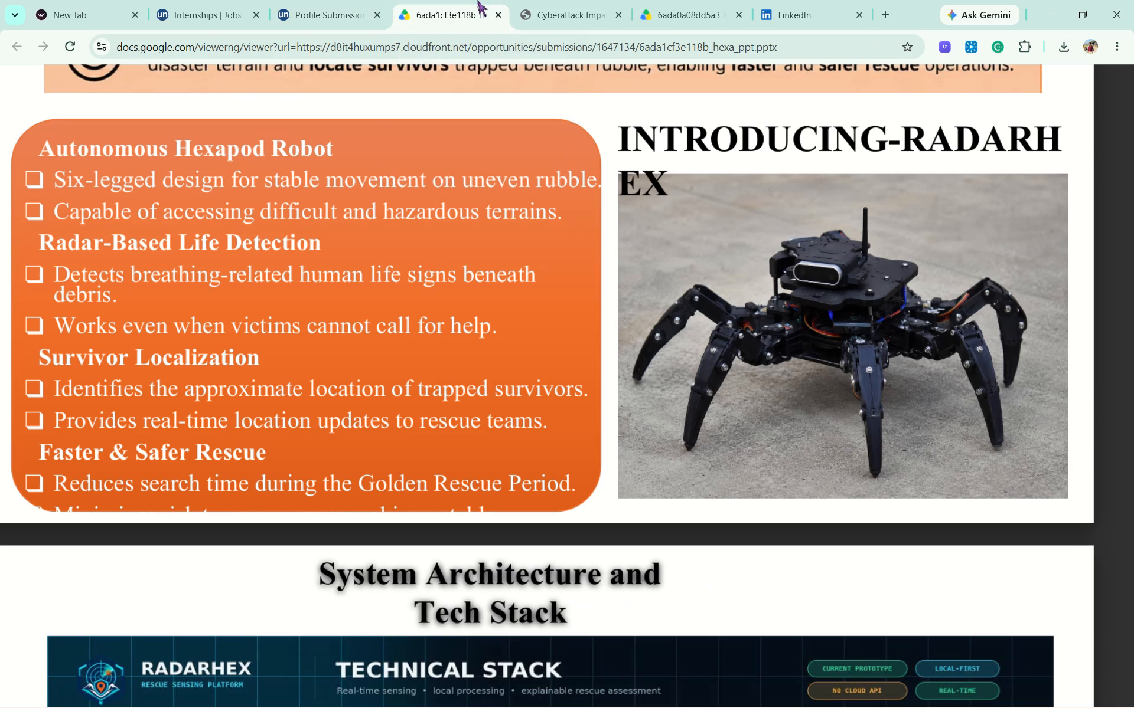
pyautogui.scroll(-5, 356, 504)
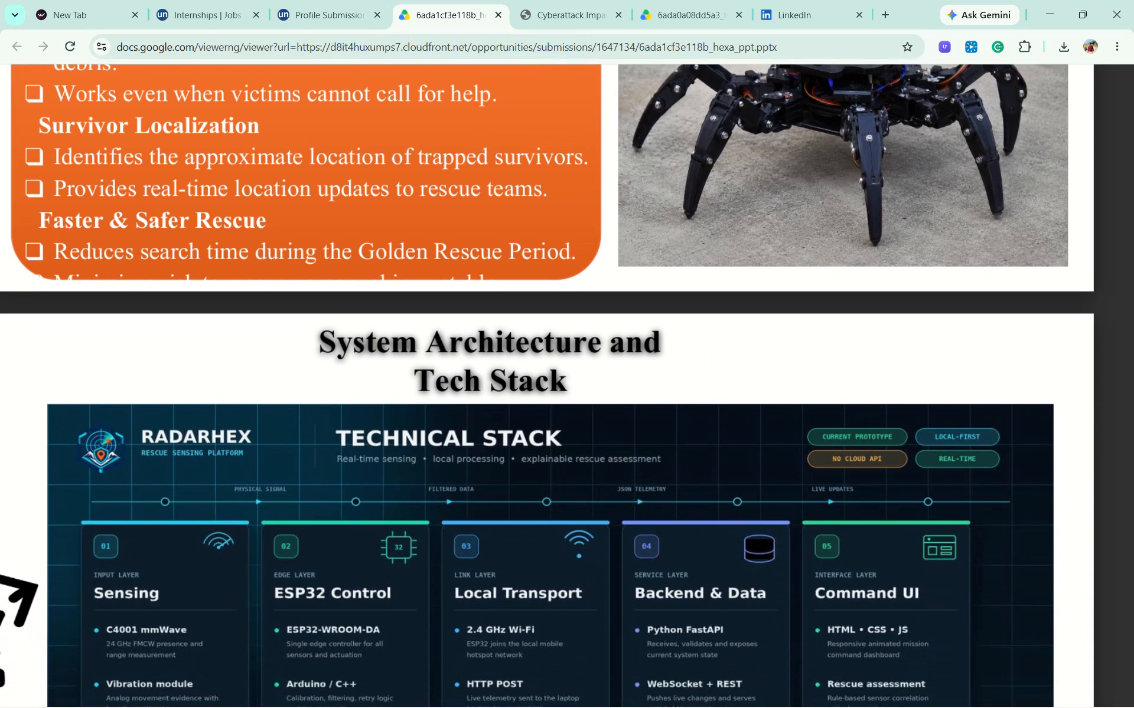
pyautogui.scroll(-3, 356, 504)
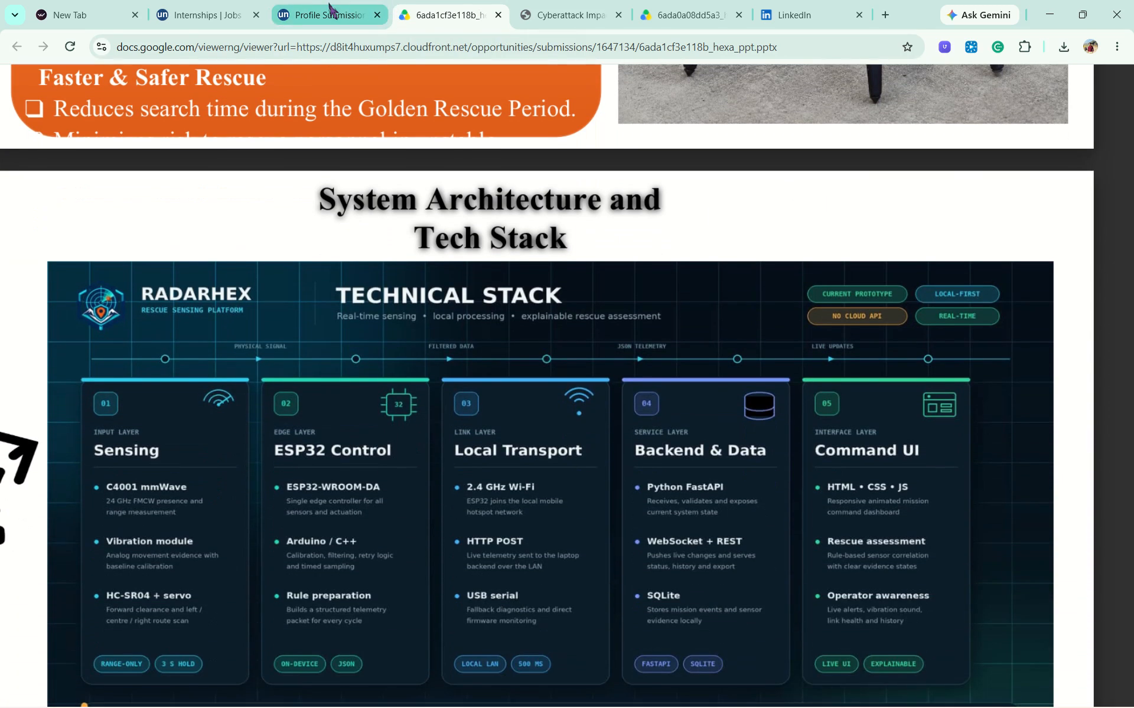
# Recheck the Dark Crew profiles in the candidate details, focusing on the second team member's institute.
pyautogui.click(328, 3)
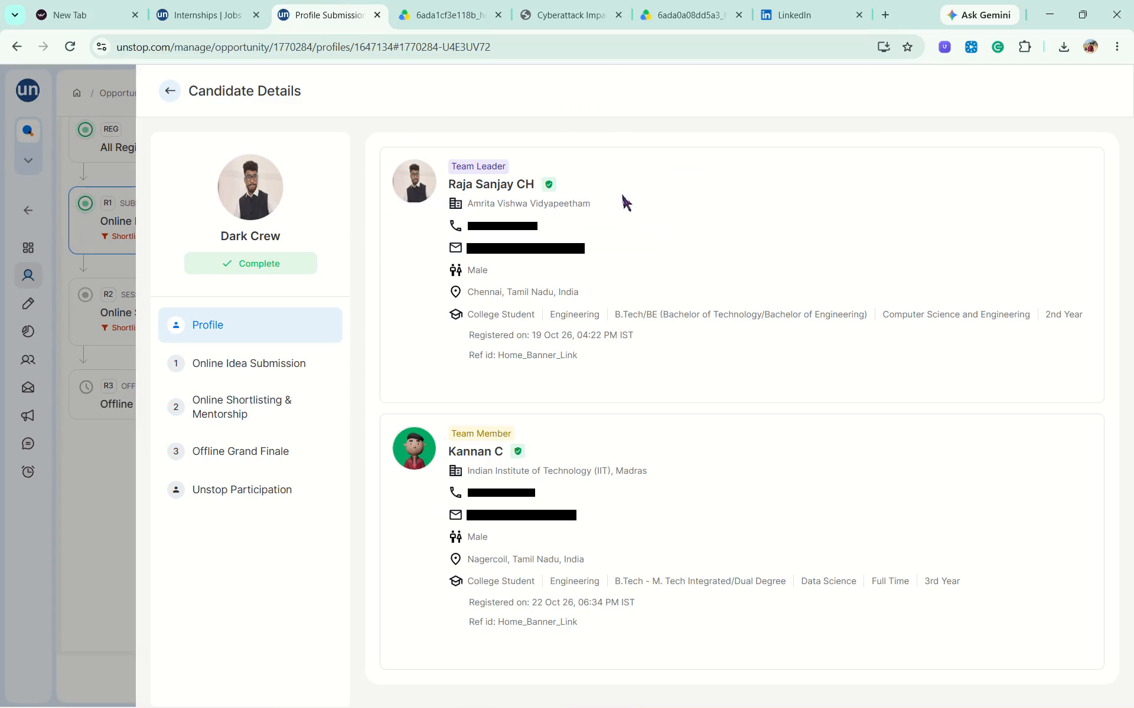
pyautogui.scroll(-2, 561, 507)
pyautogui.moveTo(447, 464); pyautogui.dragTo(627, 465)
pyautogui.moveTo(627, 465); pyautogui.dragTo(674, 464)
pyautogui.click(674, 464)
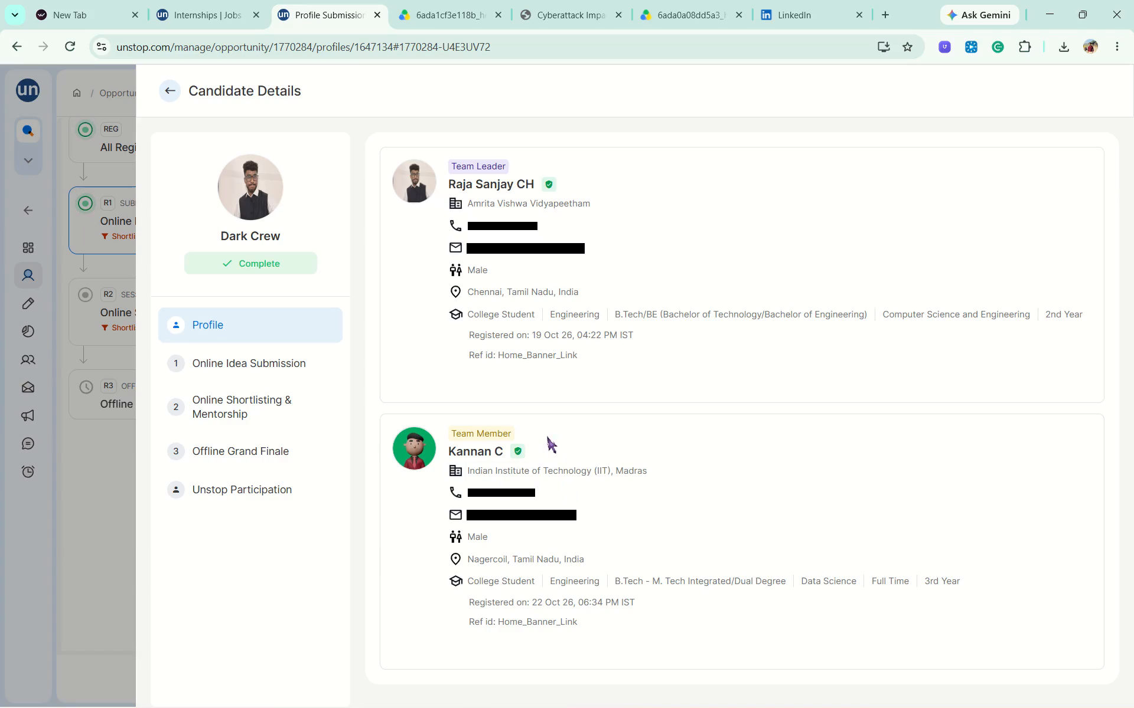
# Reopen Dark Crew's deck and examine the technical stack layers and the slide on simulating the Hexabot in ROS 2.
pyautogui.click(423, 0)
pyautogui.scroll(-1, 457, 422)
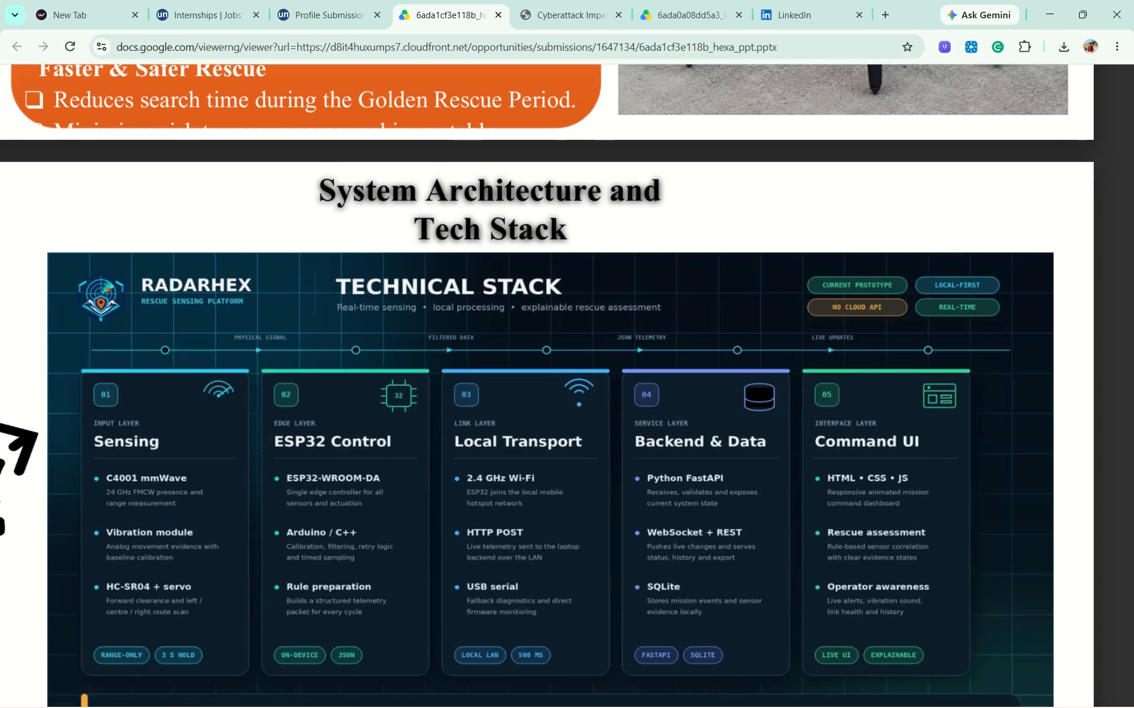
pyautogui.scroll(-2, 457, 422)
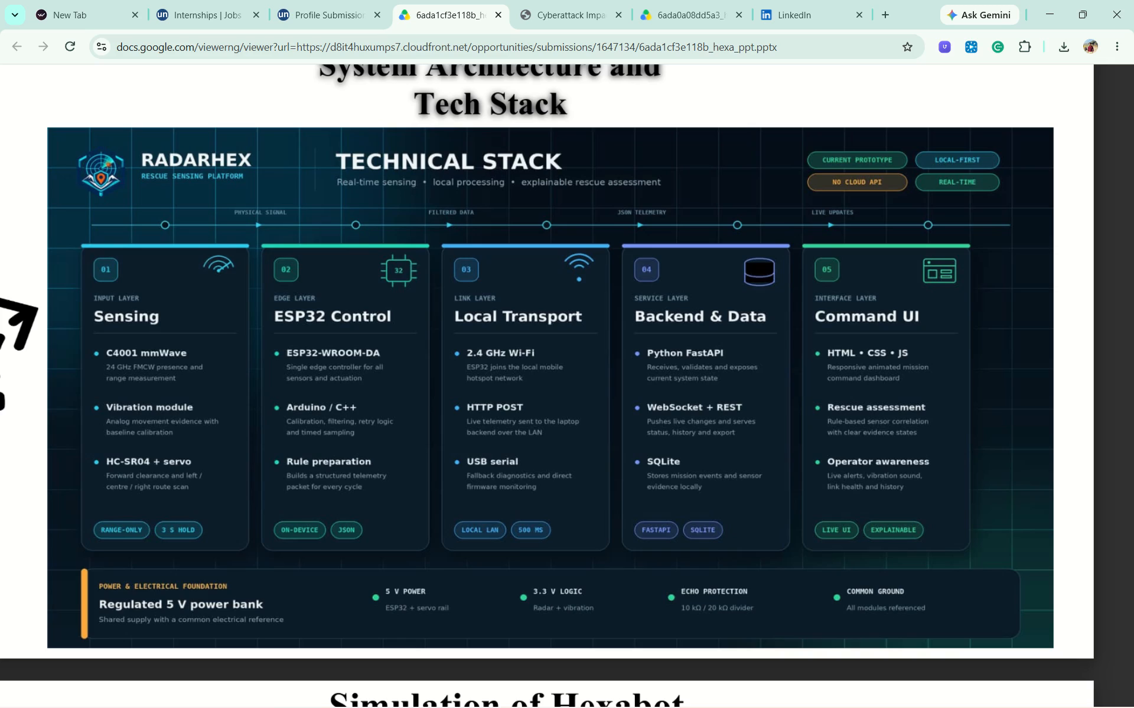
pyautogui.scroll(-3, 457, 422)
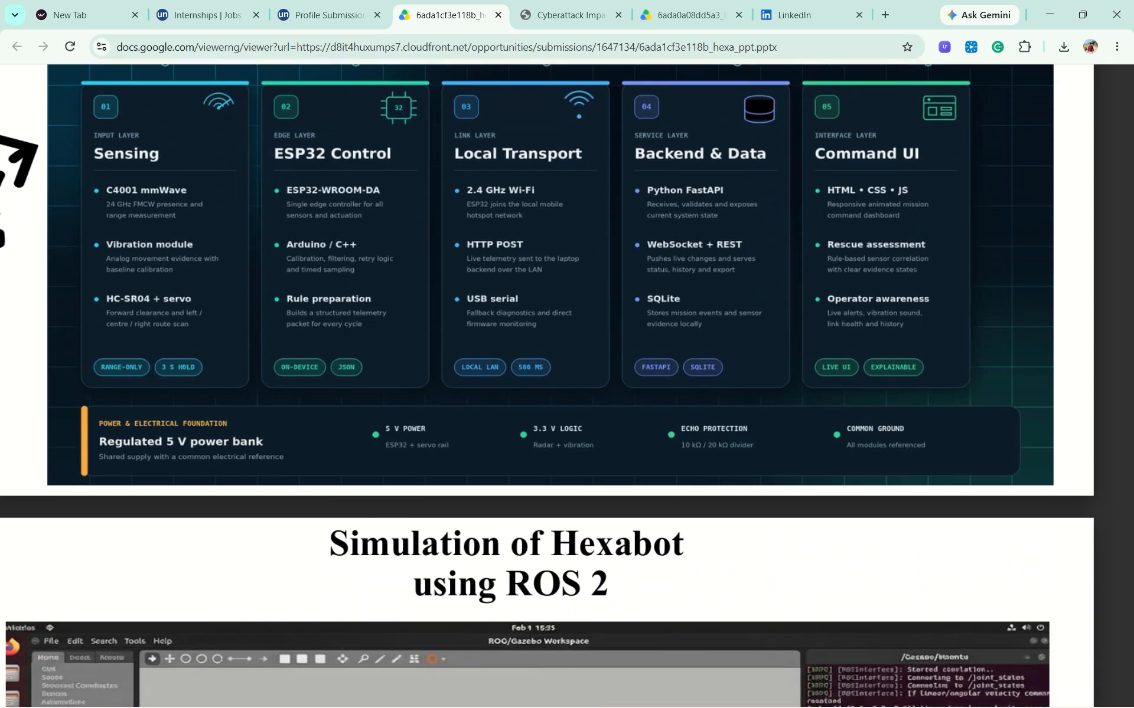
pyautogui.scroll(-6, 457, 422)
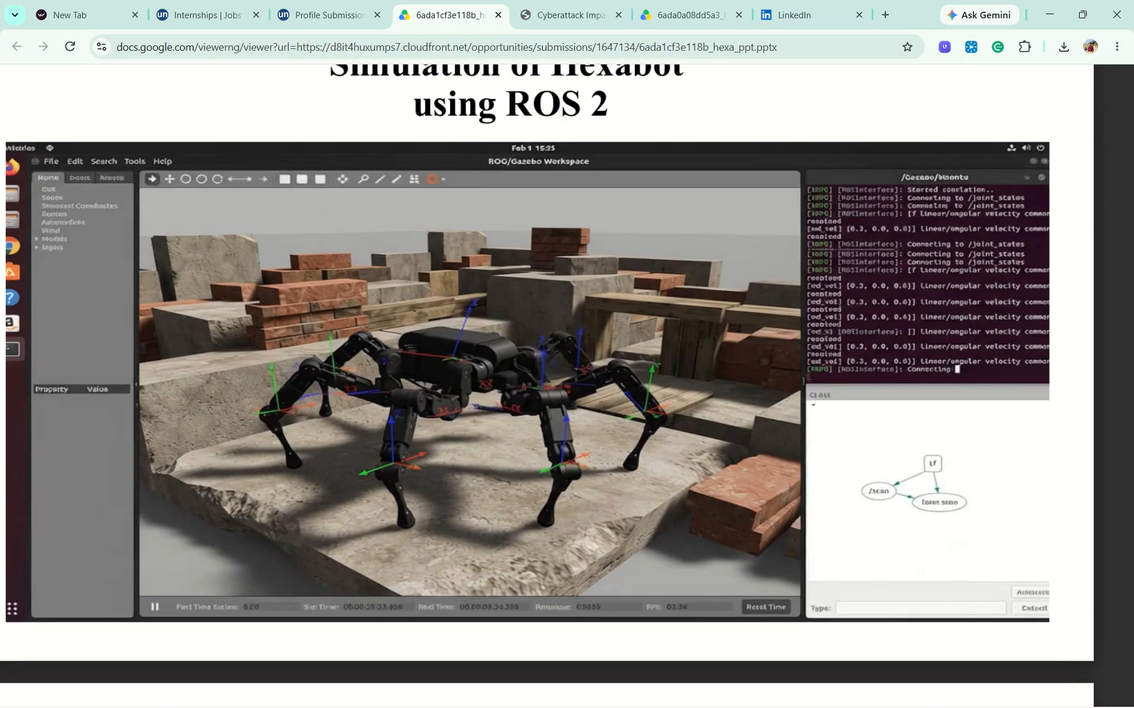
# Review the Interactive Front End UI/UX design slide and the Live Prototype Validation And Results slide.
pyautogui.scroll(-9, 457, 422)
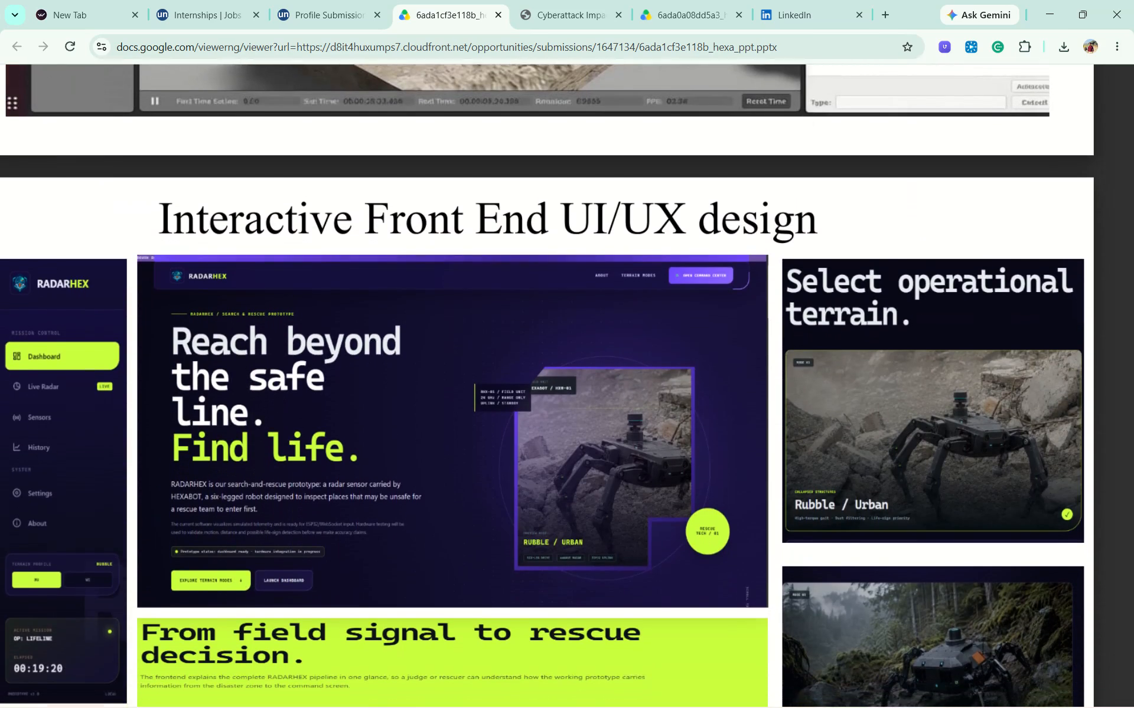
pyautogui.scroll(-5, 457, 422)
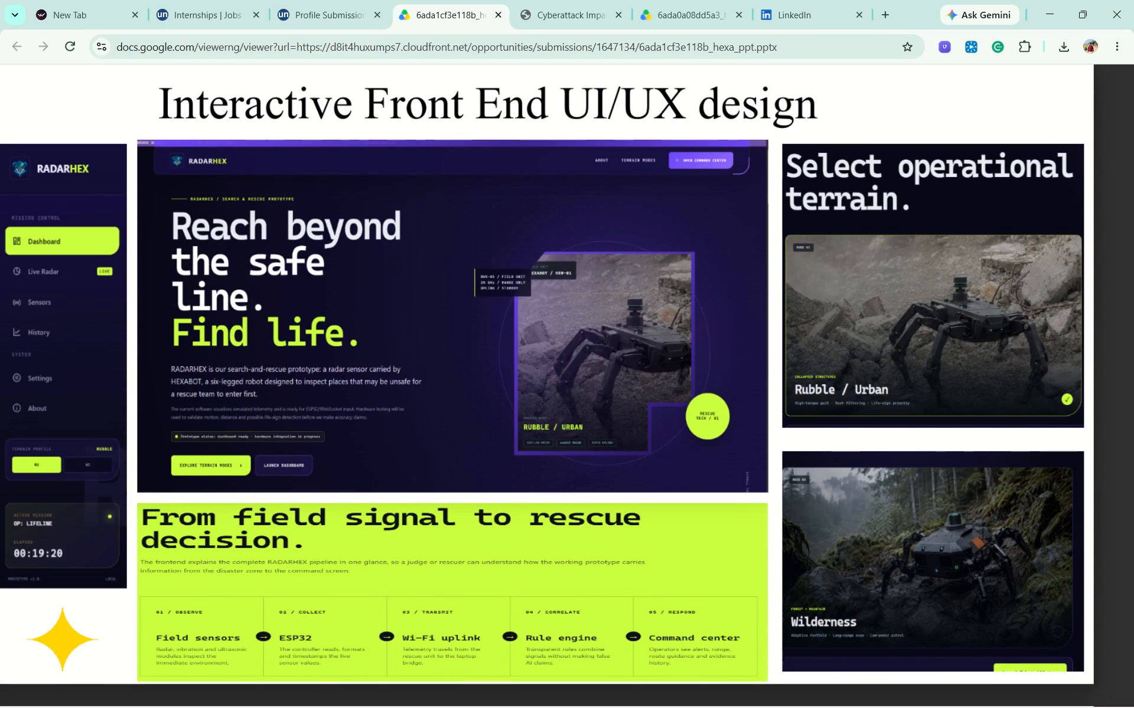
pyautogui.scroll(-3, 457, 422)
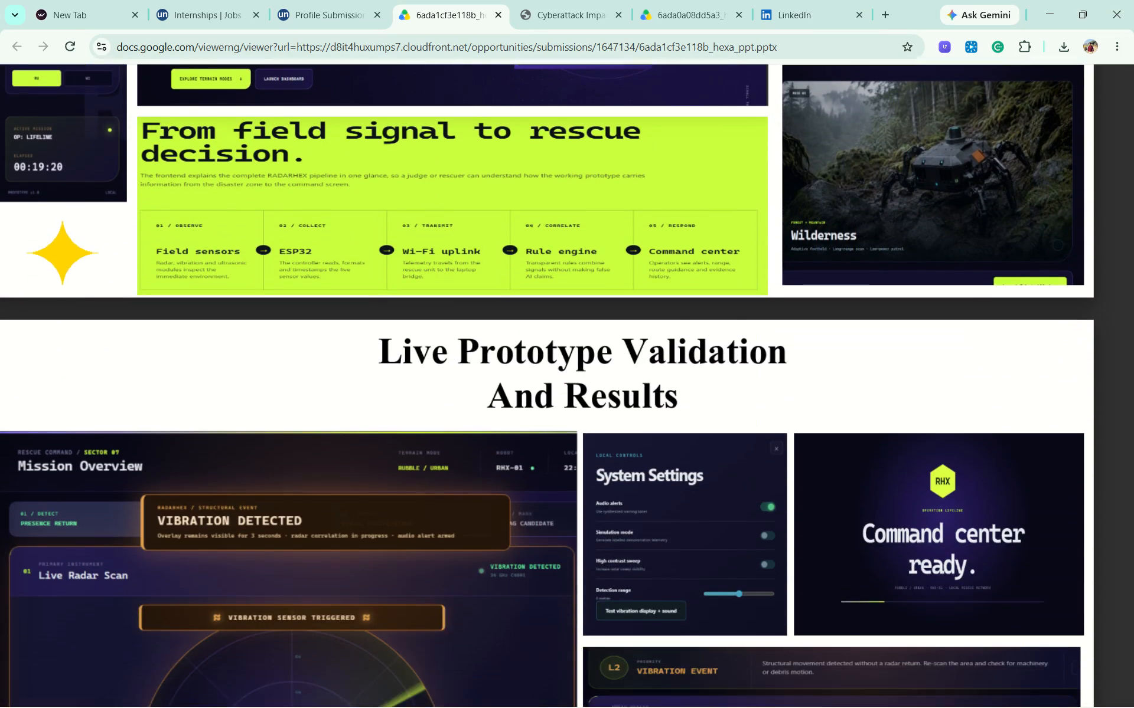
pyautogui.scroll(-5, 457, 422)
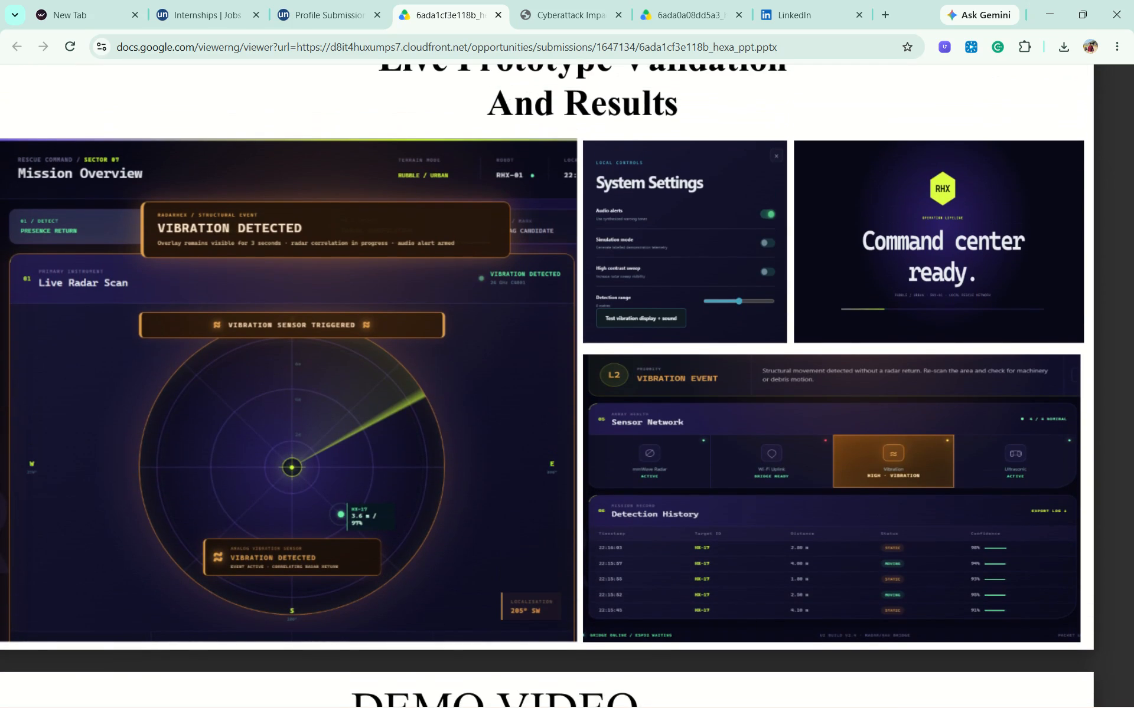
# Continue to the Demo Video slide at the end of Dark Crew's deck and open its Drive link.
pyautogui.scroll(-13, 457, 422)
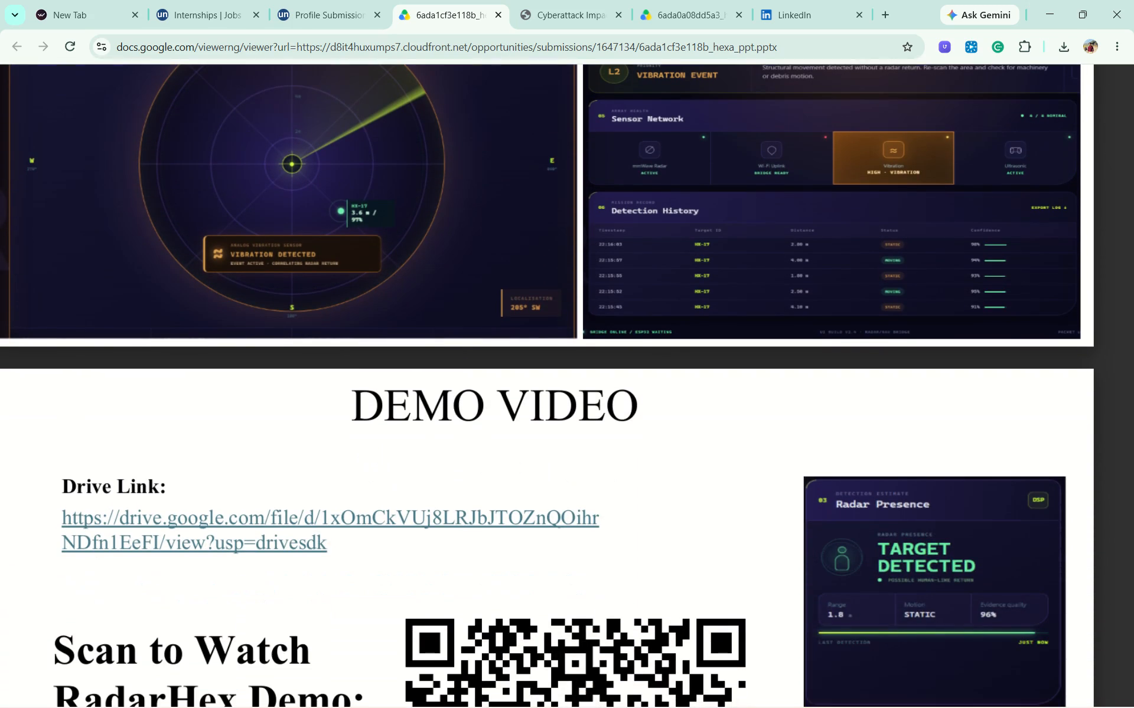
pyautogui.scroll(-4, 378, 614)
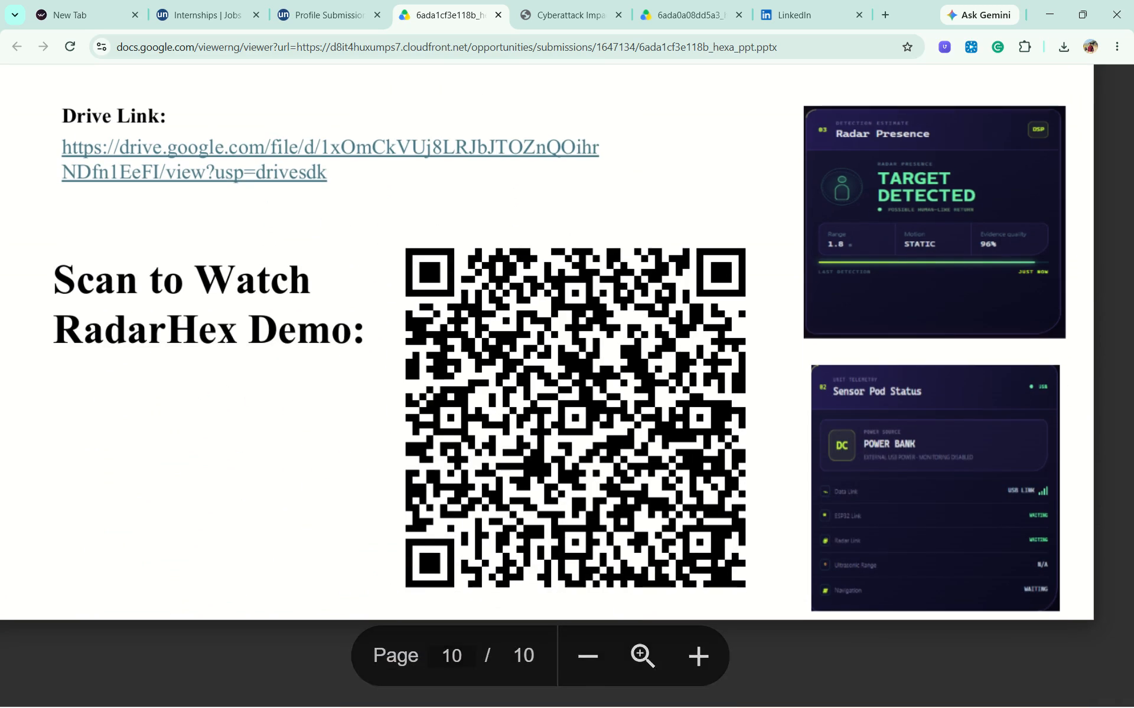
pyautogui.scroll(-1, 378, 614)
pyautogui.scroll(1, 378, 614)
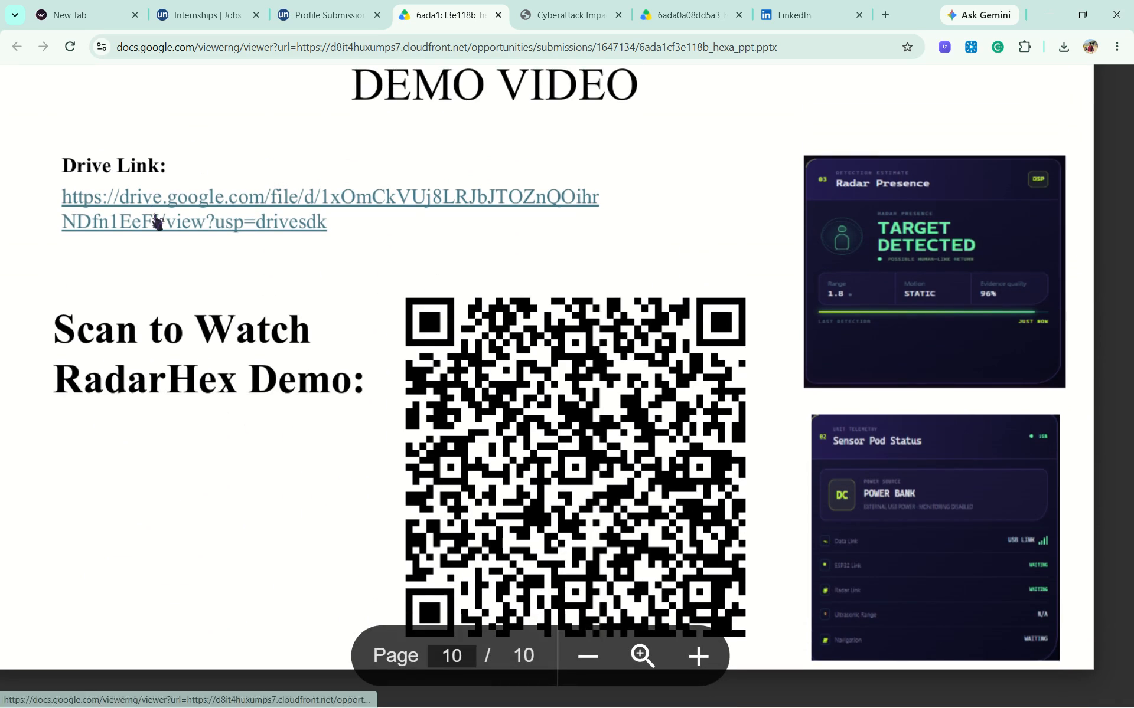
pyautogui.click(154, 215)
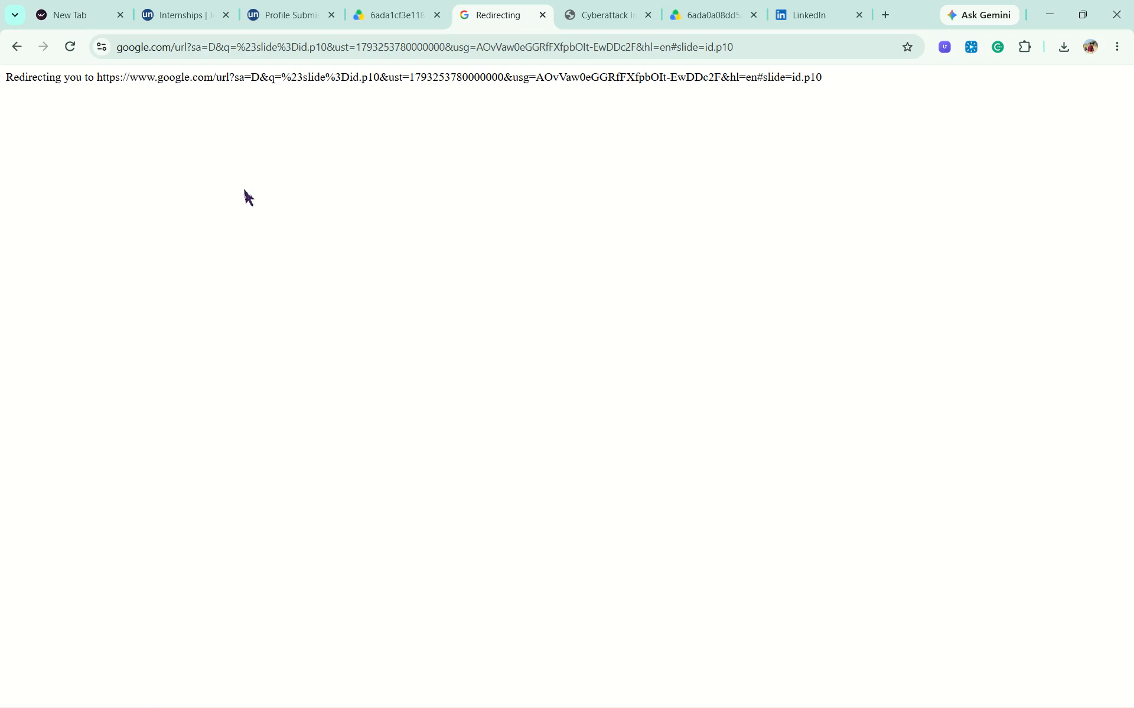
pyautogui.click(398, 0)
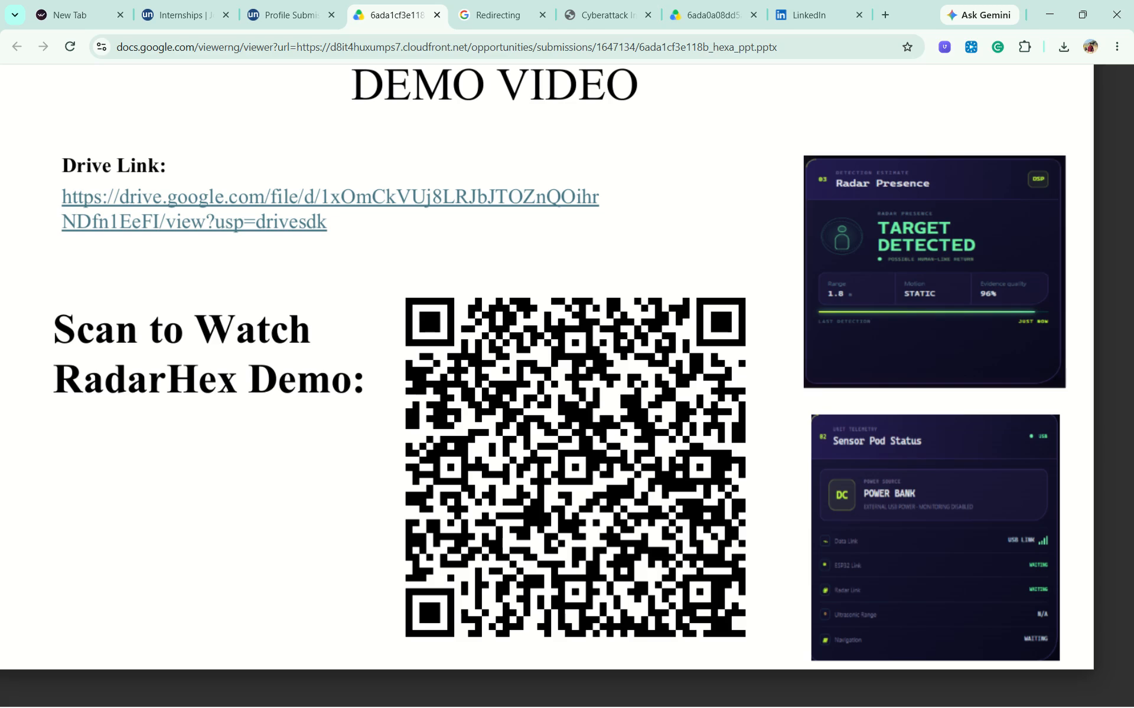
pyautogui.click(496, 7)
pyautogui.click(251, 0)
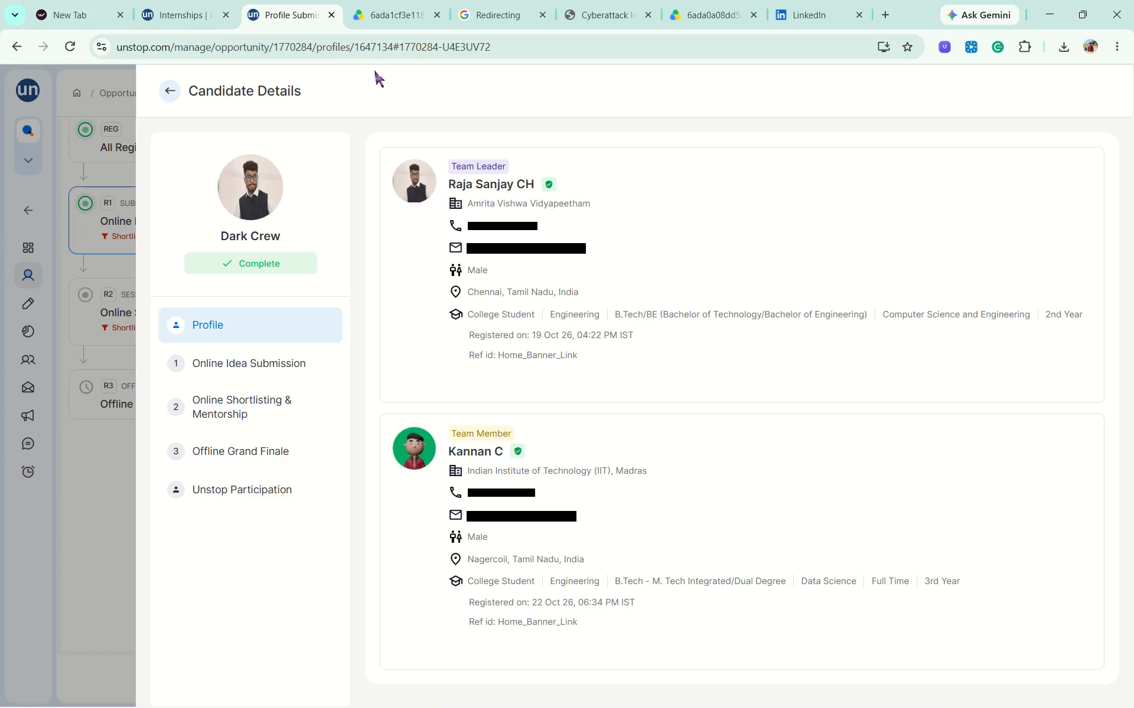
pyautogui.click(434, 0)
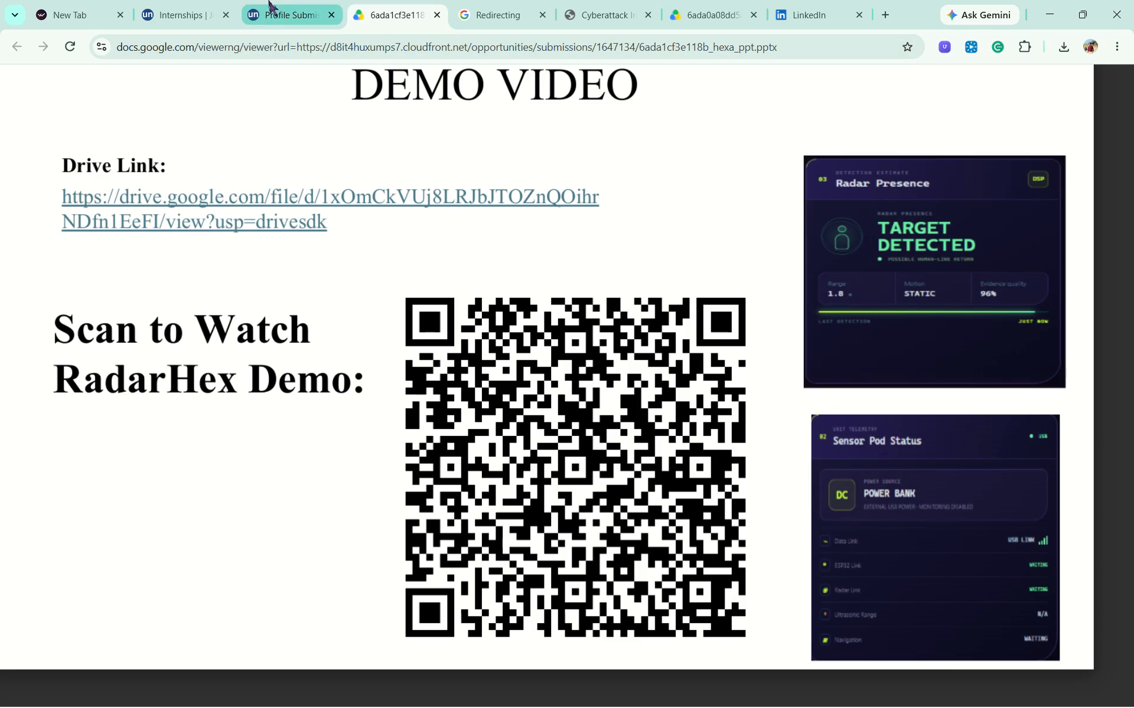
pyautogui.click(534, 0)
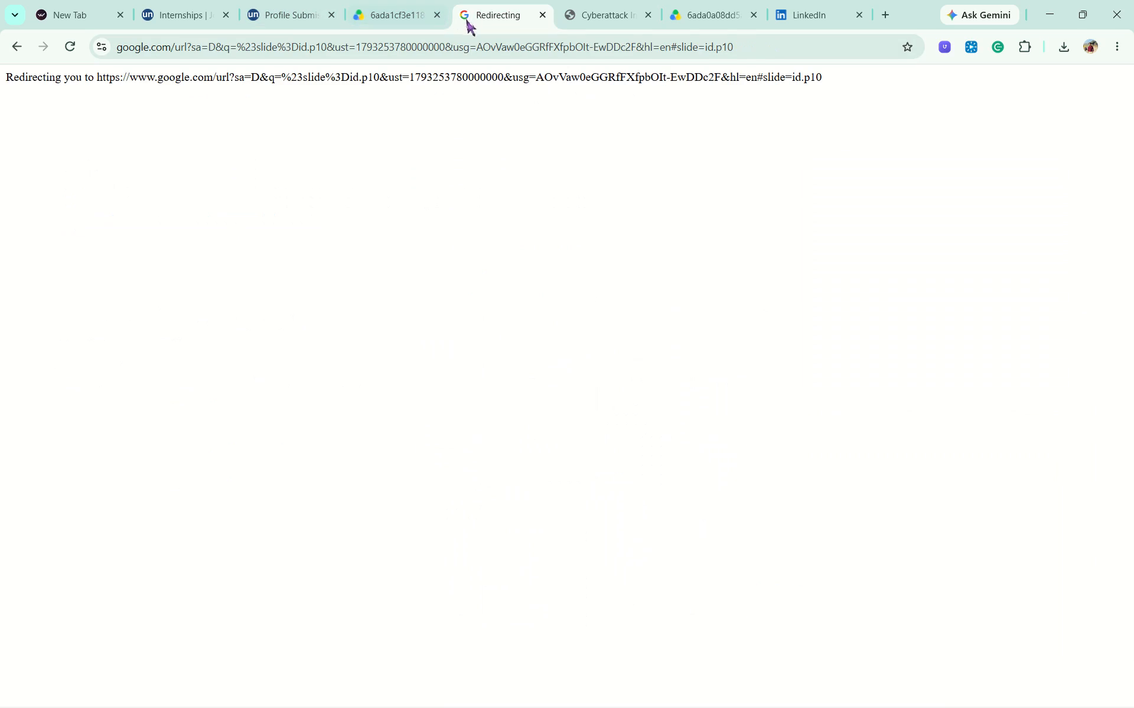
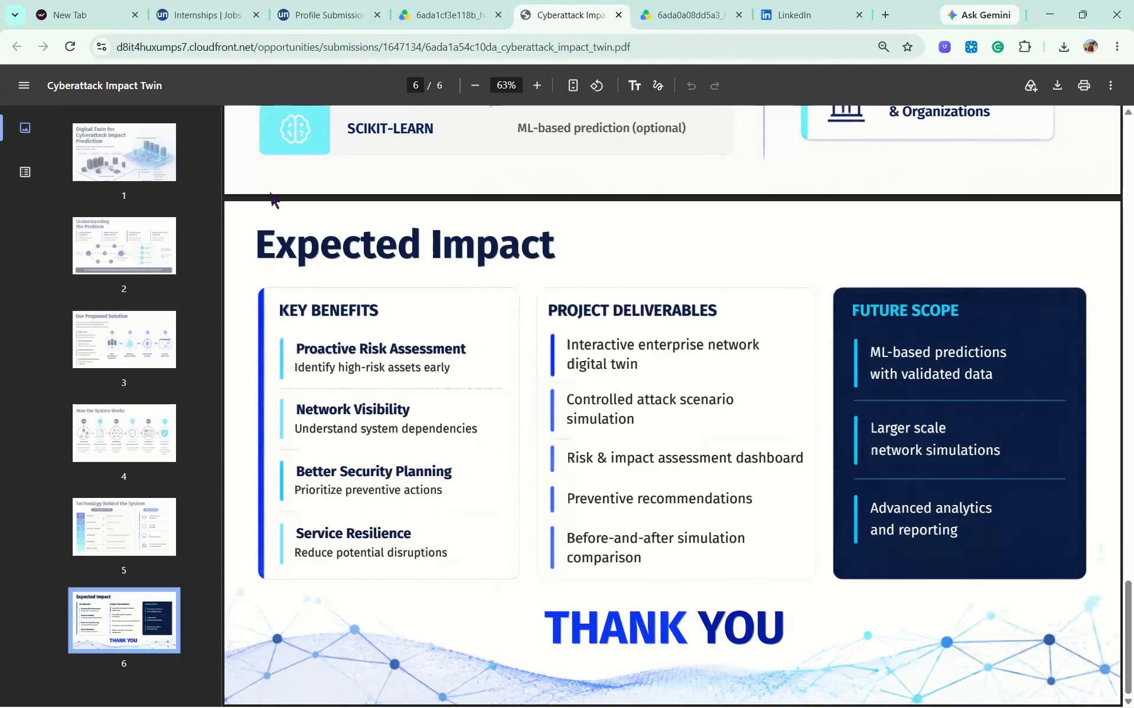
# Return to Dark Crew's deck and look back over the prototype validation, front-end design and technical stack slides.
pyautogui.scroll(5, 433, 298)
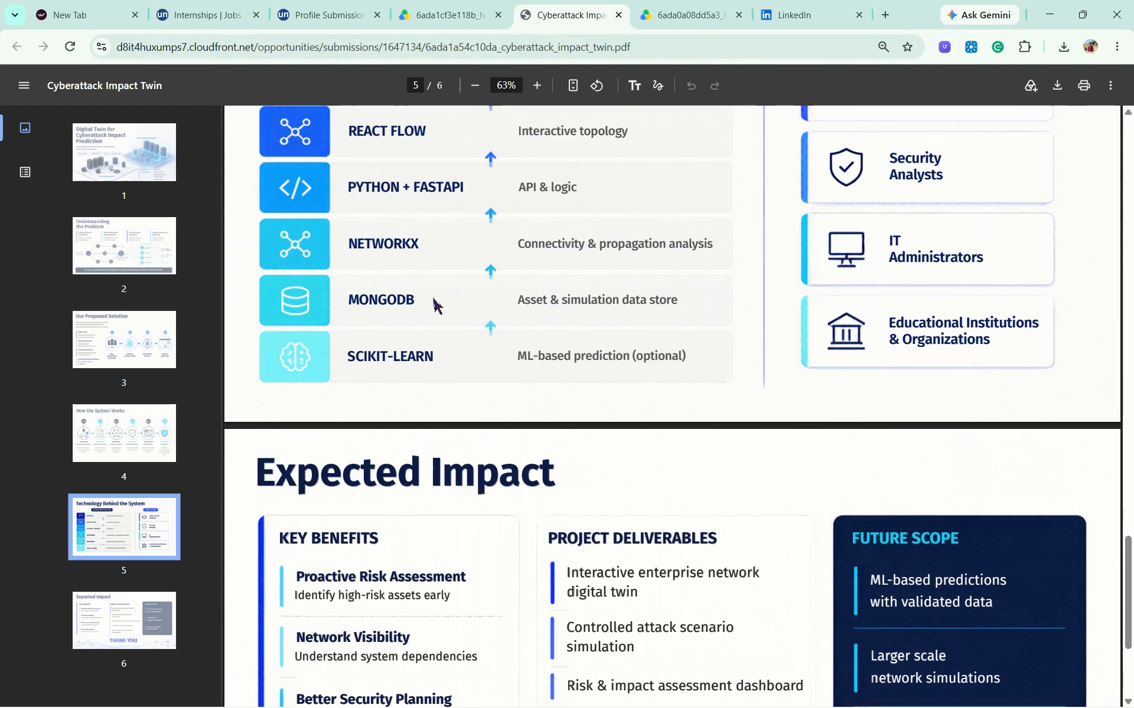
pyautogui.click(463, 0)
pyautogui.scroll(2, 434, 245)
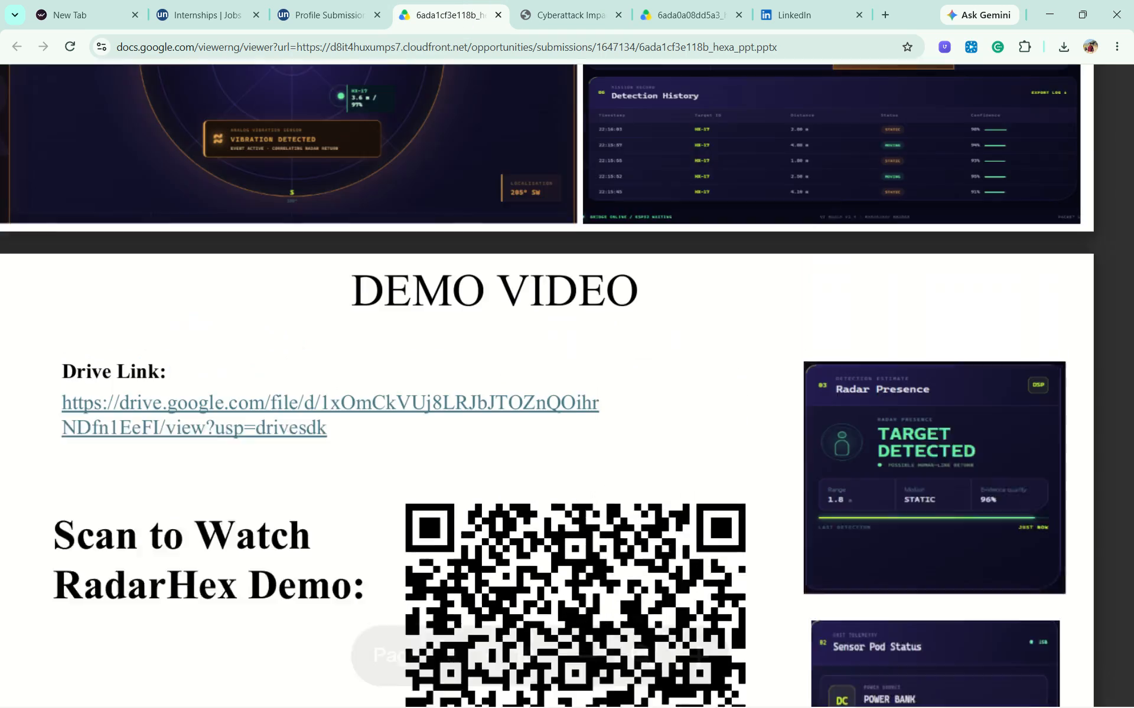
pyautogui.scroll(7, 434, 245)
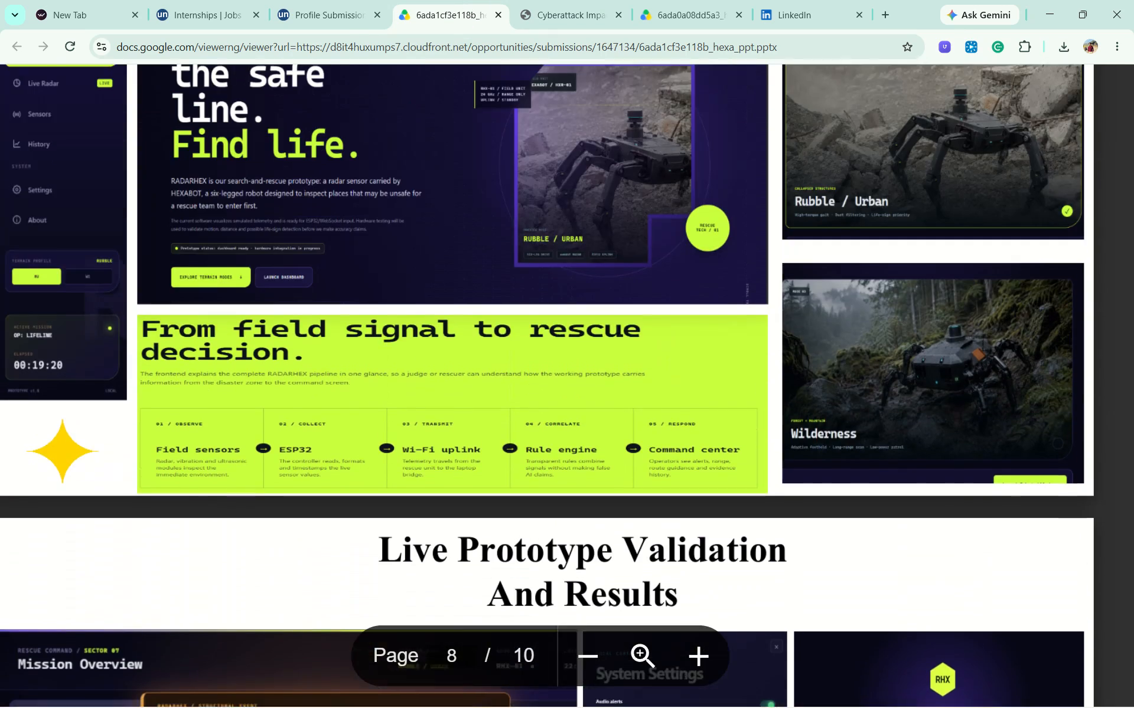
pyautogui.scroll(9, 434, 245)
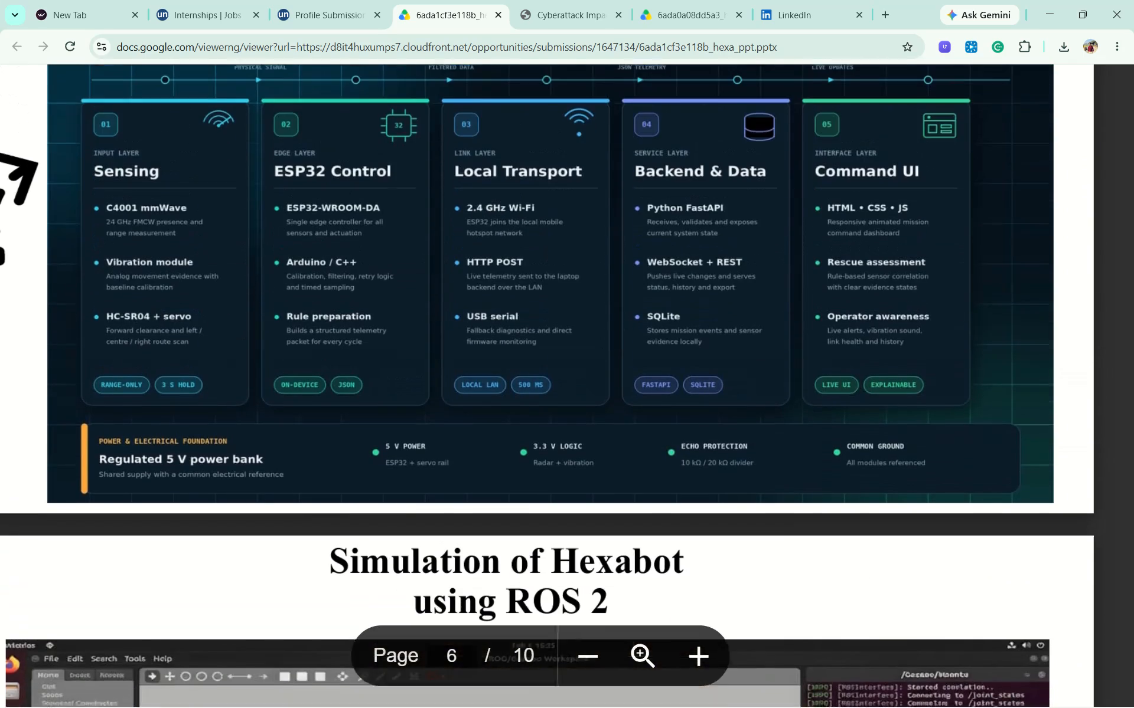
pyautogui.scroll(3, 434, 245)
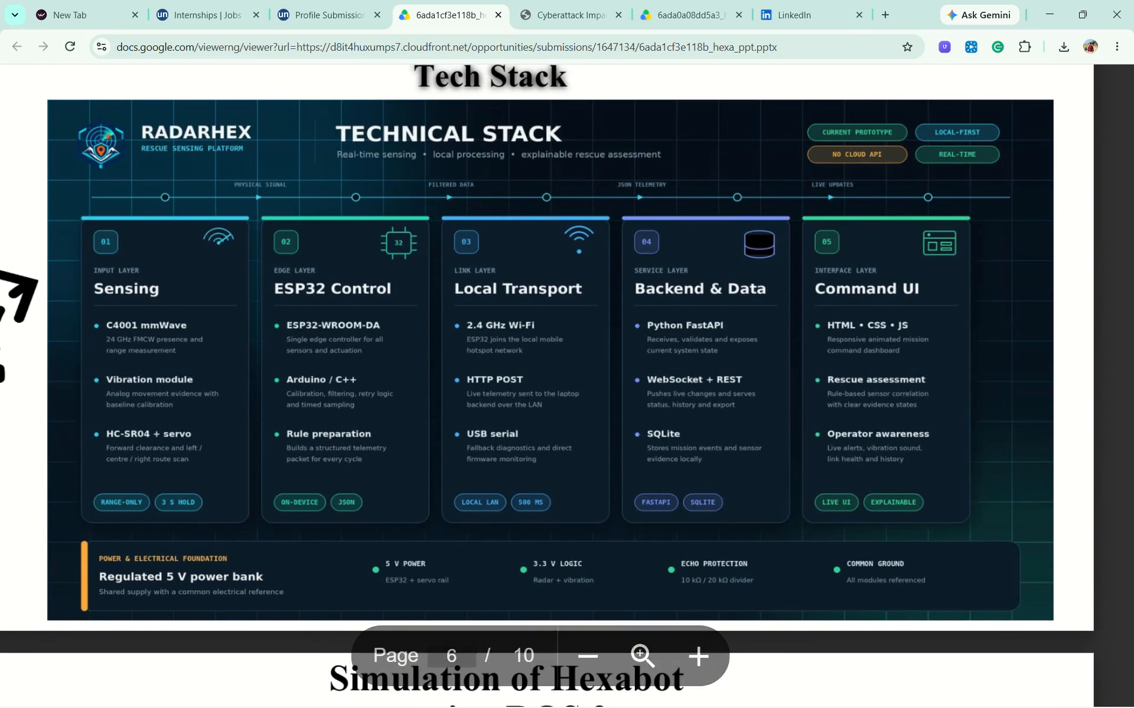
# Reread the RadarHex introduction slide, focusing on the Radar-Based Life Detection point about breathing-related human life signs beneath debris.
pyautogui.scroll(7, 164, 435)
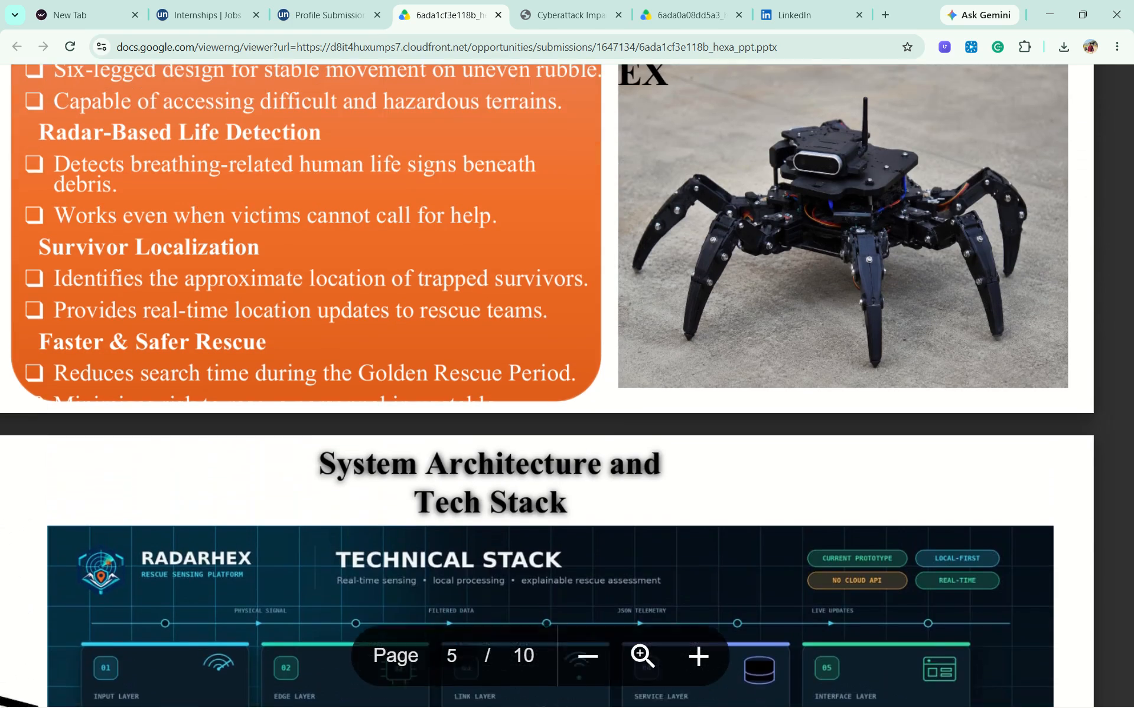
pyautogui.scroll(1, 164, 435)
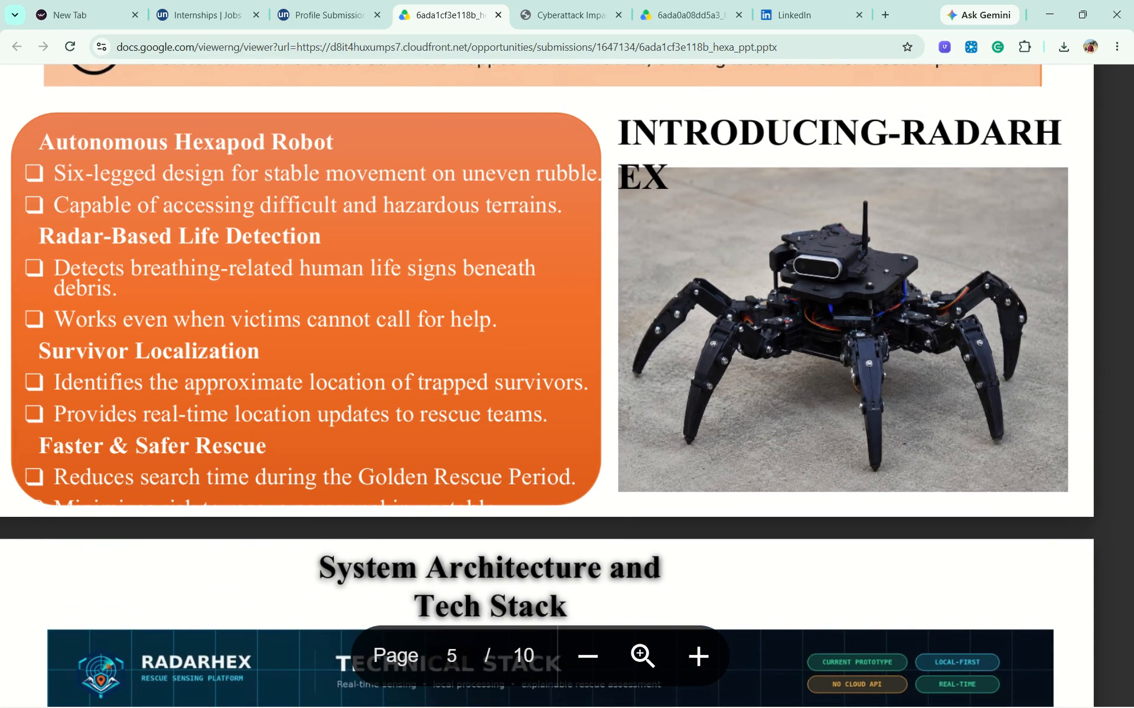
pyautogui.moveTo(137, 270); pyautogui.dragTo(388, 272)
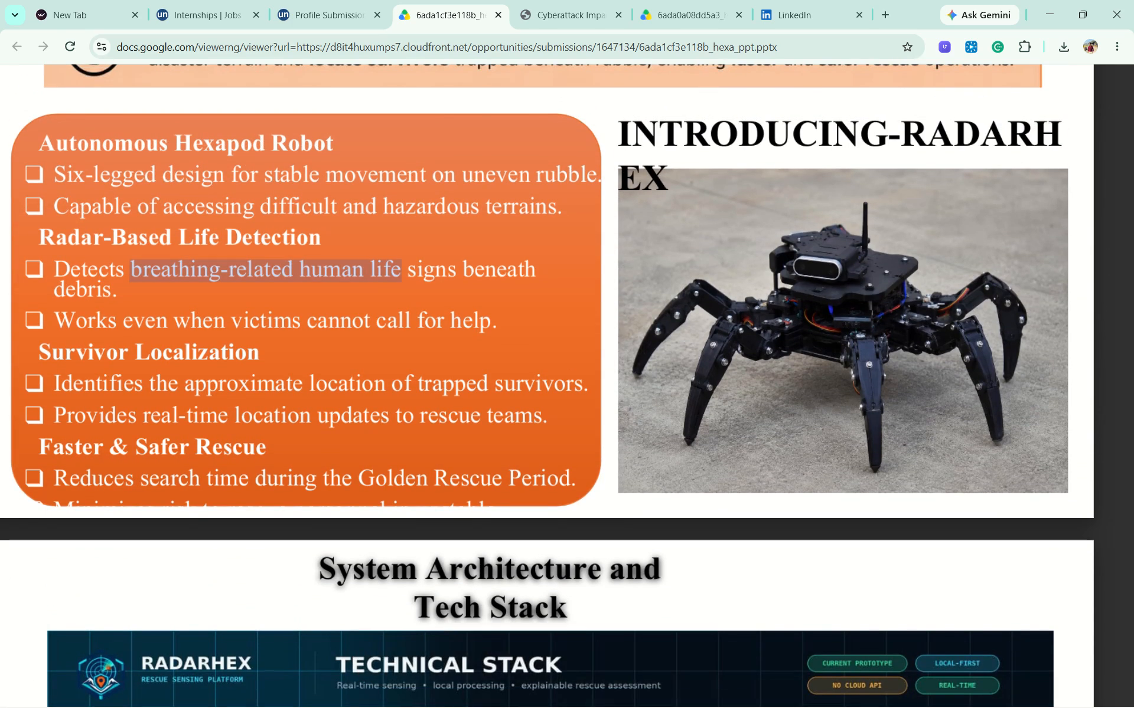
pyautogui.moveTo(388, 272); pyautogui.dragTo(427, 268)
pyautogui.moveTo(427, 268); pyautogui.dragTo(62, 294)
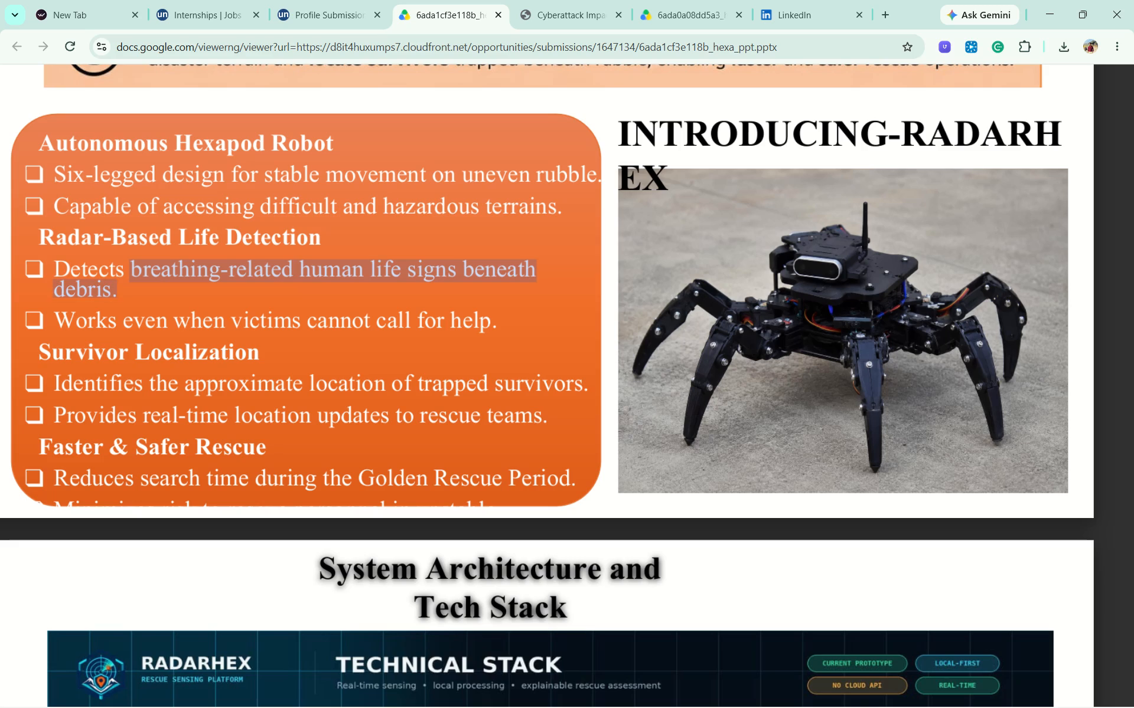
pyautogui.moveTo(62, 294); pyautogui.dragTo(109, 297)
pyautogui.click(109, 297)
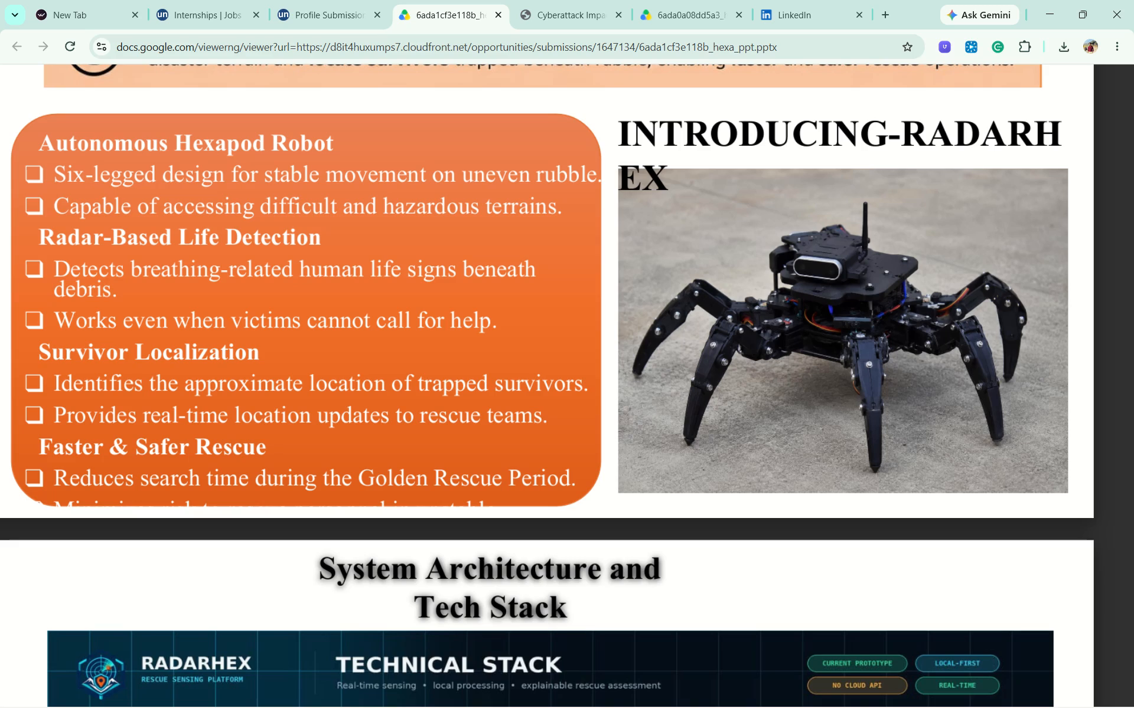
# Shortlist Dark Crew in the Online Idea Submission round and notify the team with the default Shortlist Email.
pyautogui.click(345, 0)
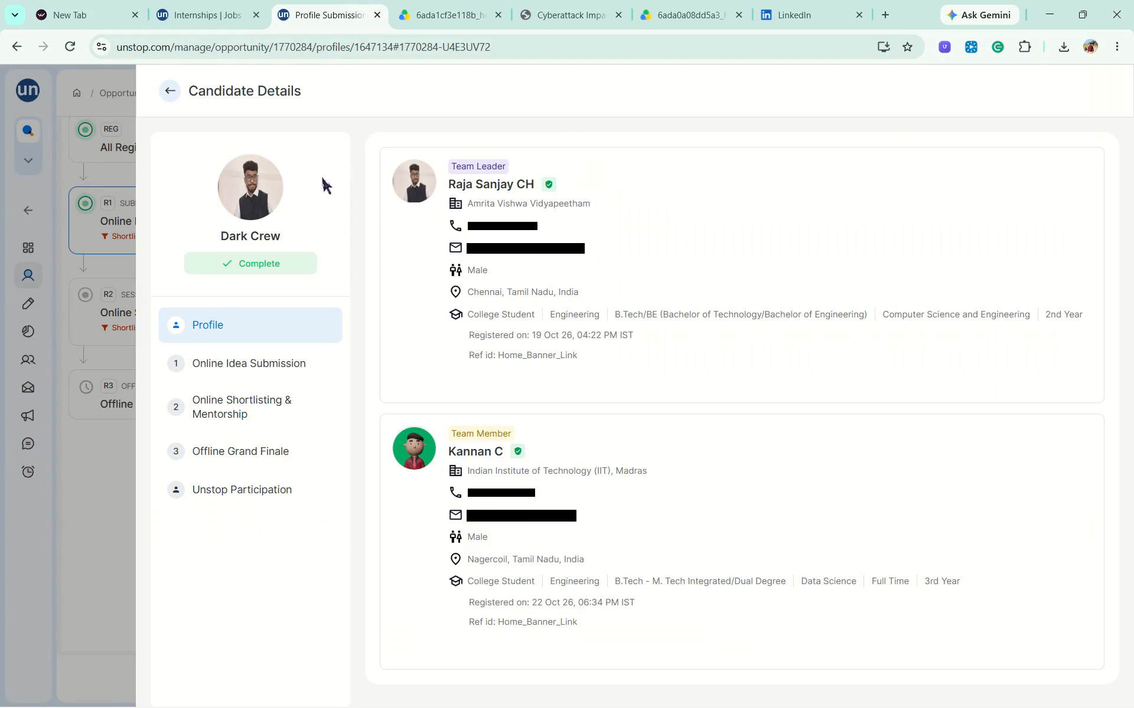
pyautogui.click(92, 455)
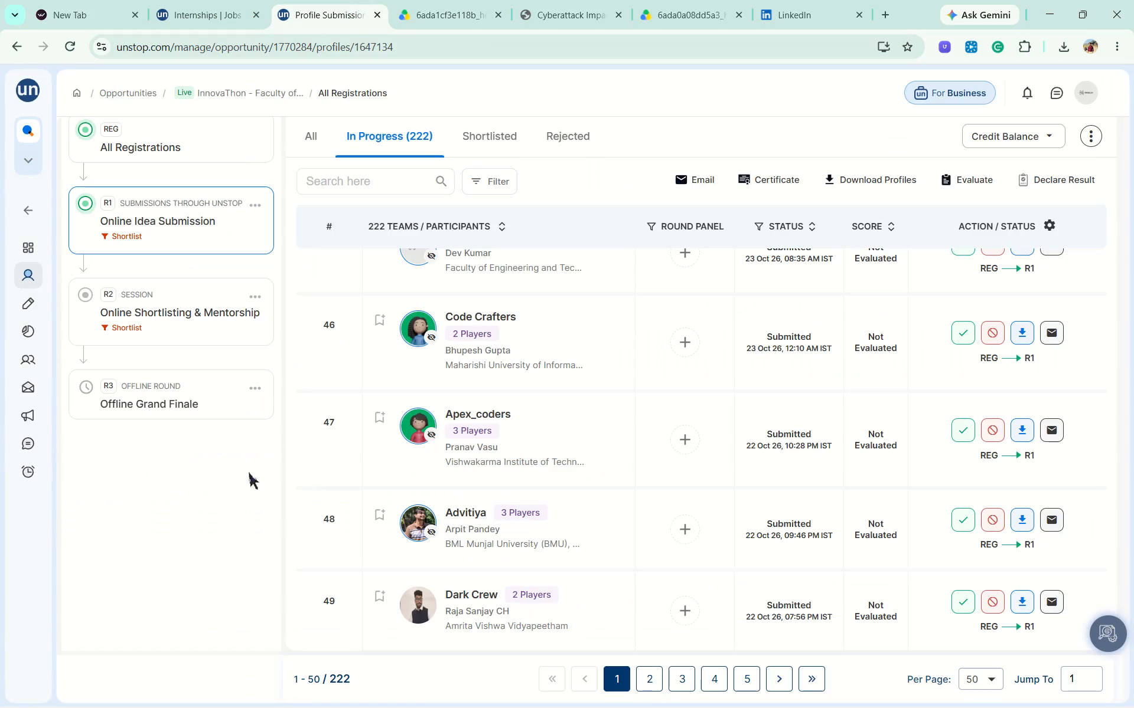
pyautogui.click(963, 591)
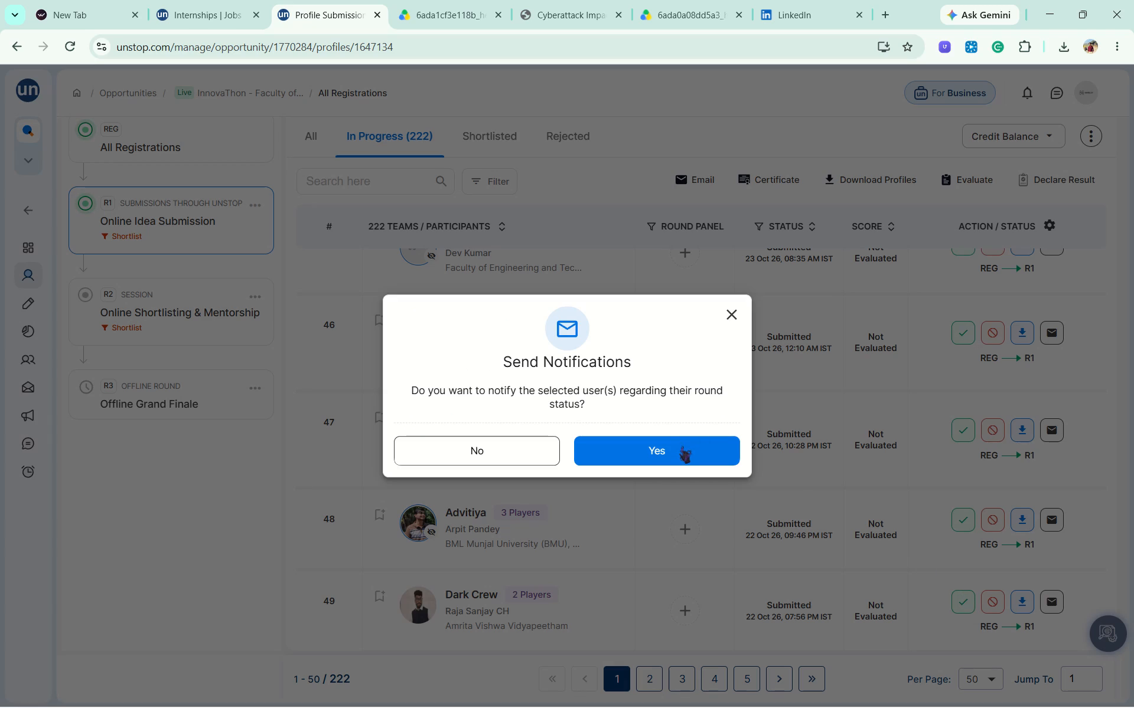
pyautogui.click(682, 448)
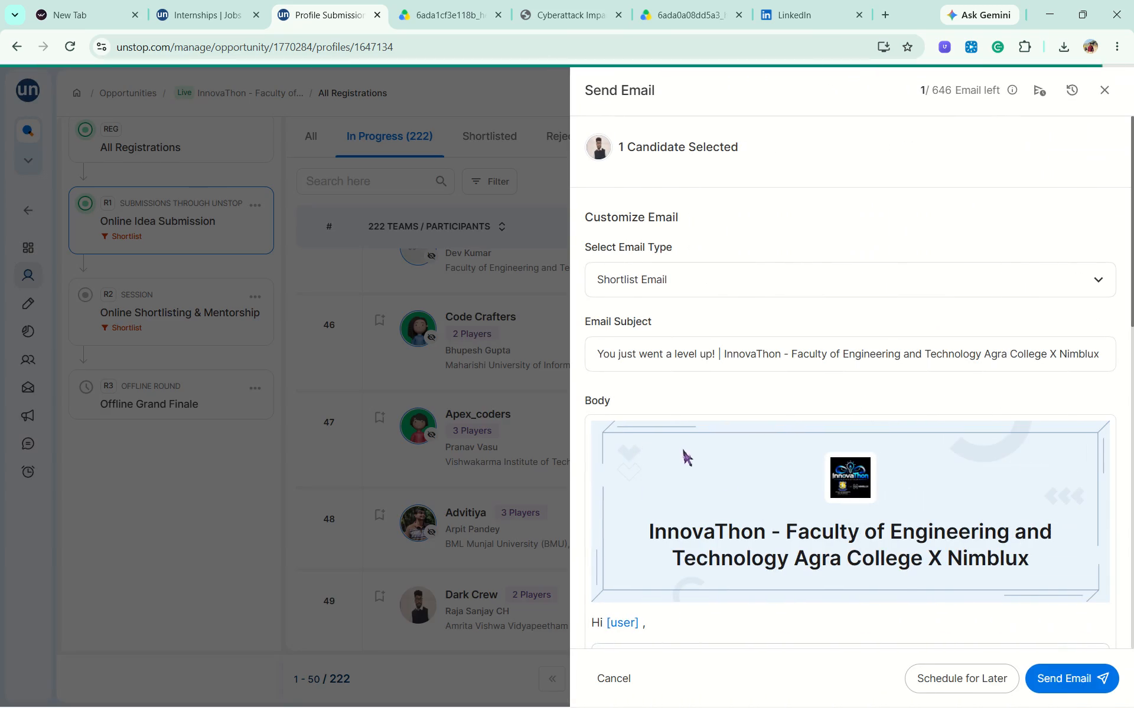
pyautogui.click(1060, 673)
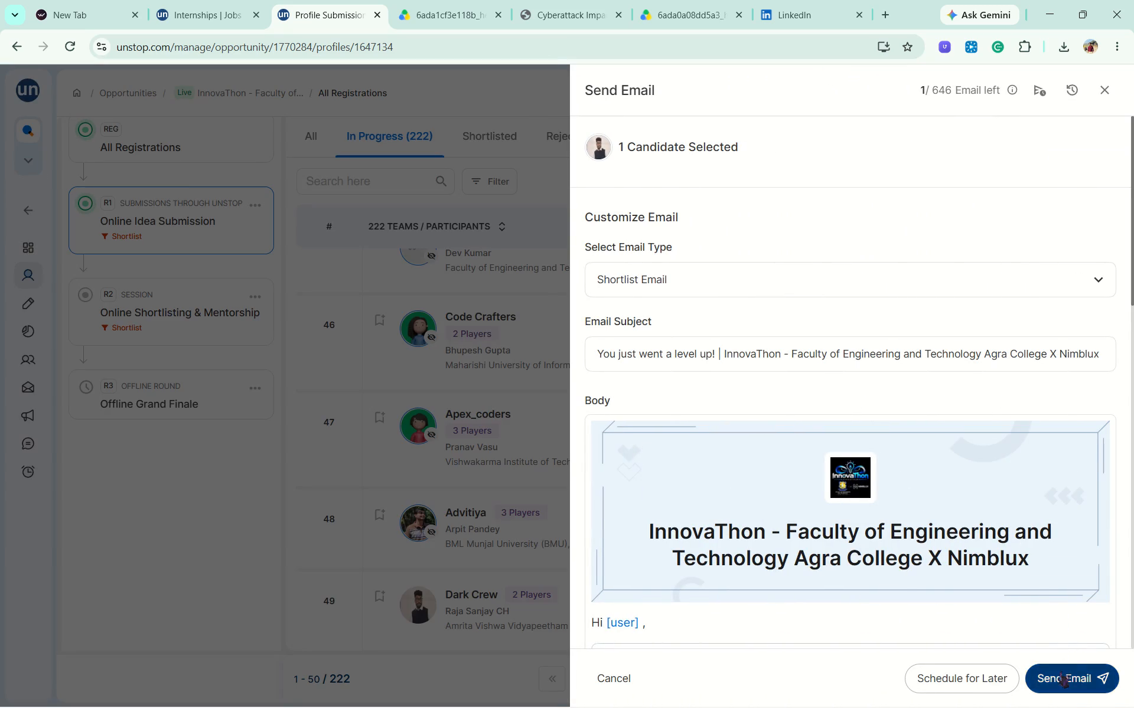
pyautogui.click(631, 530)
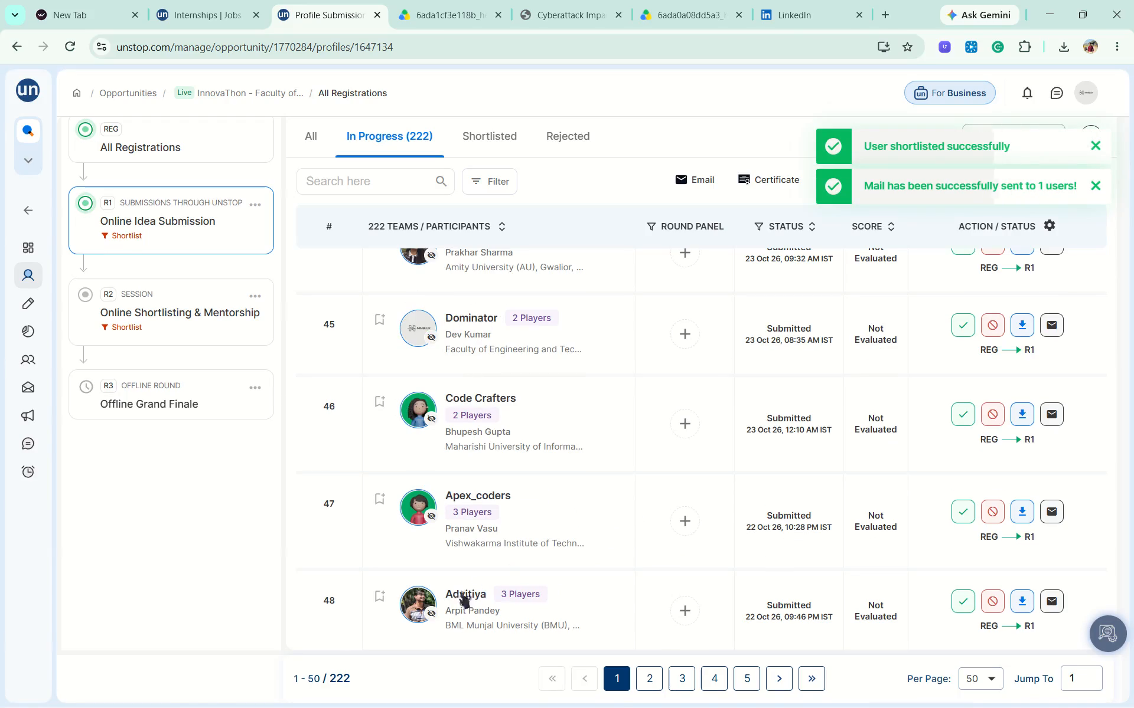
# Open team Advitiya's Online Idea Submission in the candidate details.
pyautogui.doubleClick(444, 611)
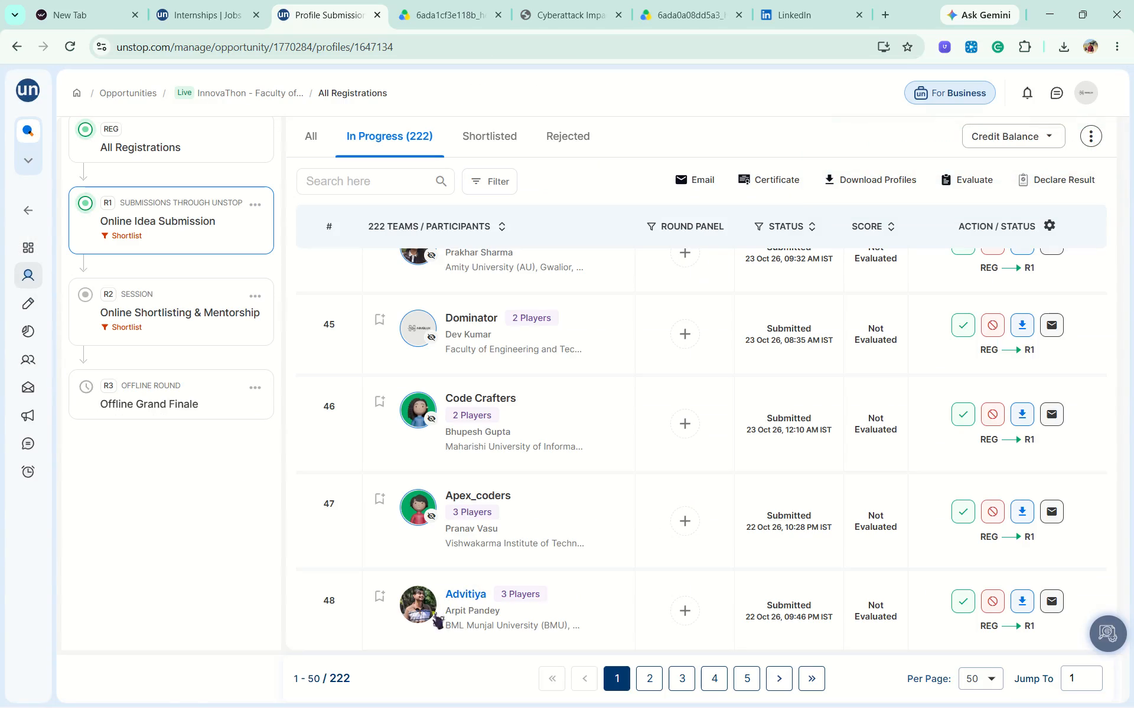
pyautogui.click(458, 593)
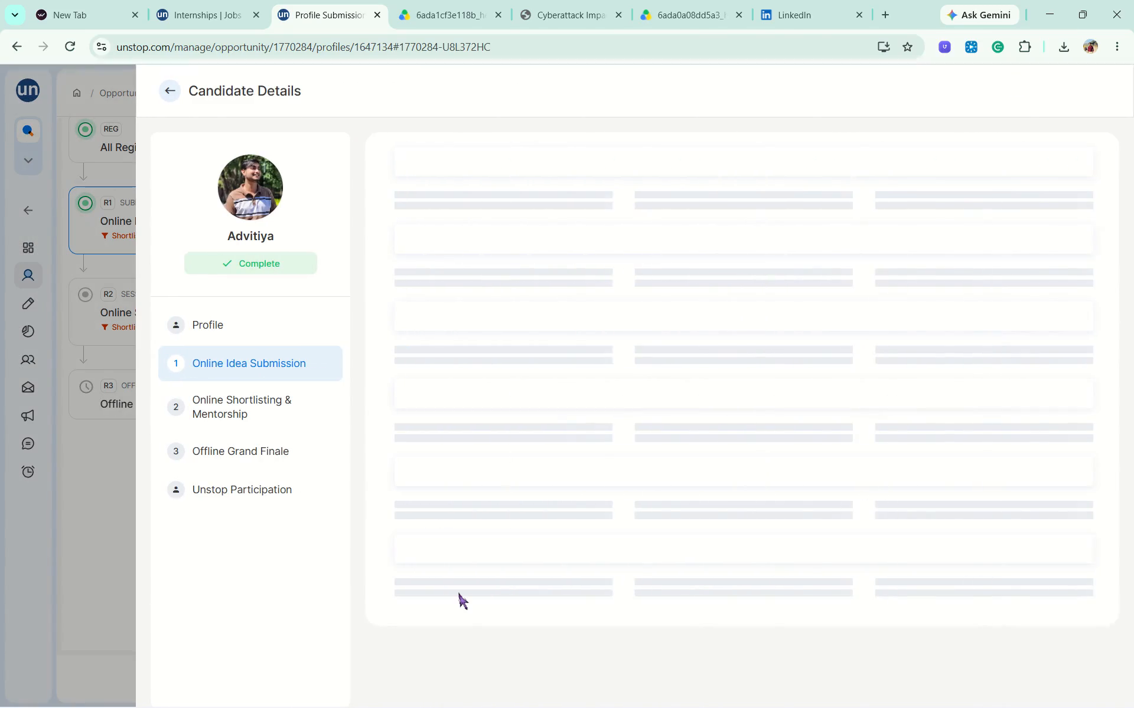
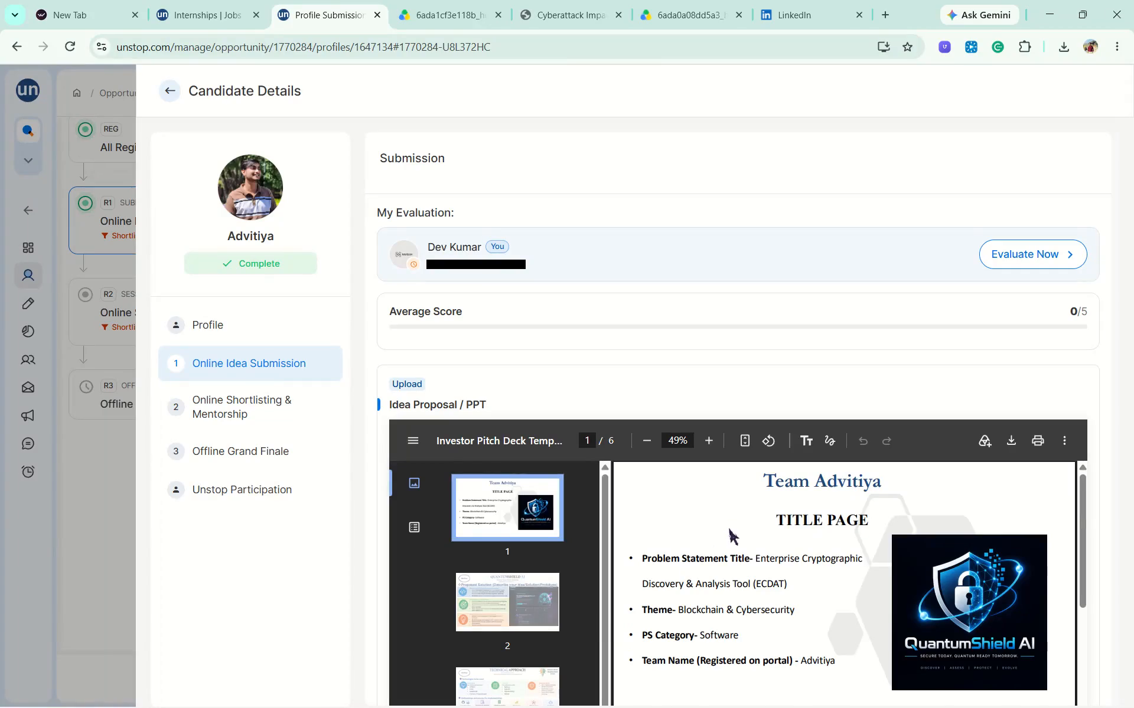
# Download team Advitiya's QuantumShield AI idea submission PDF to the Downloads folder and open the saved file.
pyautogui.scroll(-1, 729, 529)
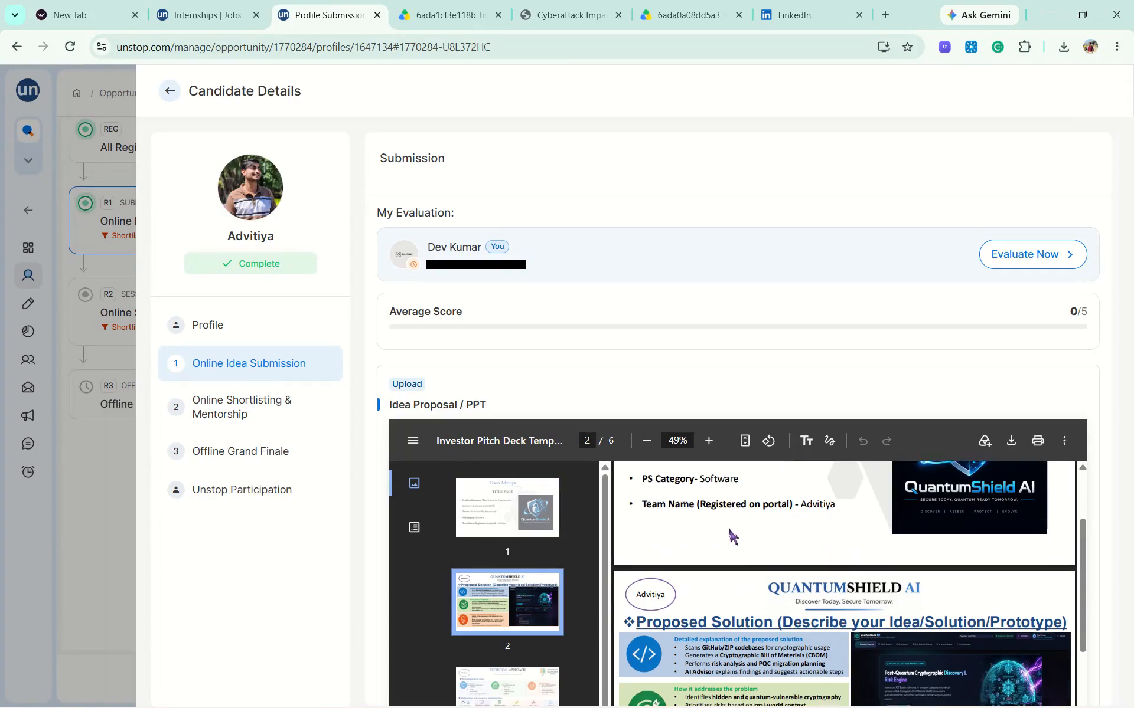
pyautogui.scroll(-1, 729, 529)
pyautogui.scroll(-1, 762, 393)
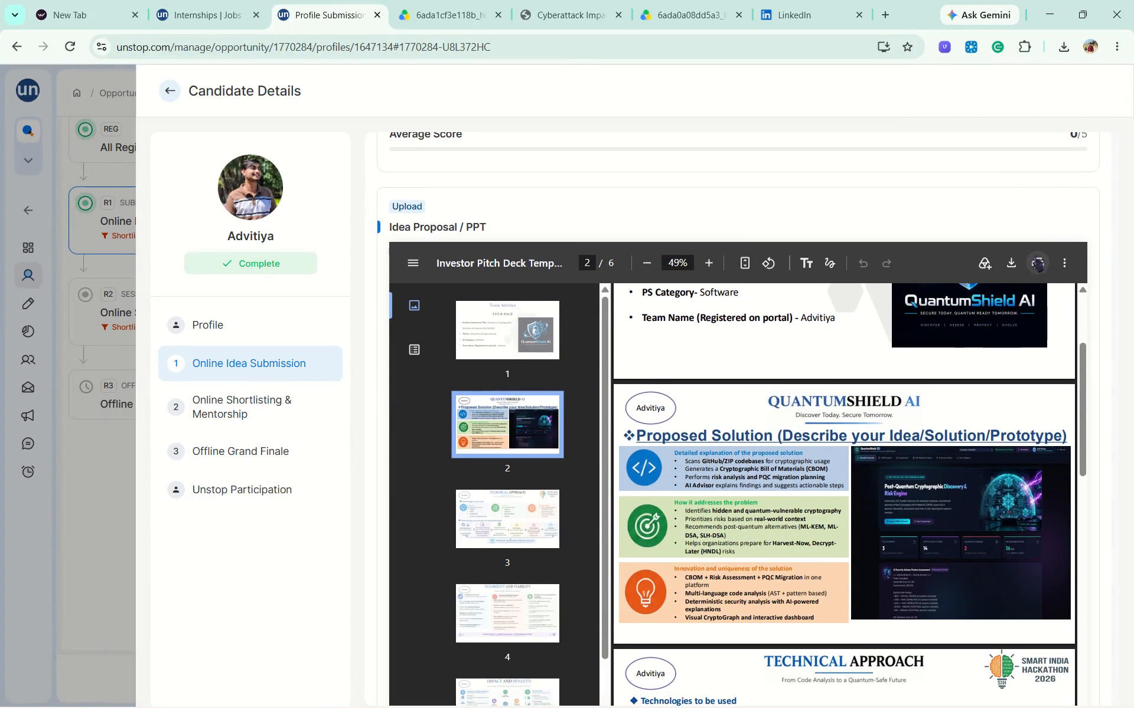
pyautogui.click(1013, 273)
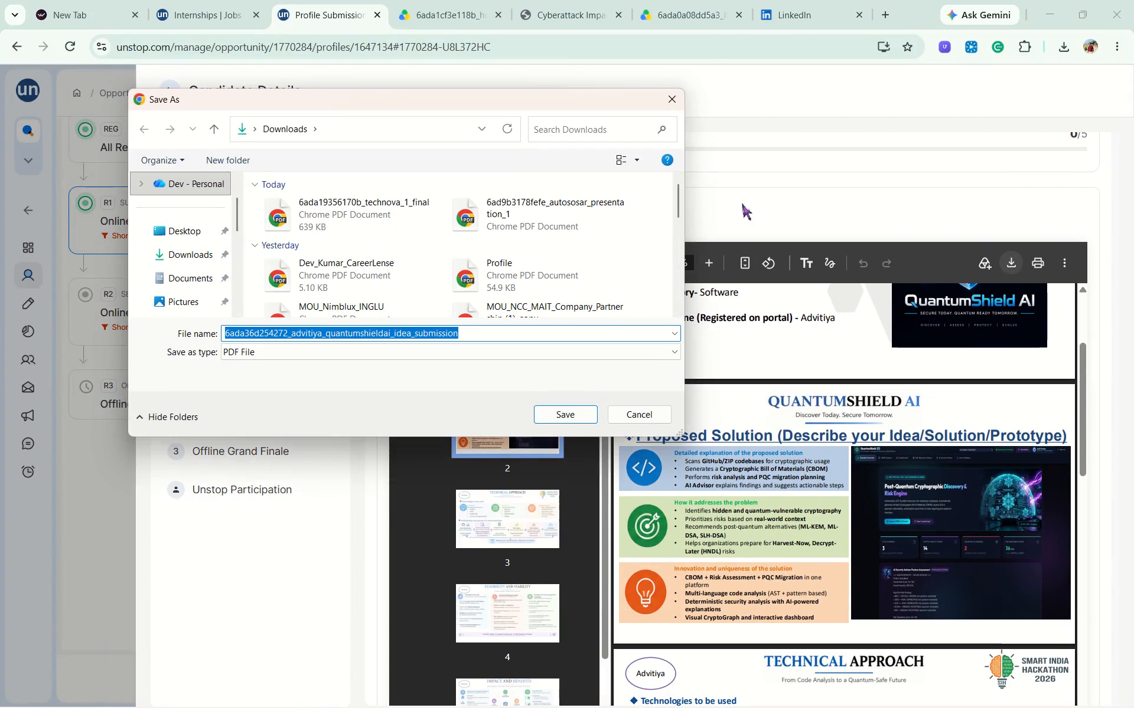
pyautogui.press('Return')
pyautogui.click(910, 77)
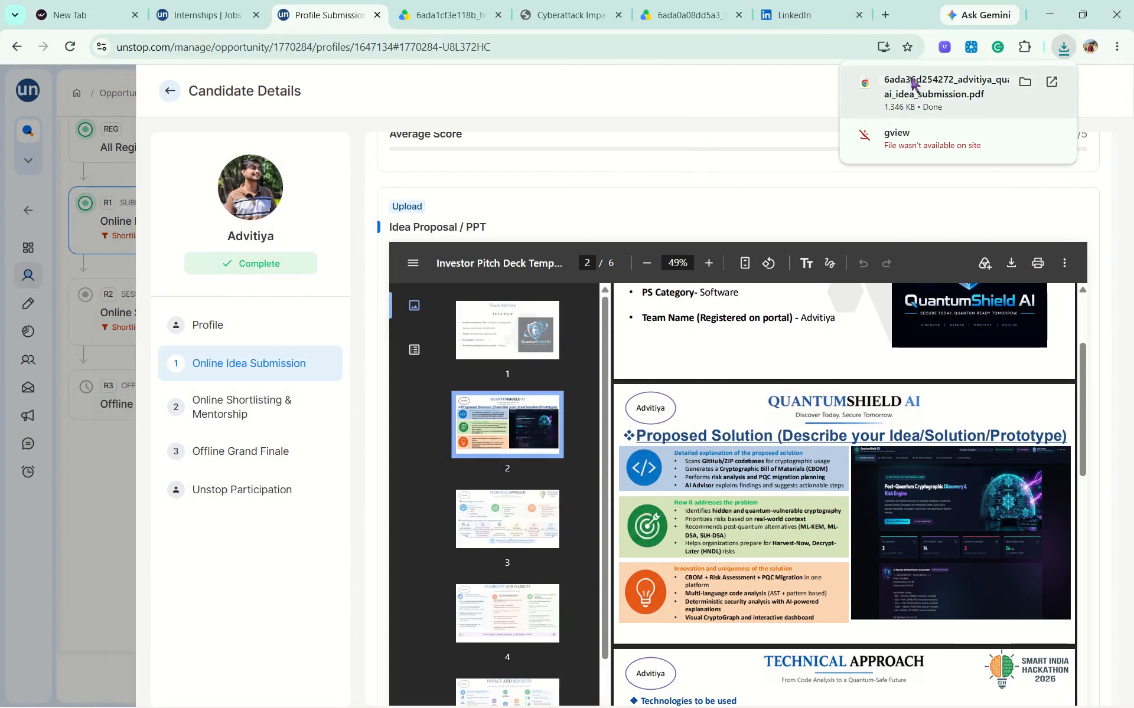
# Read the title page and Proposed Solution slide of Advitiya's deck, covering the problem statement, approach and innovation points.
pyautogui.scroll(-1, 577, 312)
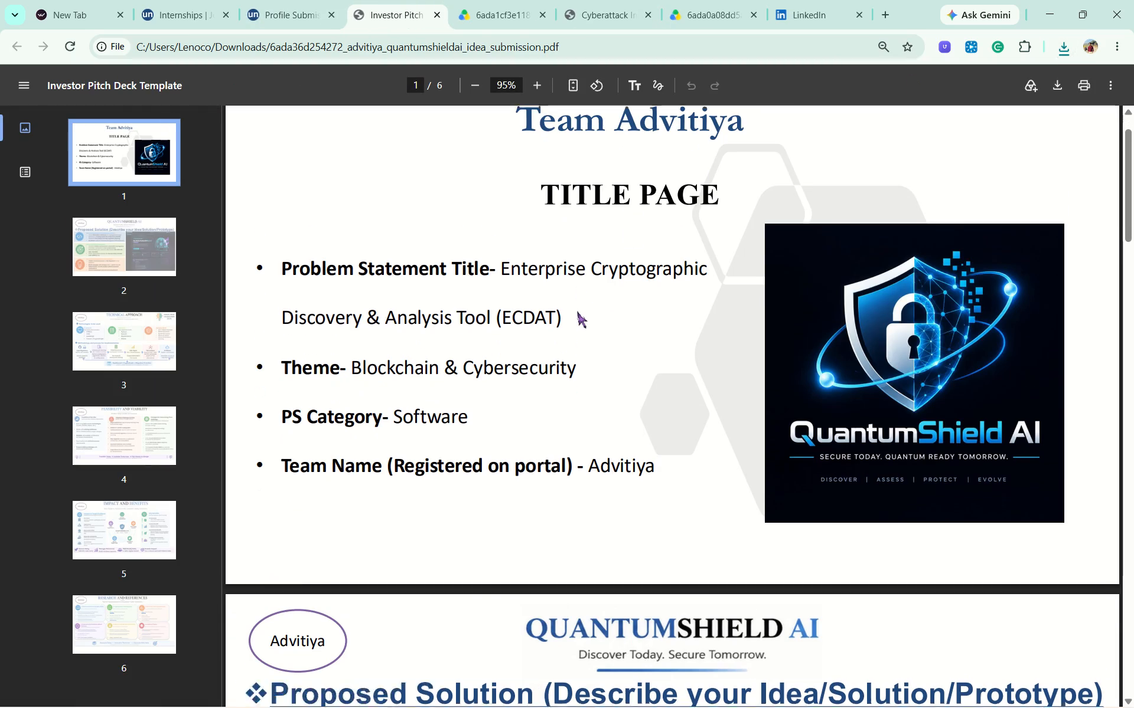
pyautogui.scroll(-1, 577, 312)
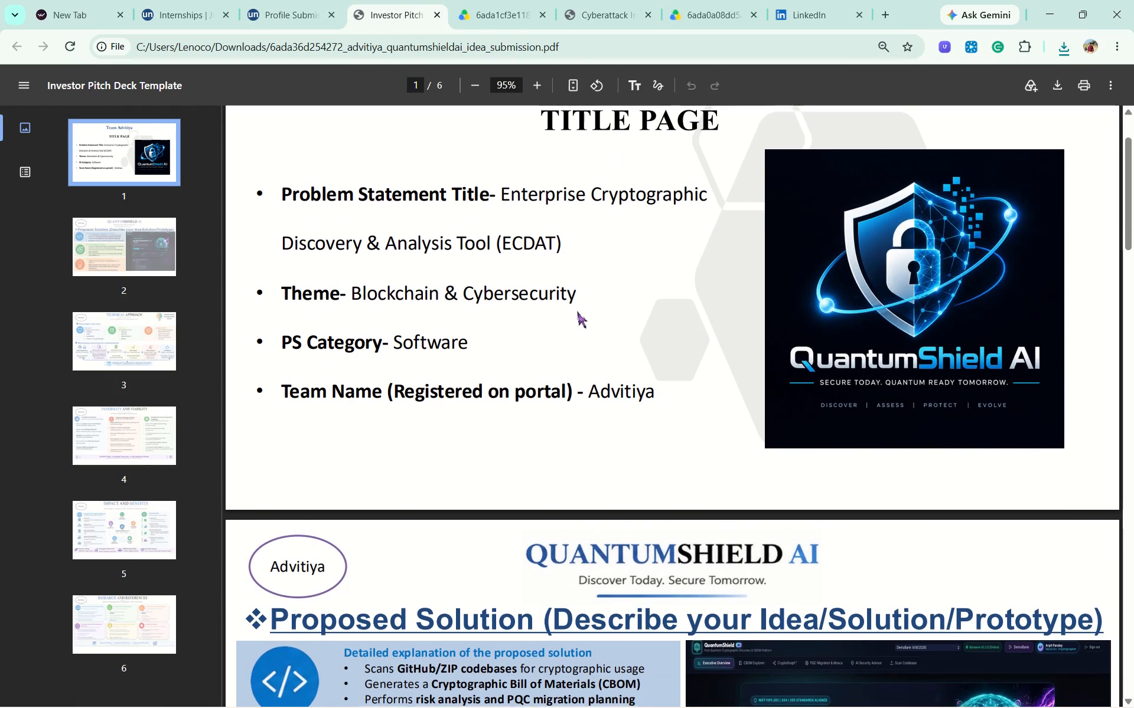
pyautogui.scroll(-3, 577, 312)
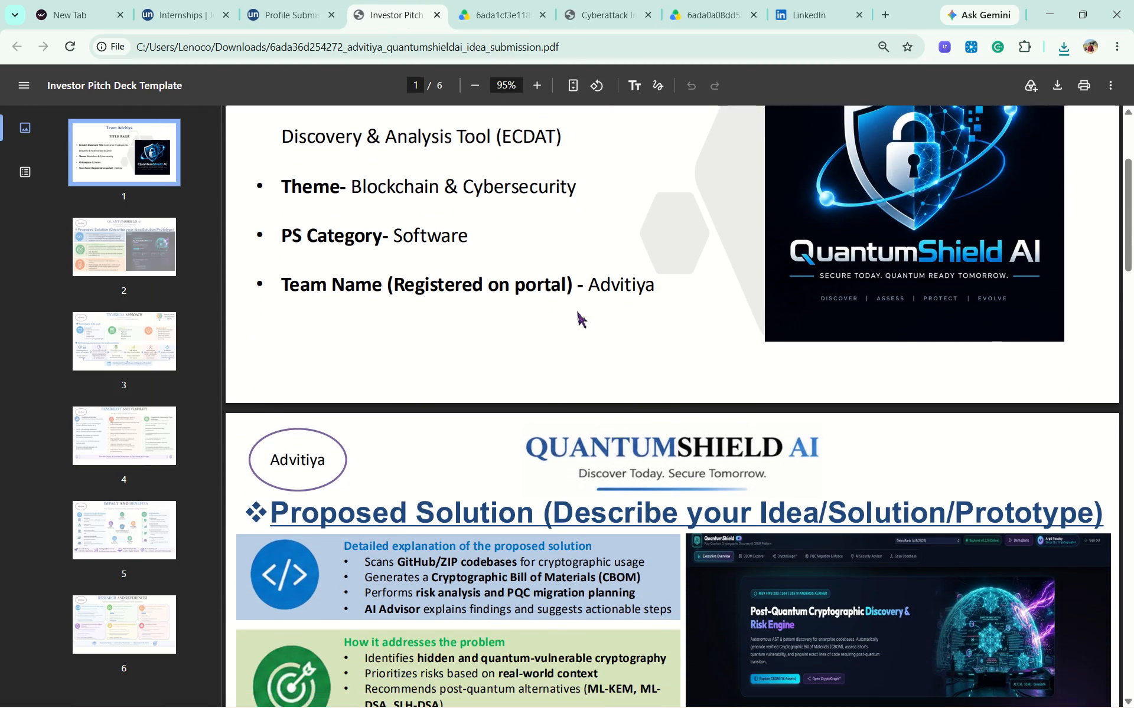
pyautogui.scroll(-3, 577, 312)
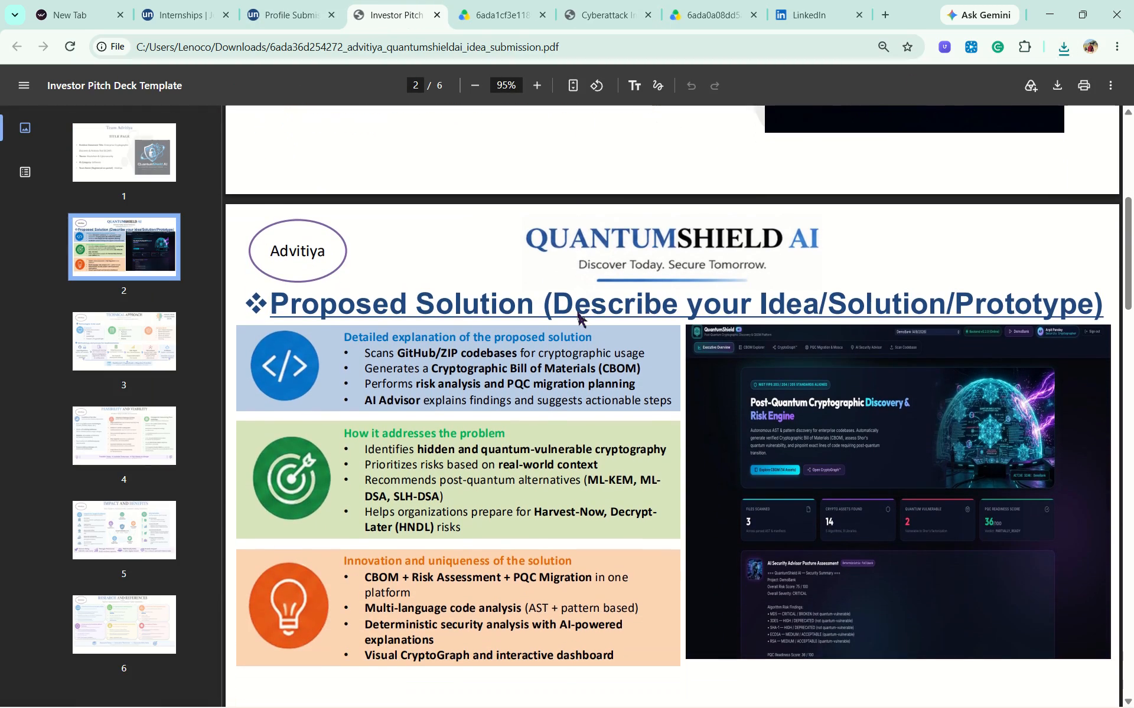
pyautogui.scroll(-1, 577, 312)
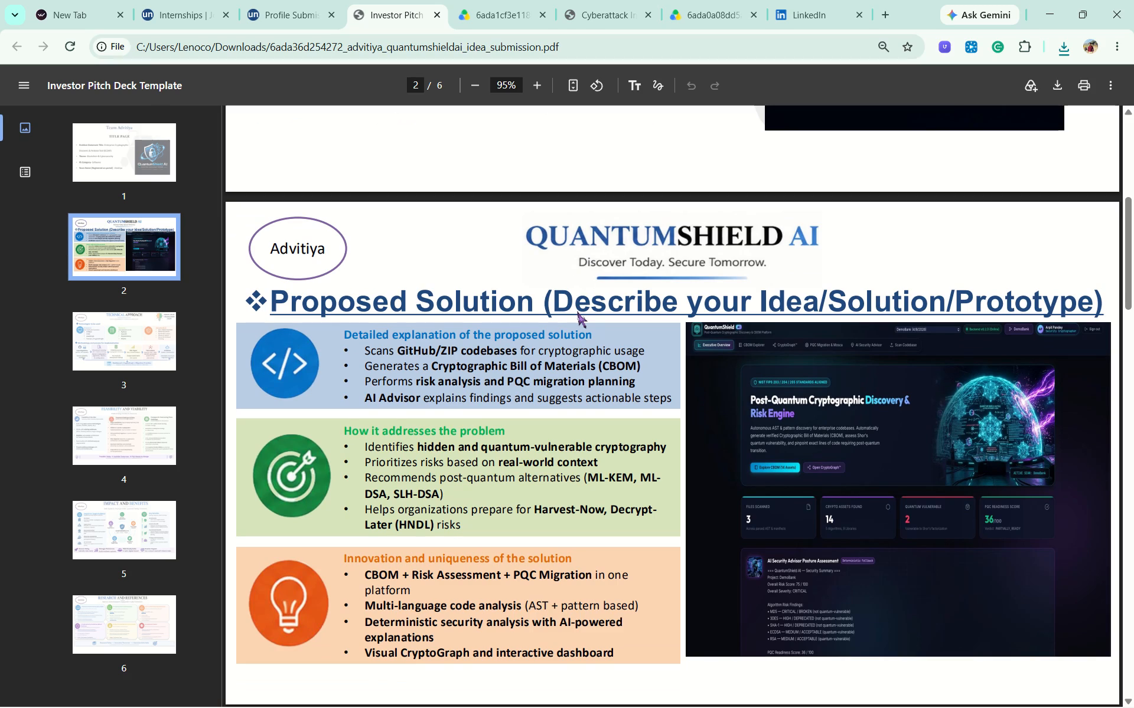
pyautogui.scroll(-1, 577, 312)
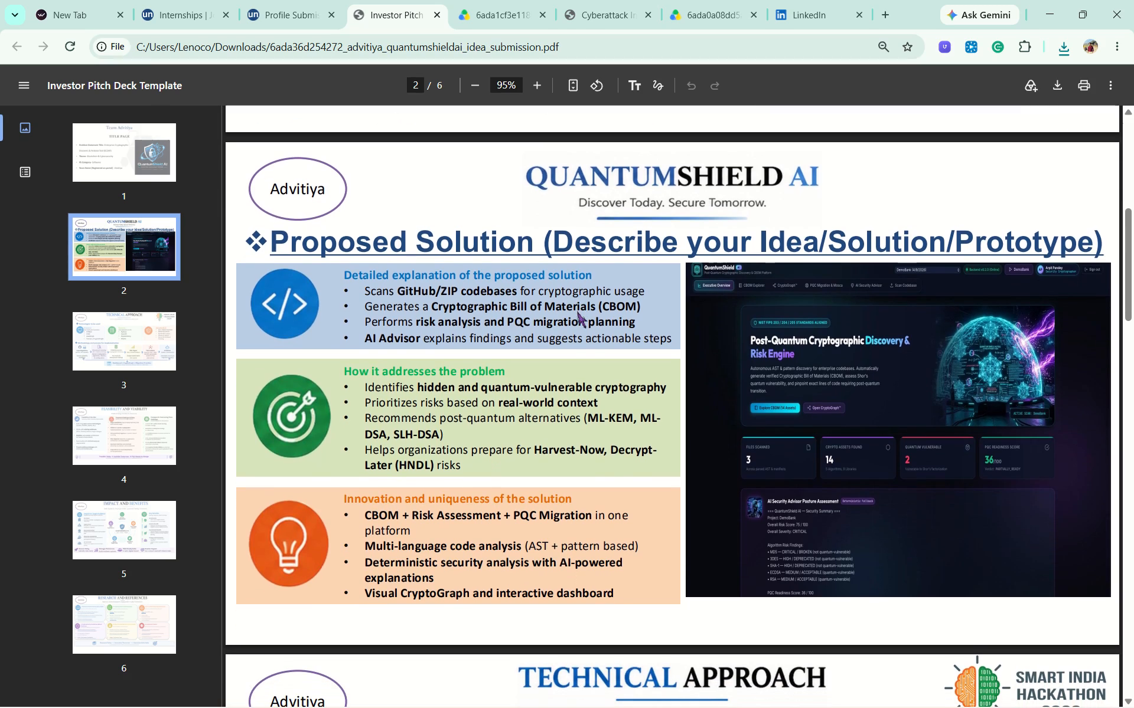
pyautogui.scroll(-1, 577, 312)
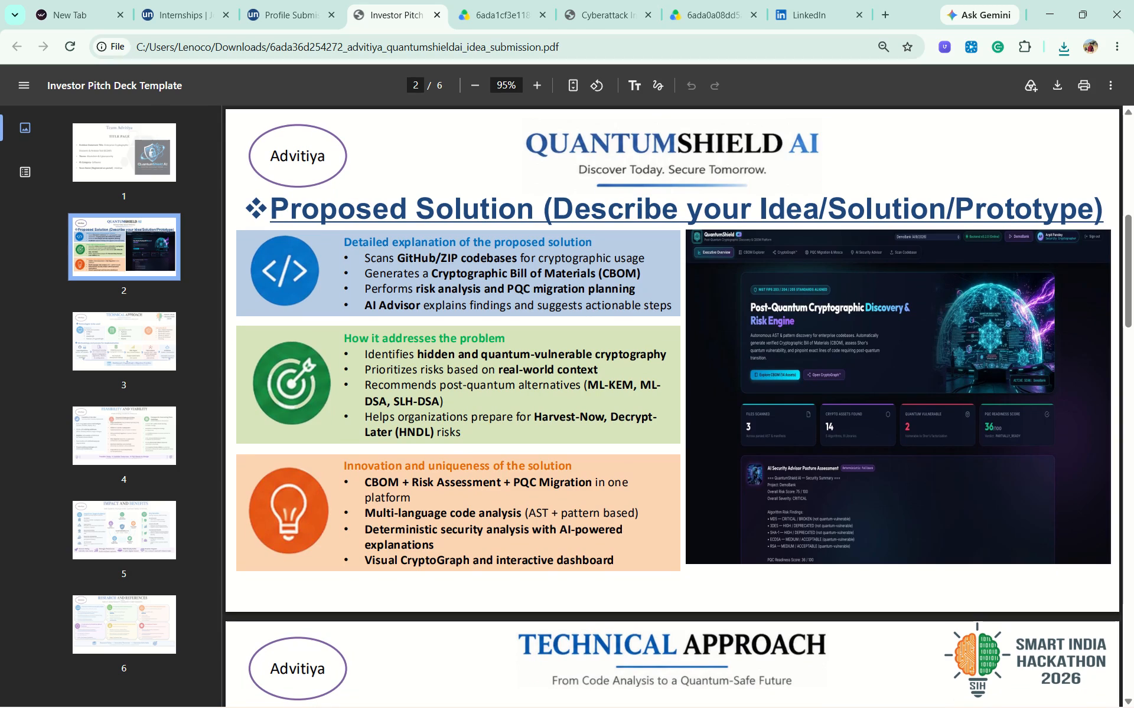
pyautogui.scroll(-1, 583, 301)
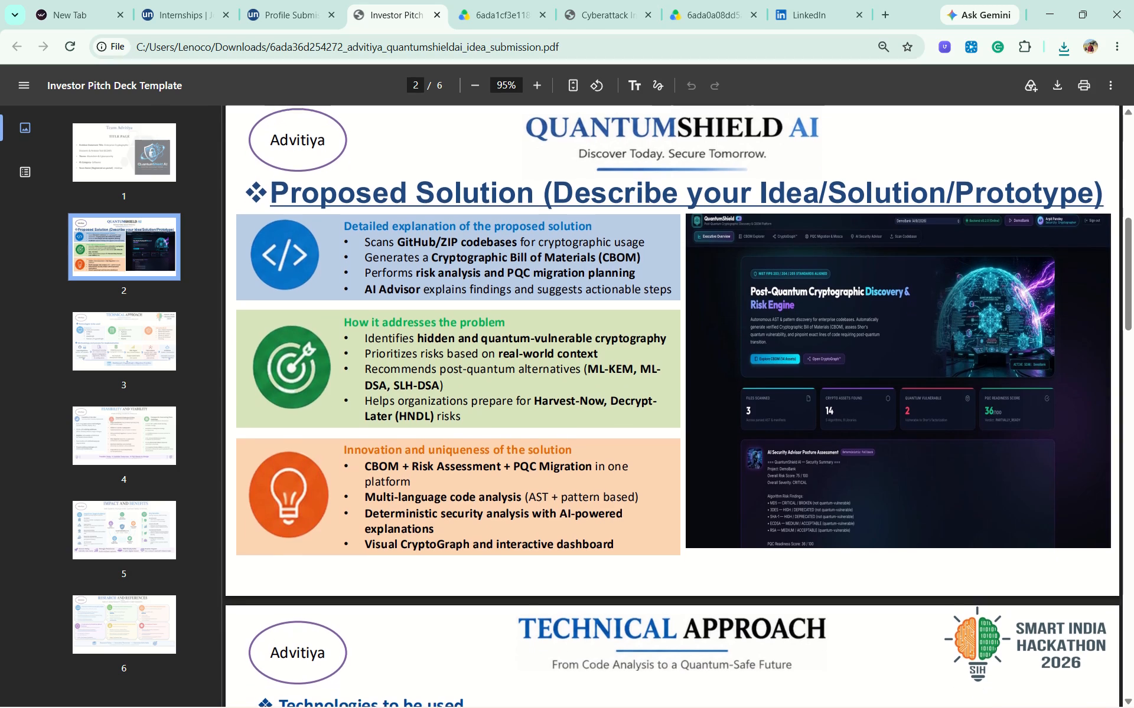
pyautogui.scroll(-1, 583, 301)
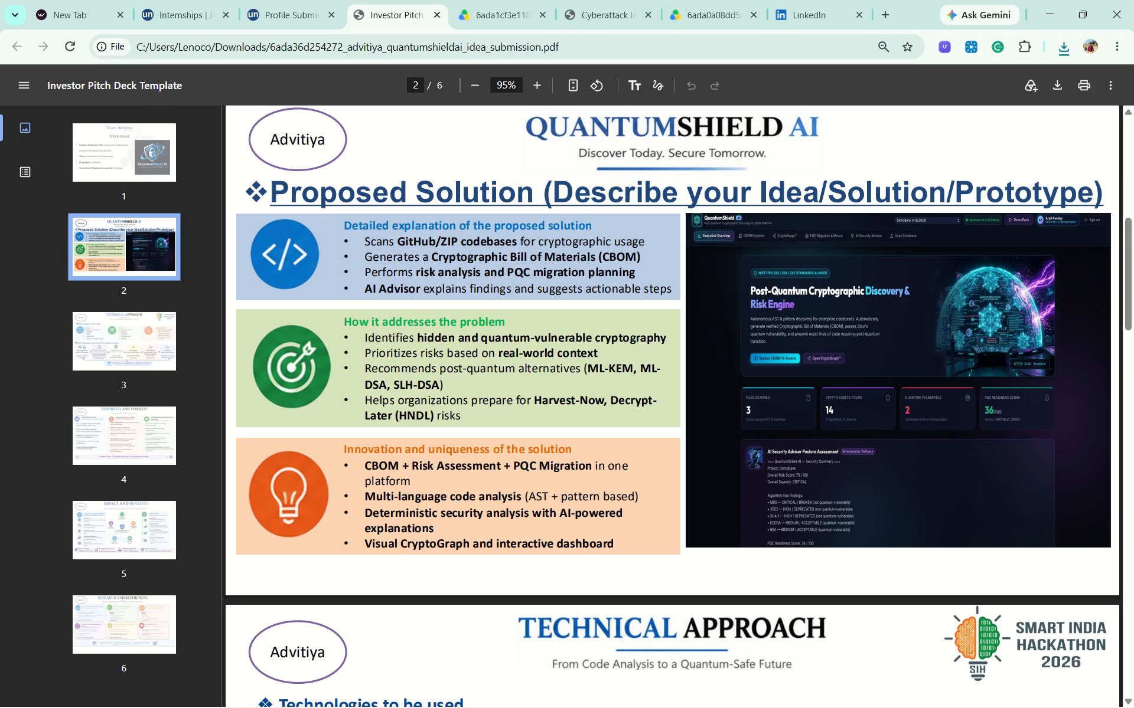
pyautogui.scroll(-1, 553, 241)
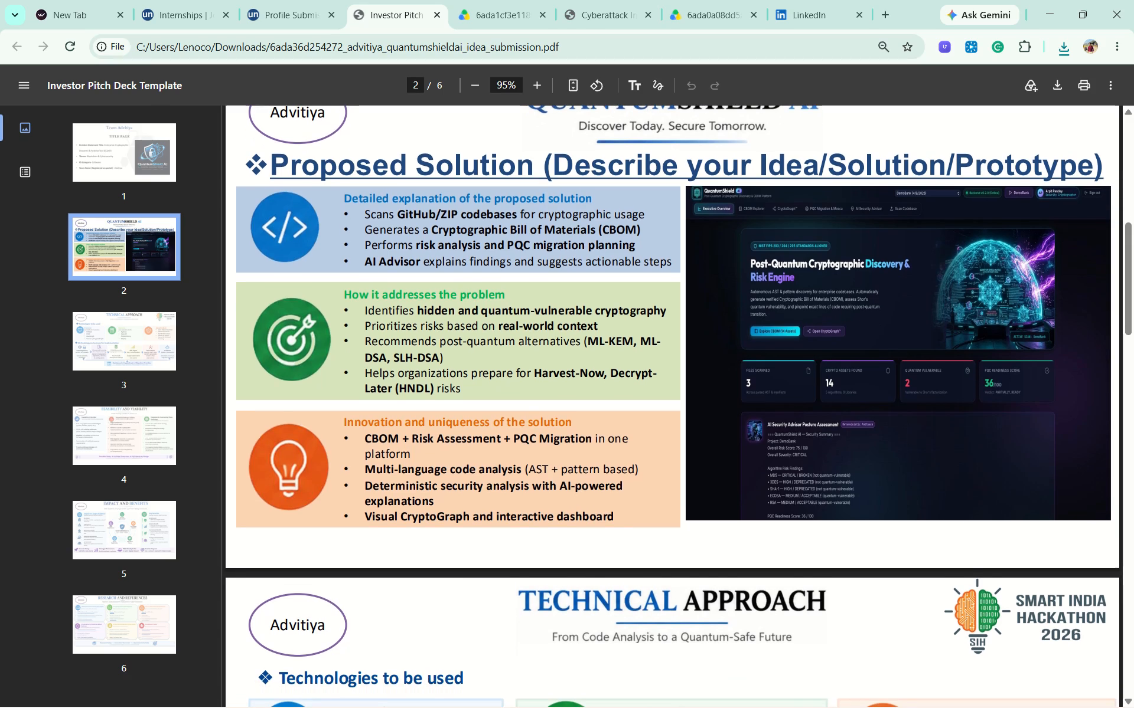
pyautogui.scroll(-1, 553, 241)
# Examine the Technical Approach slide's technologies to be used and its methodology and process for implementation.
pyautogui.scroll(-2, 553, 241)
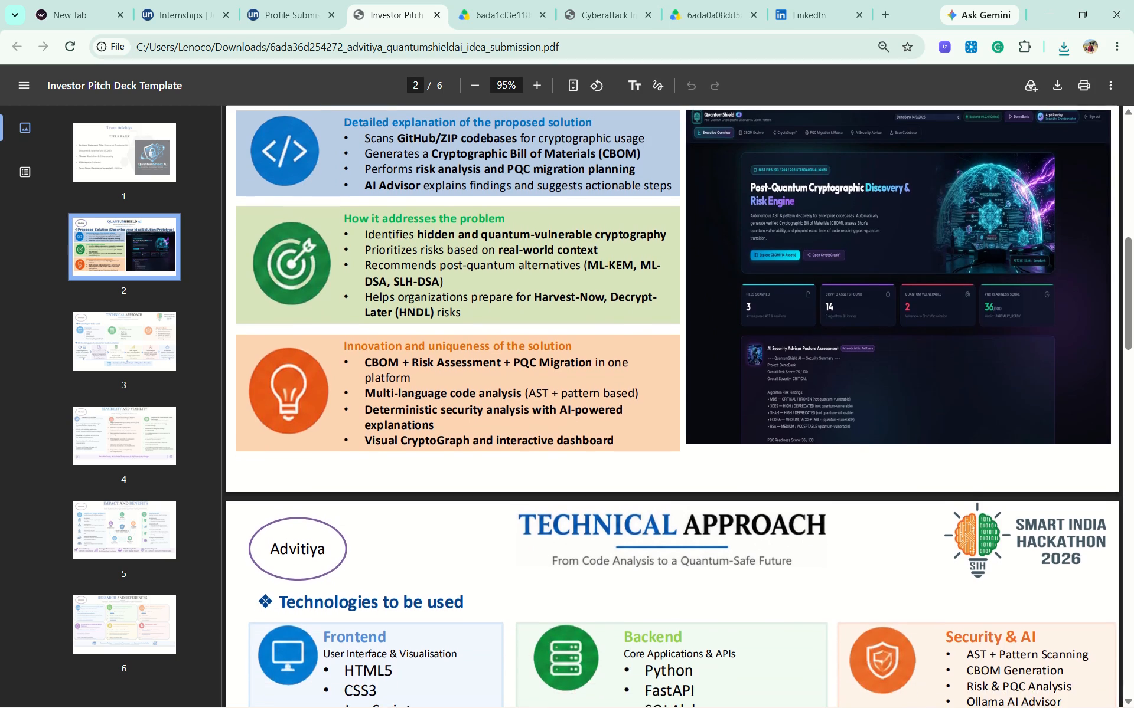
pyautogui.scroll(-3, 553, 241)
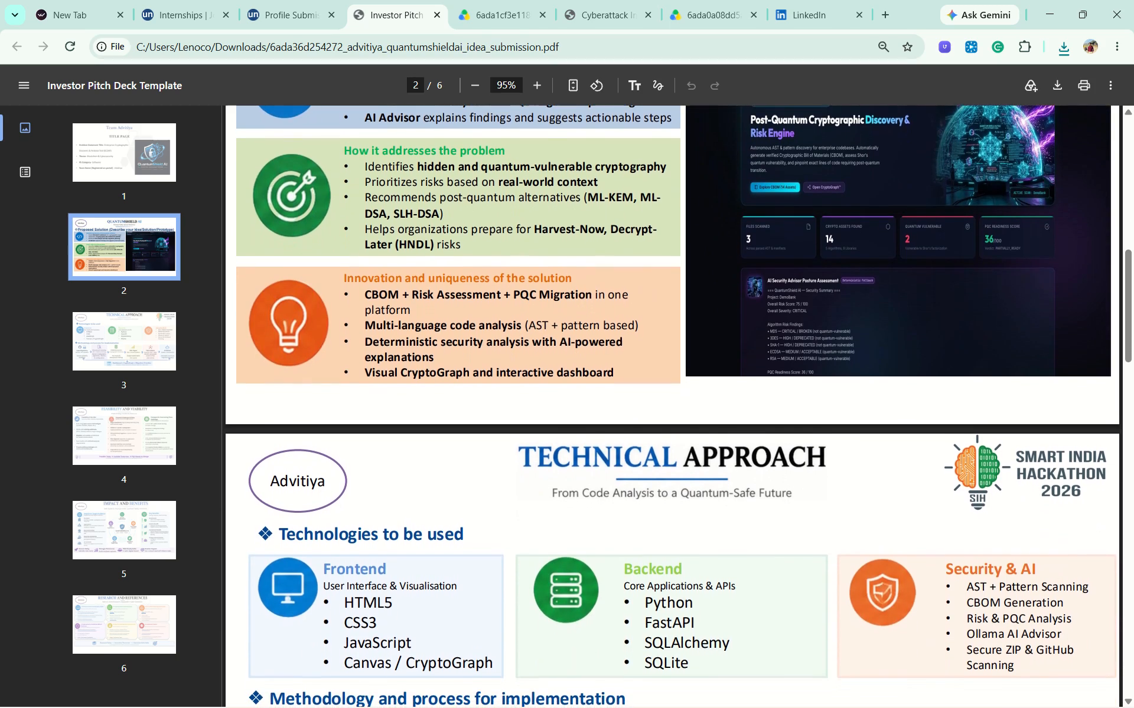
pyautogui.scroll(-3, 553, 241)
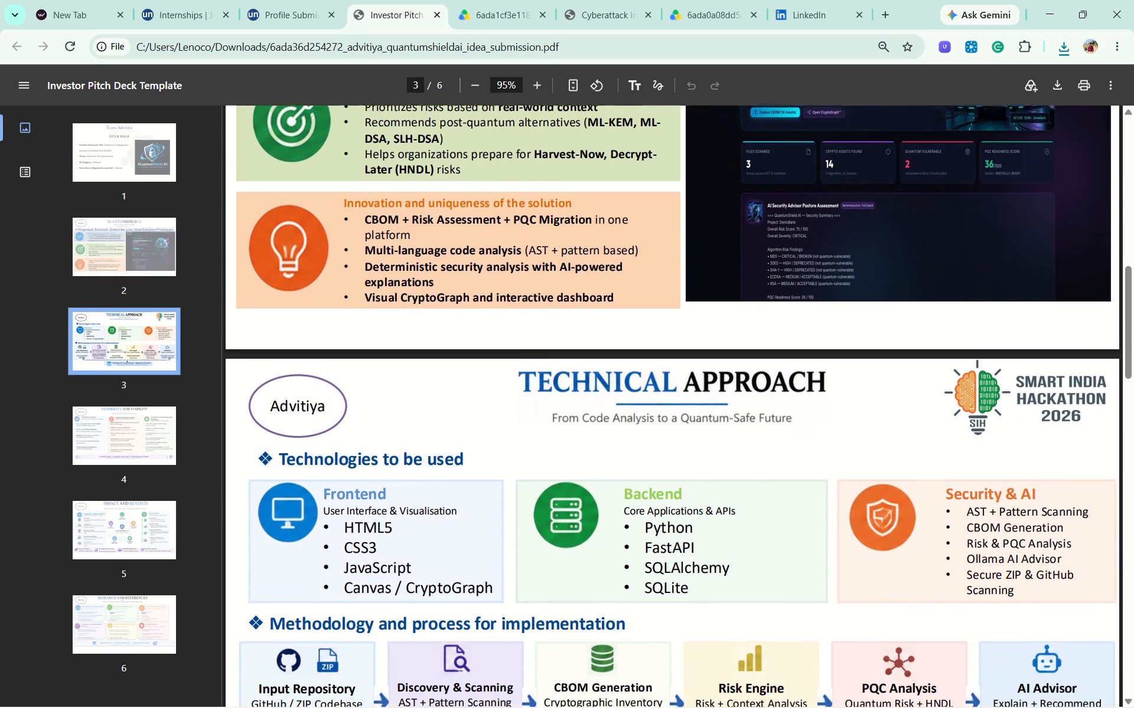
pyautogui.scroll(-1, 553, 241)
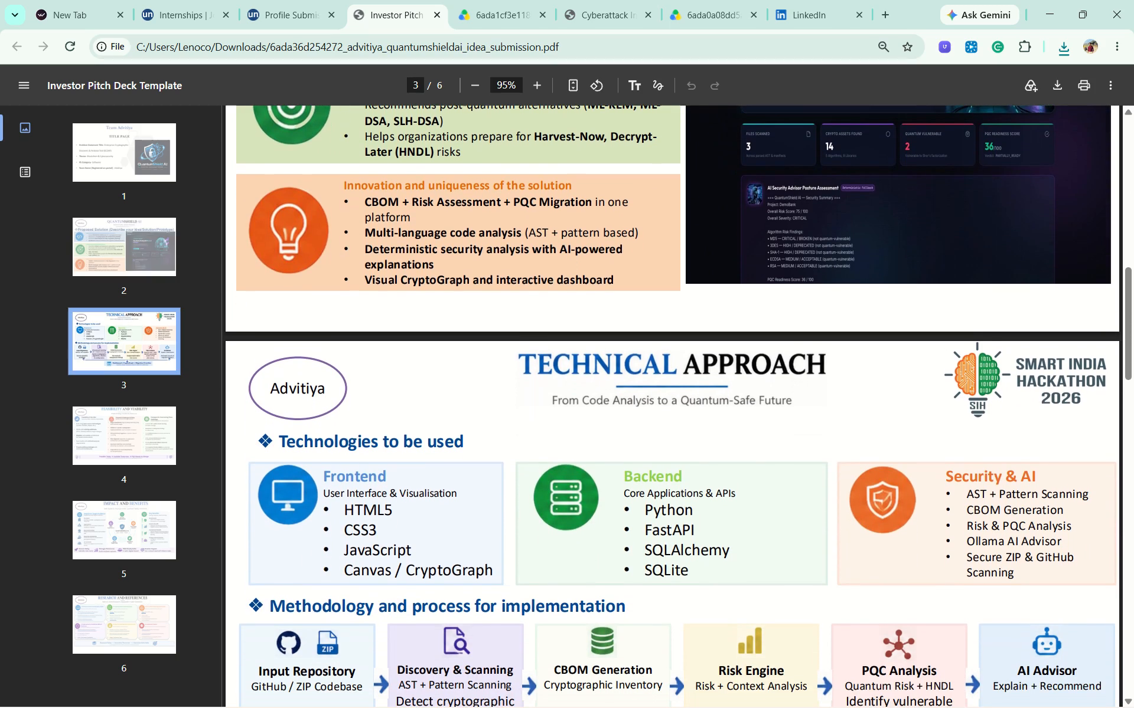
pyautogui.scroll(-2, 553, 241)
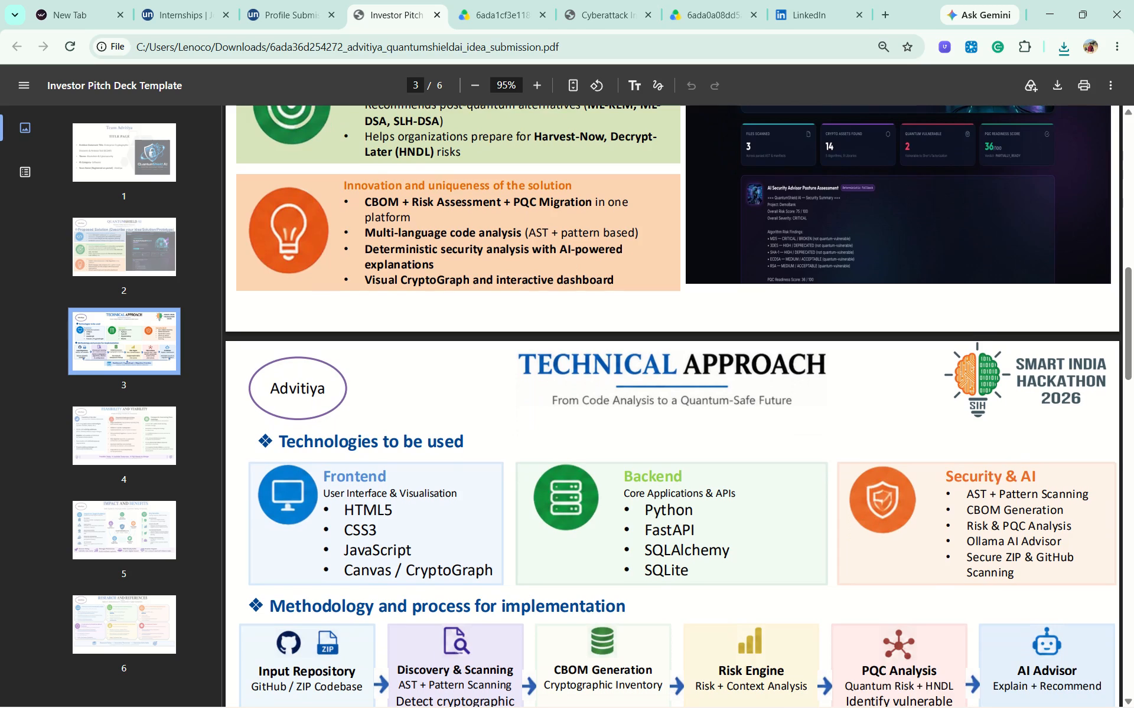
pyautogui.scroll(-4, 553, 241)
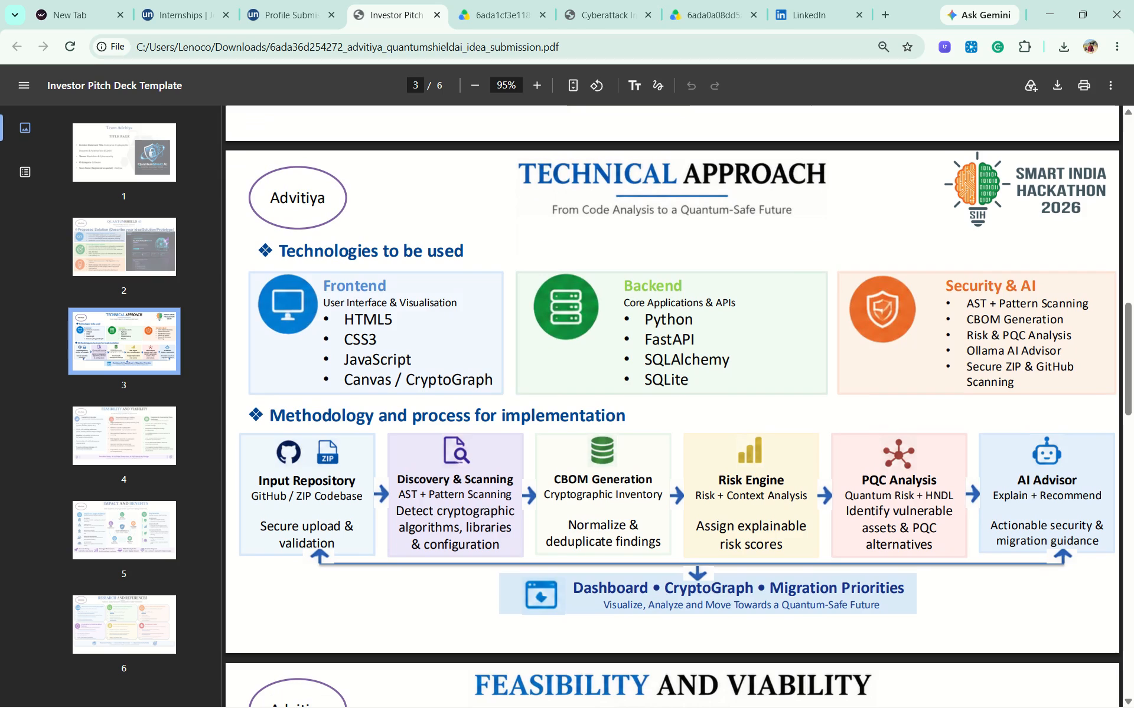
# Go back over the Proposed Solution slide and compare it with the Technical Approach workflow.
pyautogui.scroll(6, 667, 348)
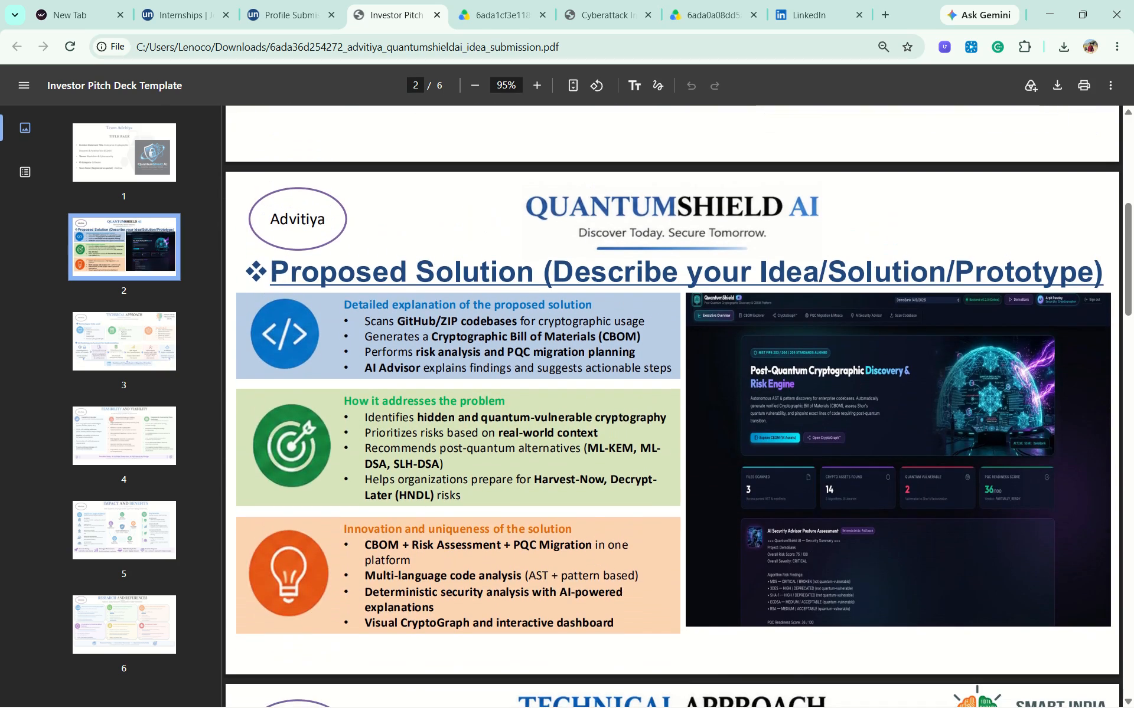
pyautogui.scroll(1, 667, 348)
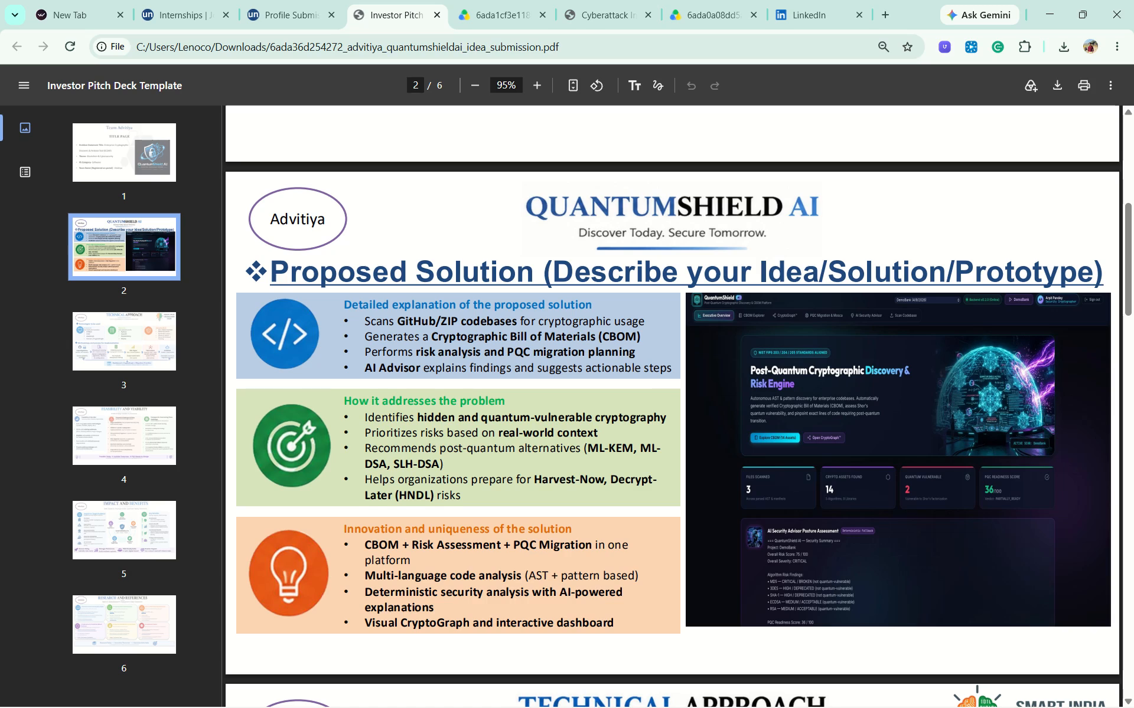
pyautogui.scroll(-1, 667, 348)
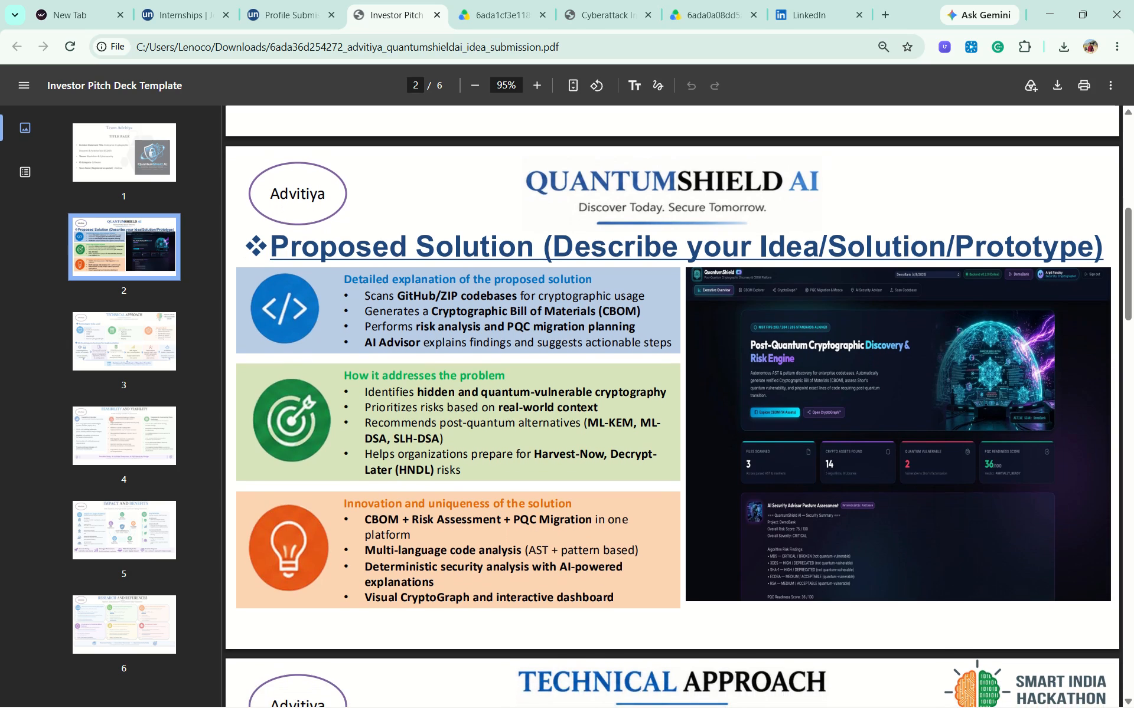
pyautogui.scroll(-2, 667, 348)
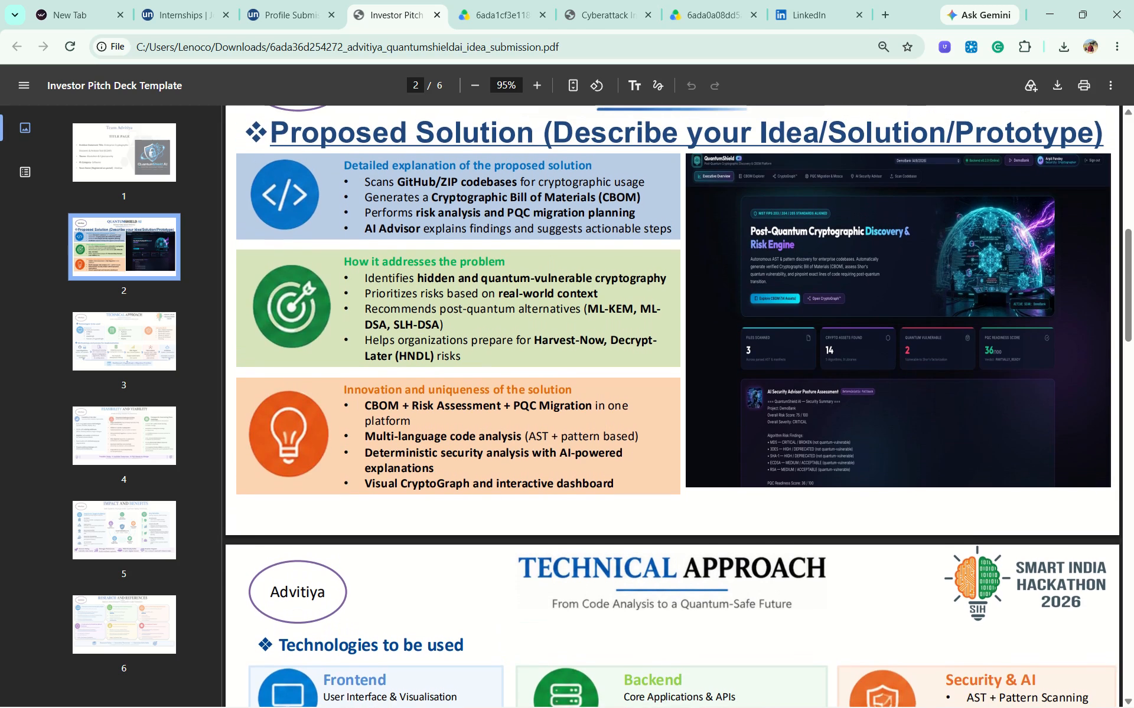
pyautogui.scroll(-5, 667, 348)
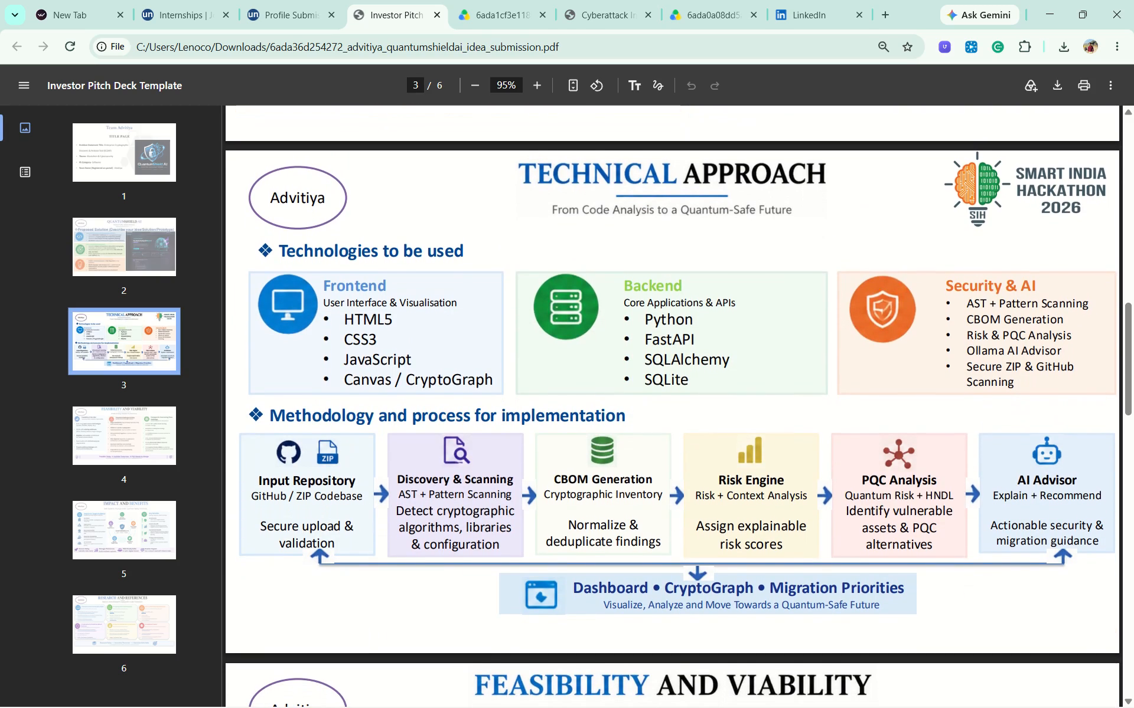
# Read Advitiya's Feasibility and Viability slide, including risks and mitigation strategies, and the Impact and Benefits slide.
pyautogui.scroll(-1, 688, 323)
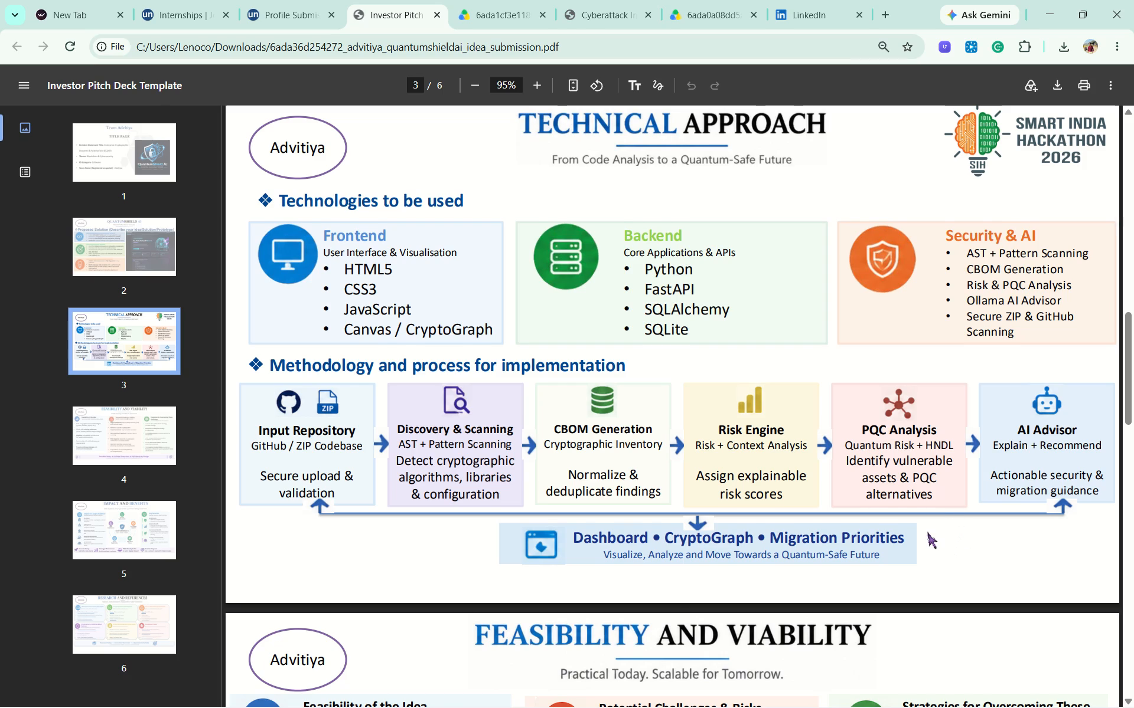
pyautogui.scroll(-2, 927, 532)
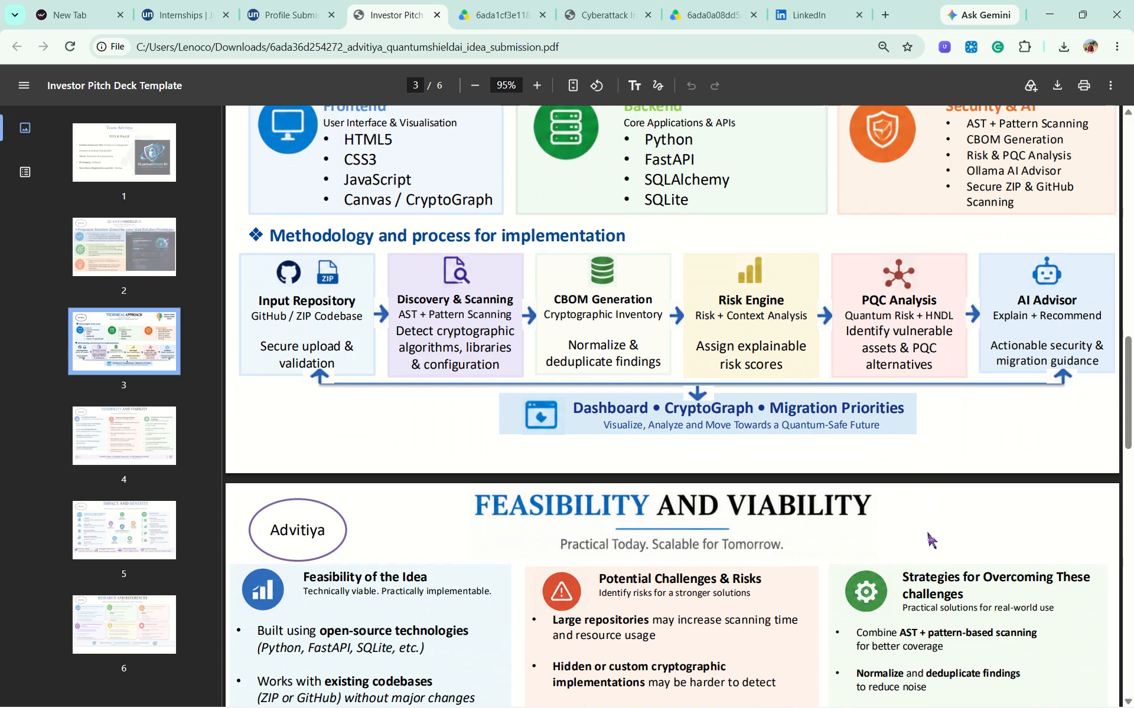
pyautogui.scroll(-3, 927, 532)
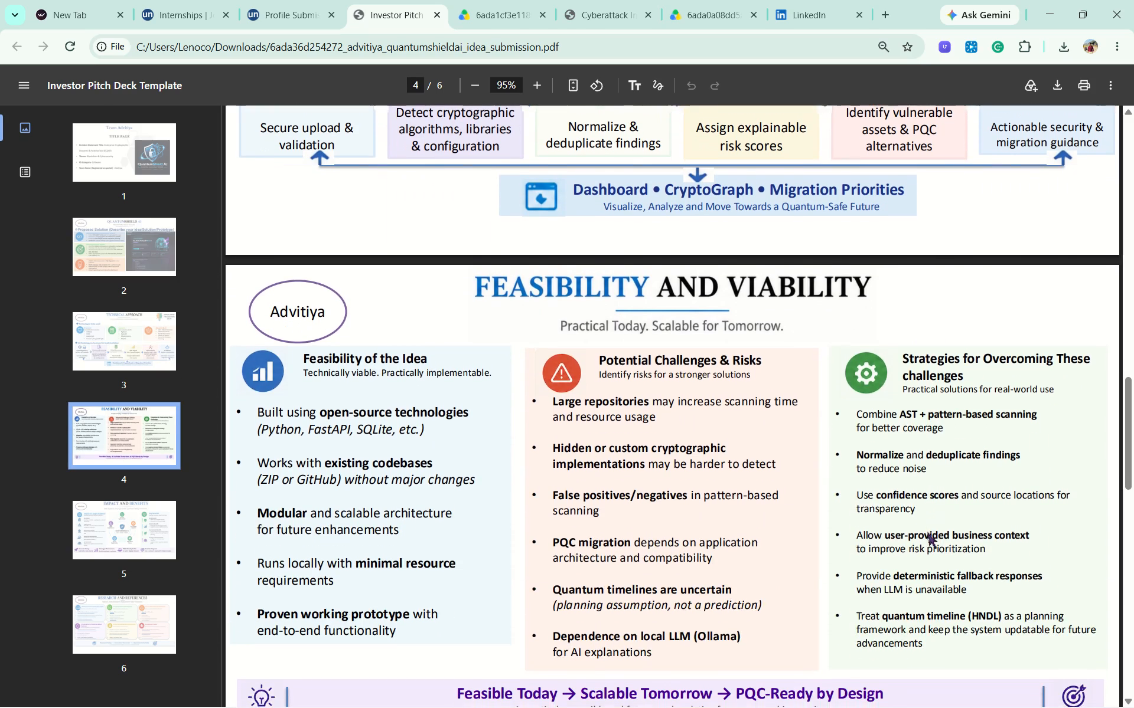
pyautogui.scroll(-2, 927, 532)
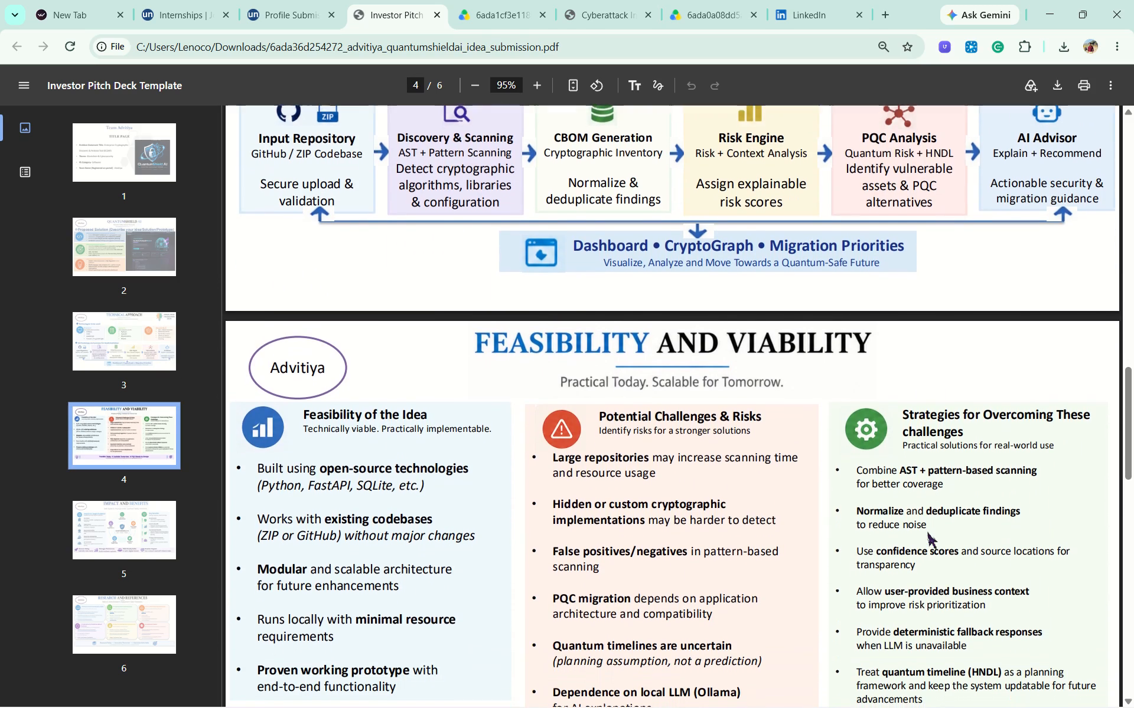
pyautogui.scroll(-1, 927, 532)
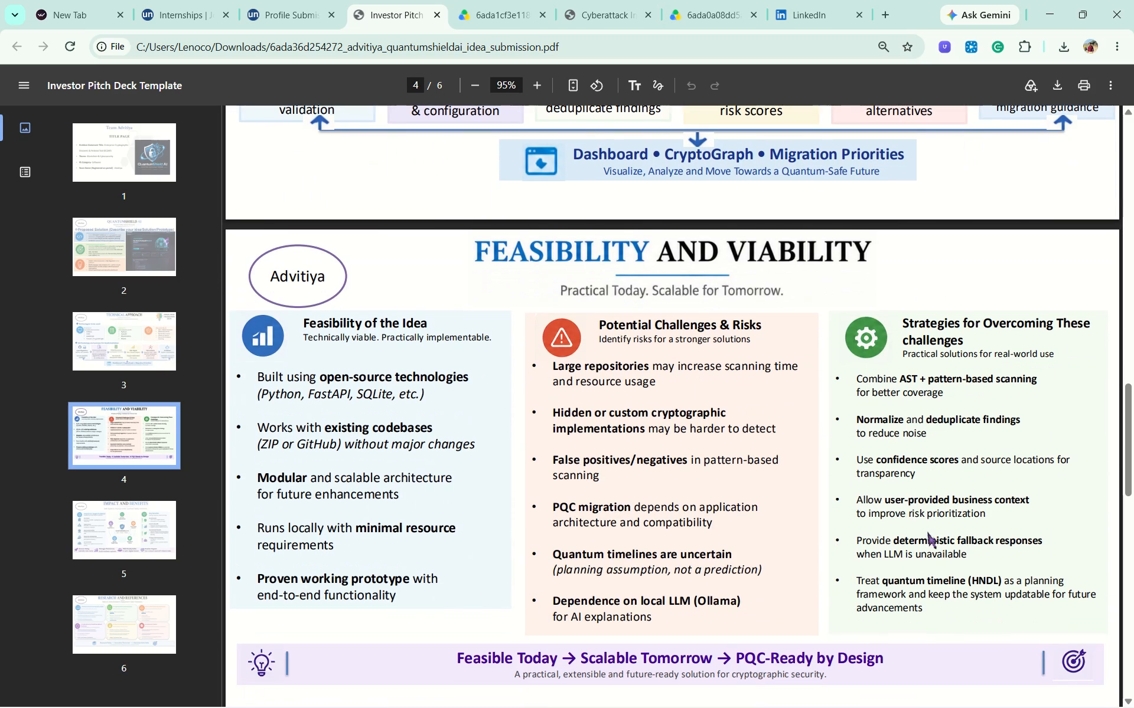
pyautogui.scroll(-1, 927, 532)
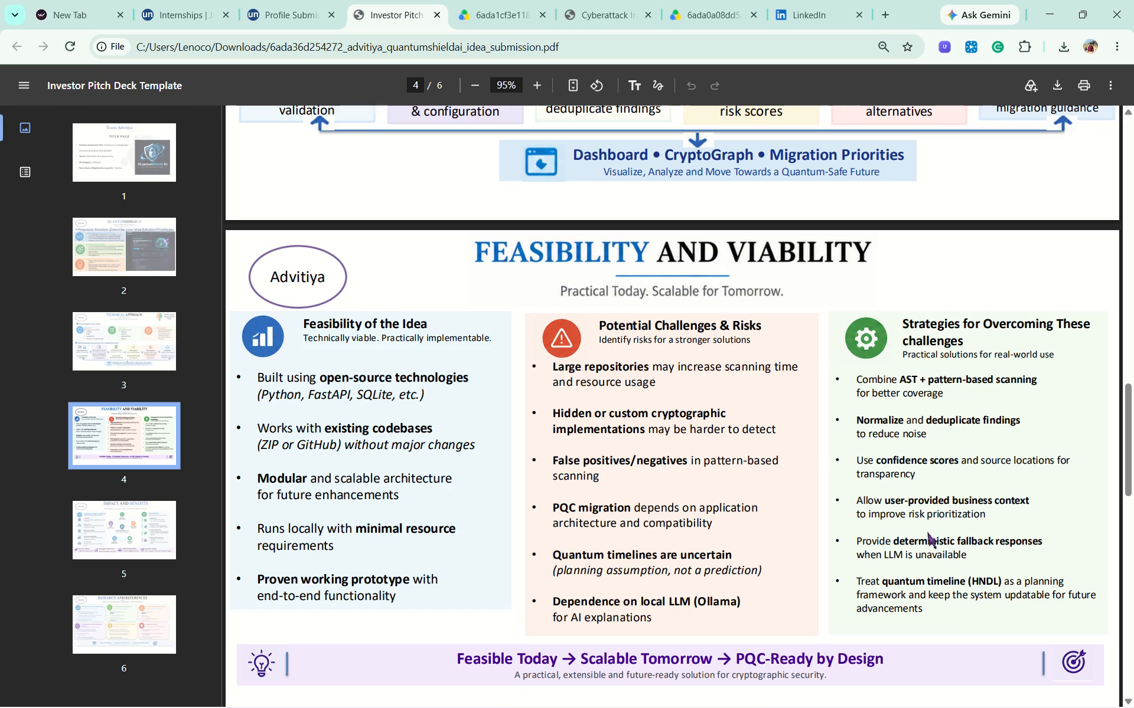
pyautogui.scroll(-3, 927, 532)
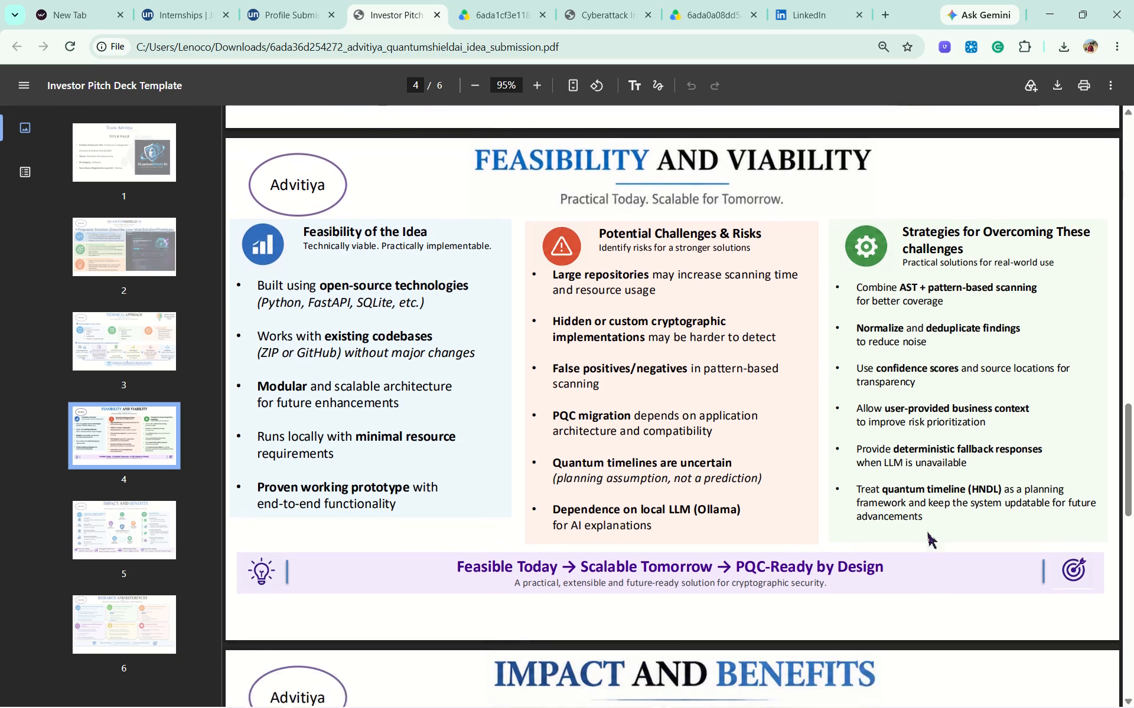
pyautogui.scroll(-4, 927, 532)
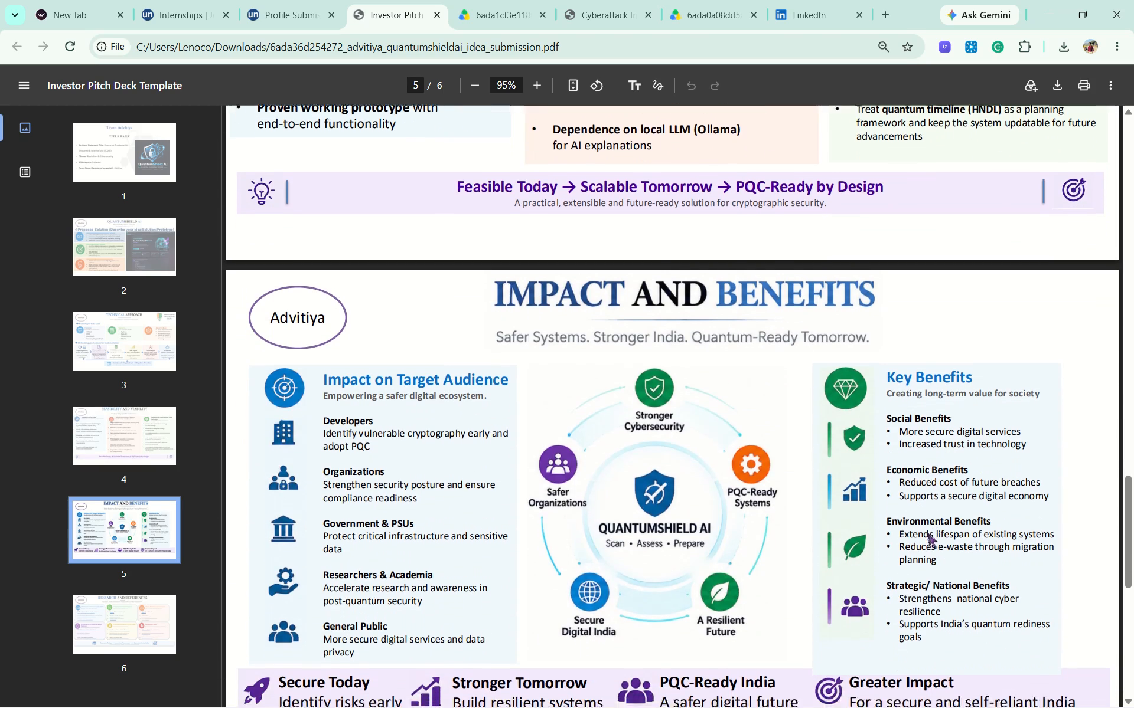
pyautogui.scroll(-3, 927, 532)
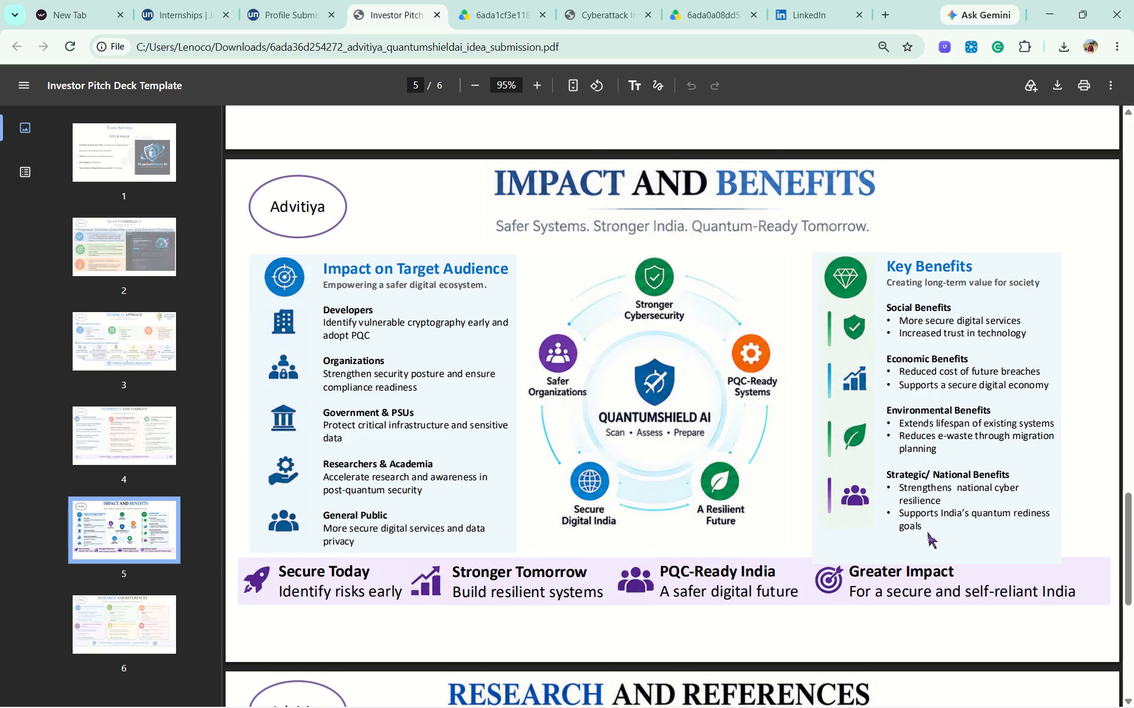
# Finish reading the Impact and Benefits slide and examine the sources listed on the Research and References slide.
pyautogui.scroll(-2, 927, 532)
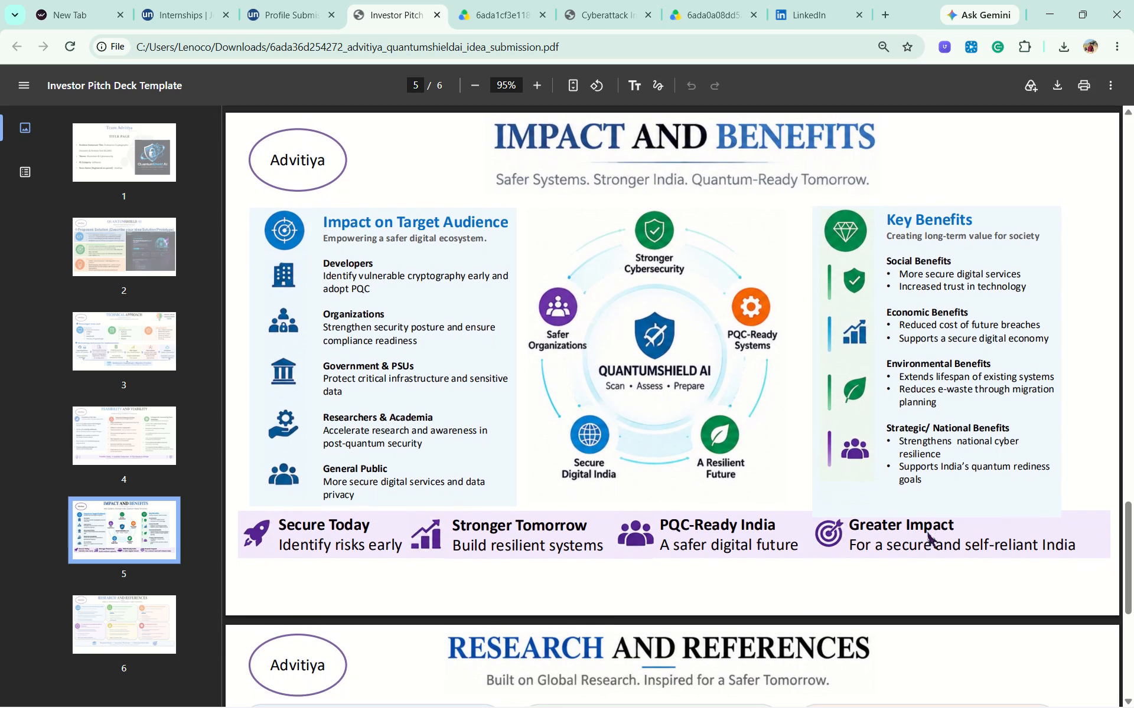
pyautogui.scroll(-1, 927, 532)
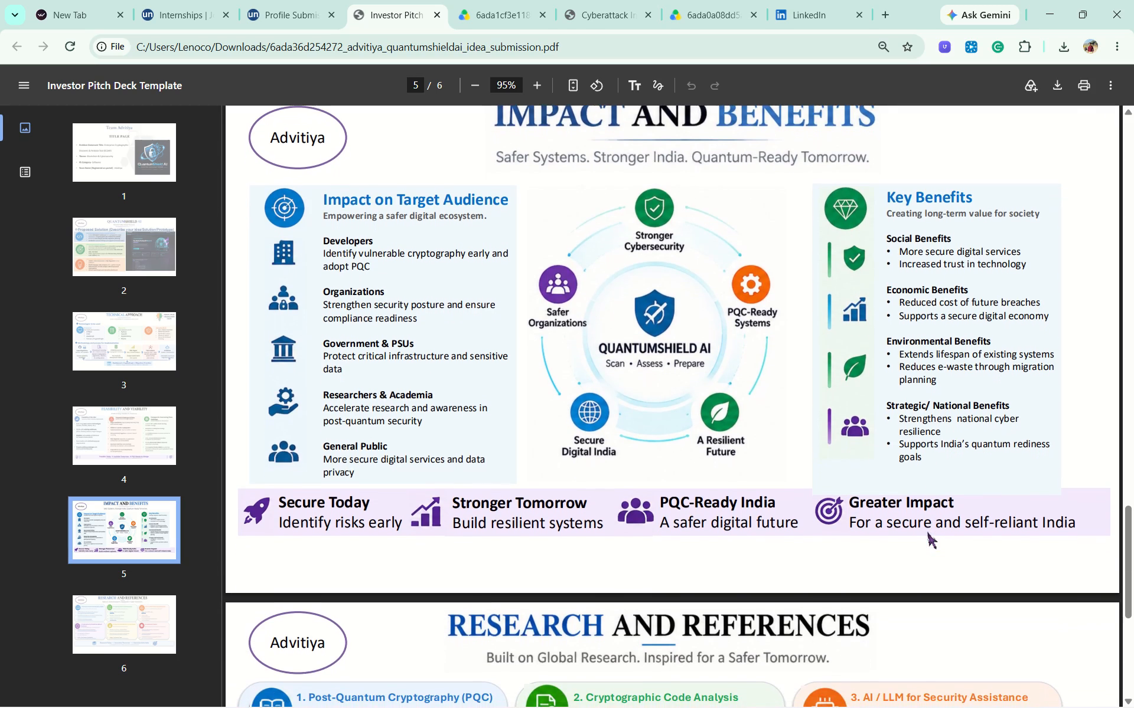
pyautogui.scroll(-2, 927, 532)
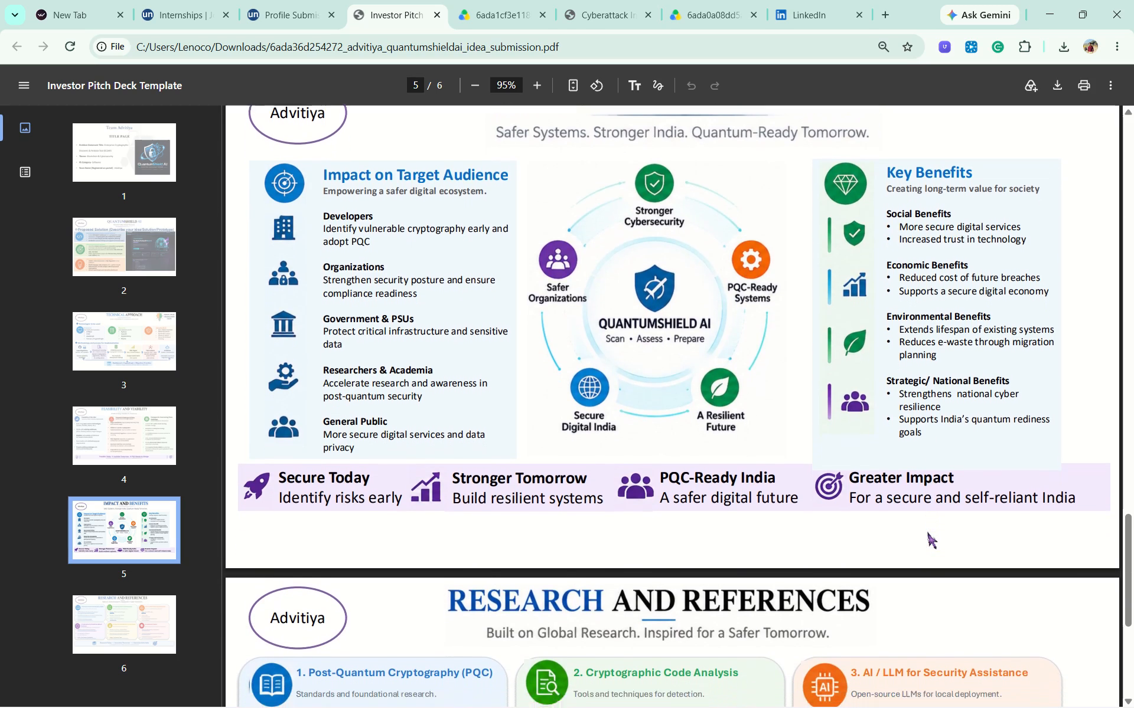
pyautogui.scroll(-1, 927, 532)
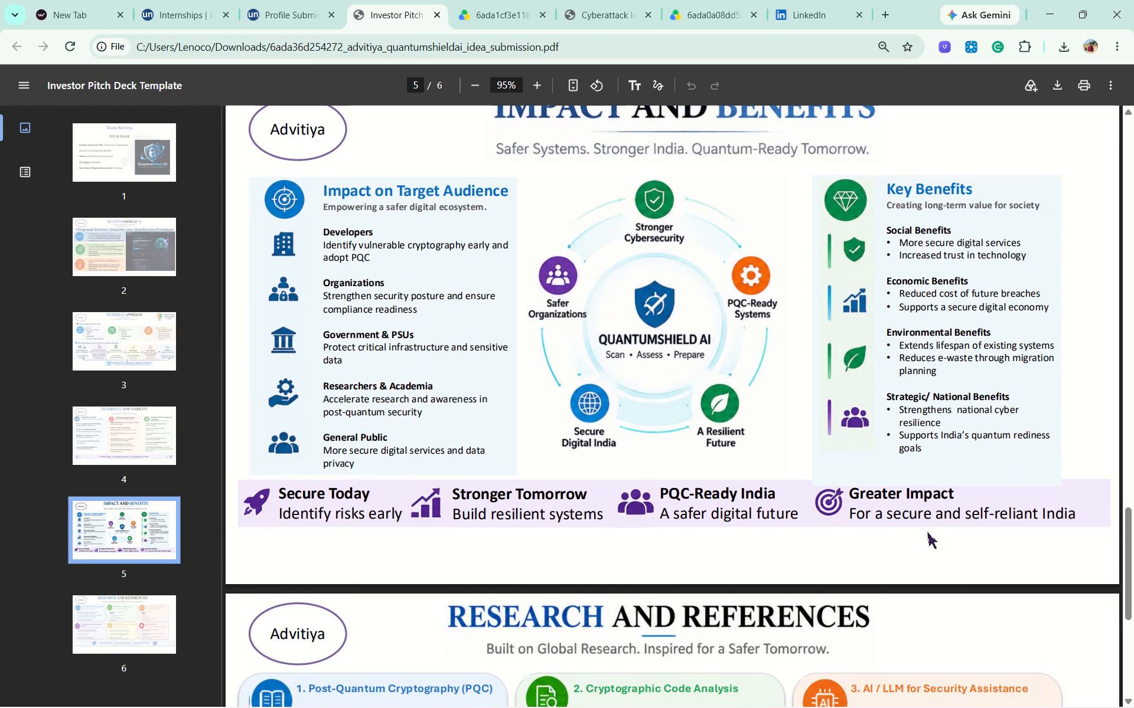
pyautogui.scroll(-1, 927, 532)
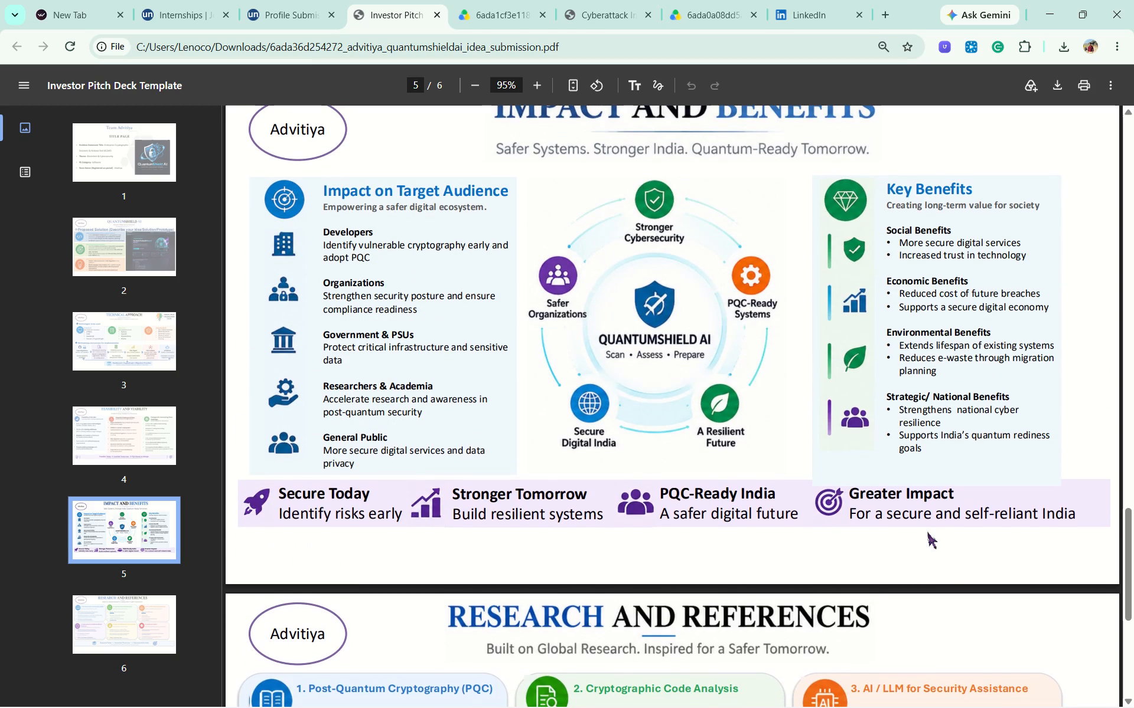
pyautogui.scroll(-5, 927, 532)
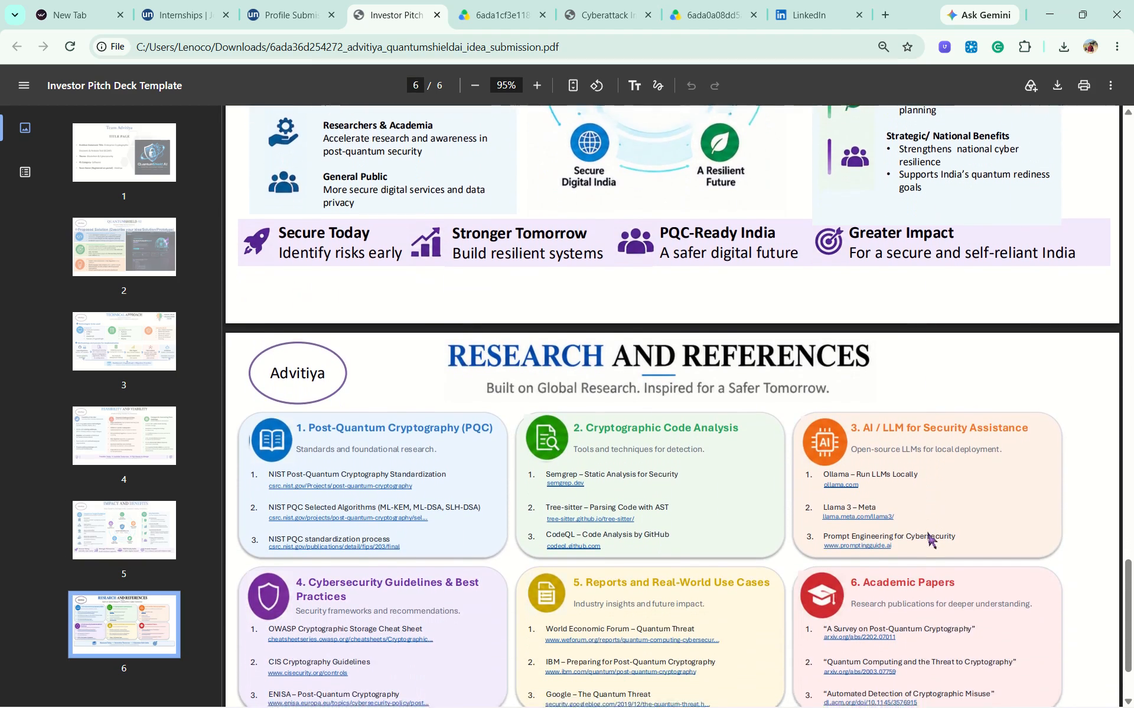
pyautogui.scroll(-2, 927, 532)
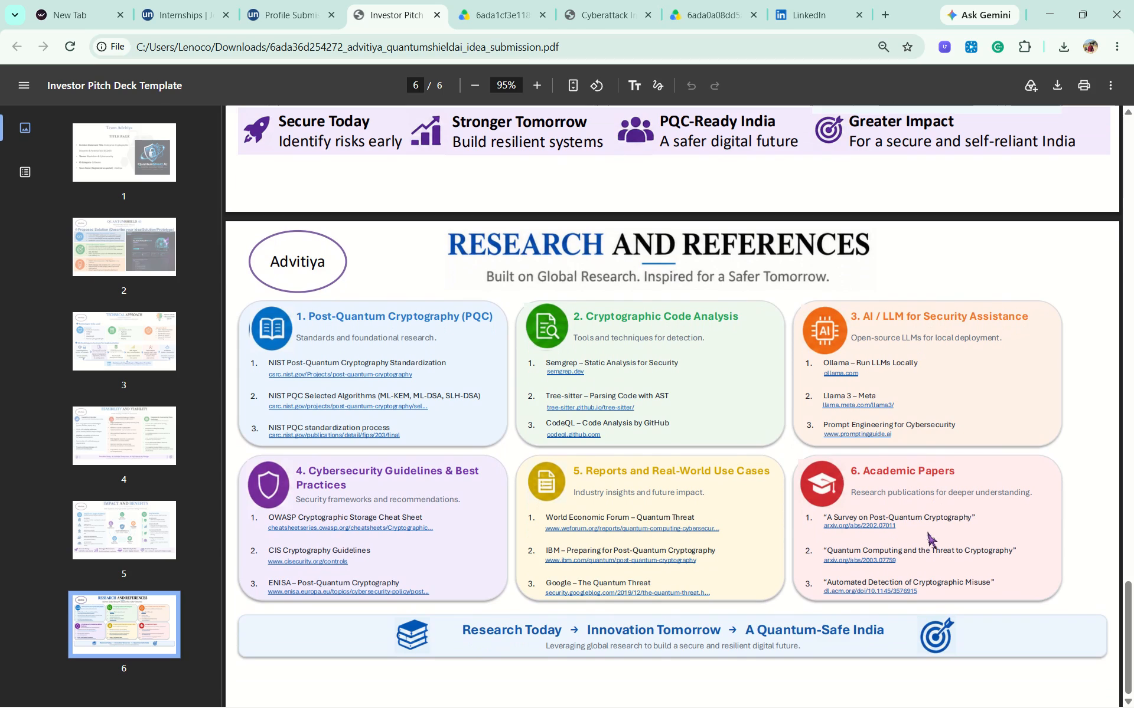
pyautogui.scroll(-1, 927, 532)
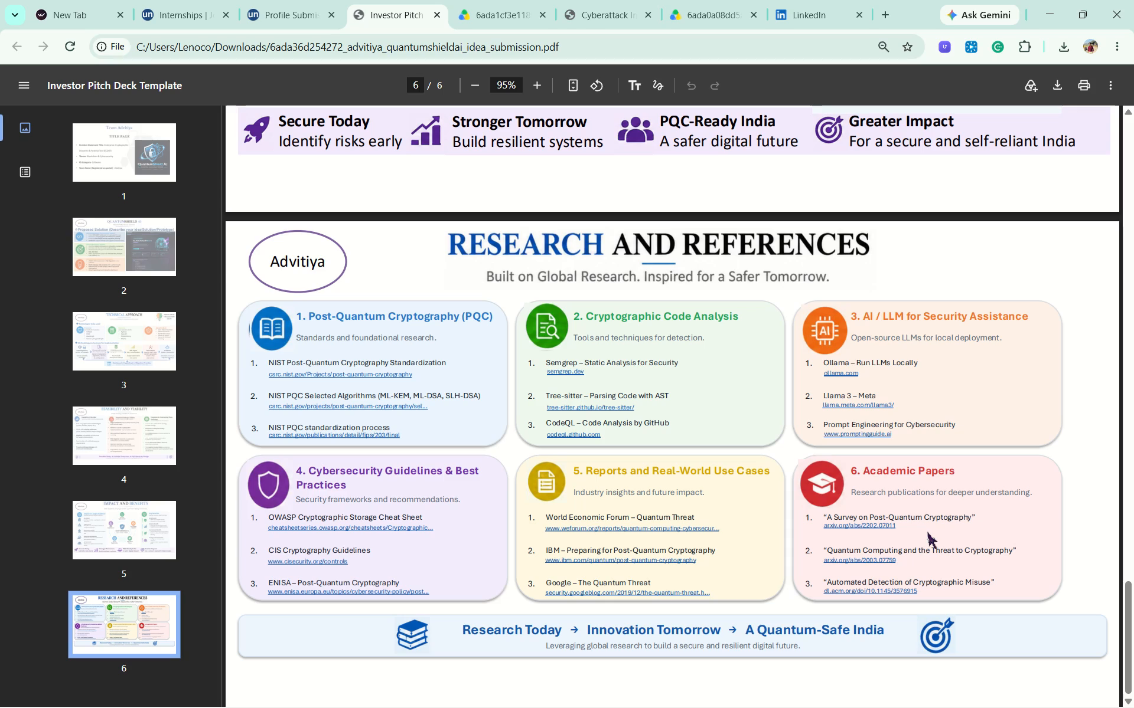
# Go back through Advitiya's deck to the Proposed Solution slide and re-examine its solution explanation, innovation points and prototype screenshot.
pyautogui.scroll(2, 927, 532)
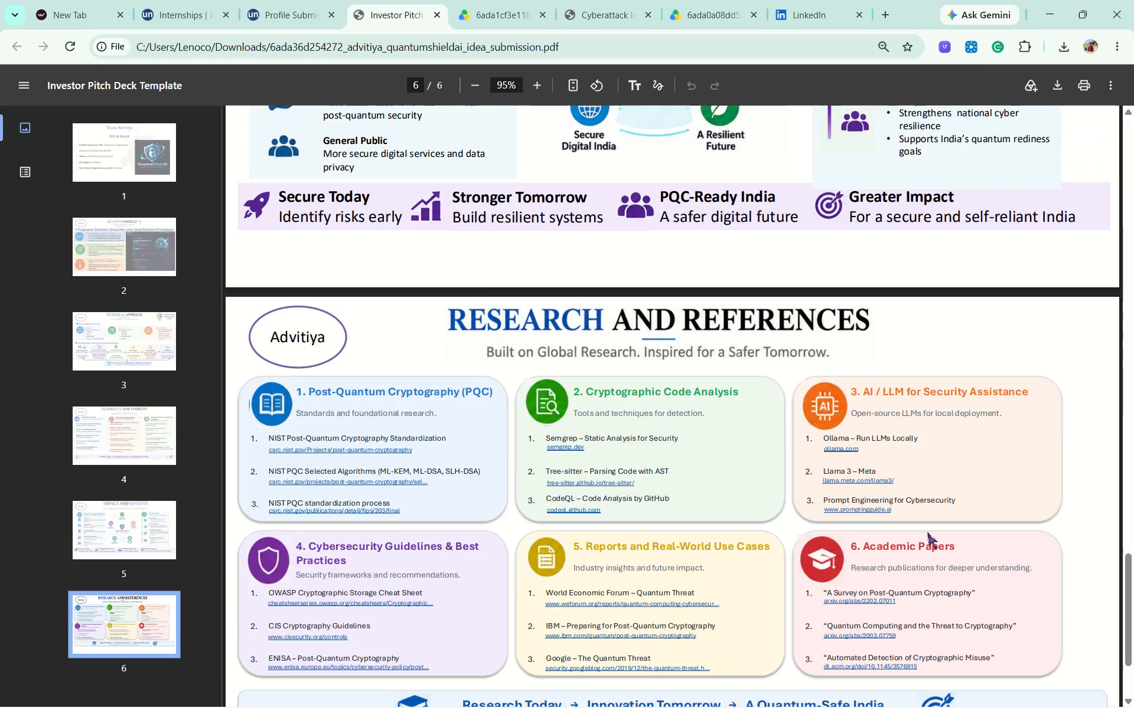
pyautogui.press('Up')
pyautogui.scroll(1, 927, 532)
pyautogui.press('Up')
pyautogui.press('Up')
pyautogui.scroll(4, 927, 532)
pyautogui.press('Up')
pyautogui.press('Up')
pyautogui.press('Up')
pyautogui.press('Up')
pyautogui.press('Up')
pyautogui.press('Up')
pyautogui.press('Up')
pyautogui.press('Up')
pyautogui.press('Up')
pyautogui.press('Up')
pyautogui.press('Up')
pyautogui.press('Up')
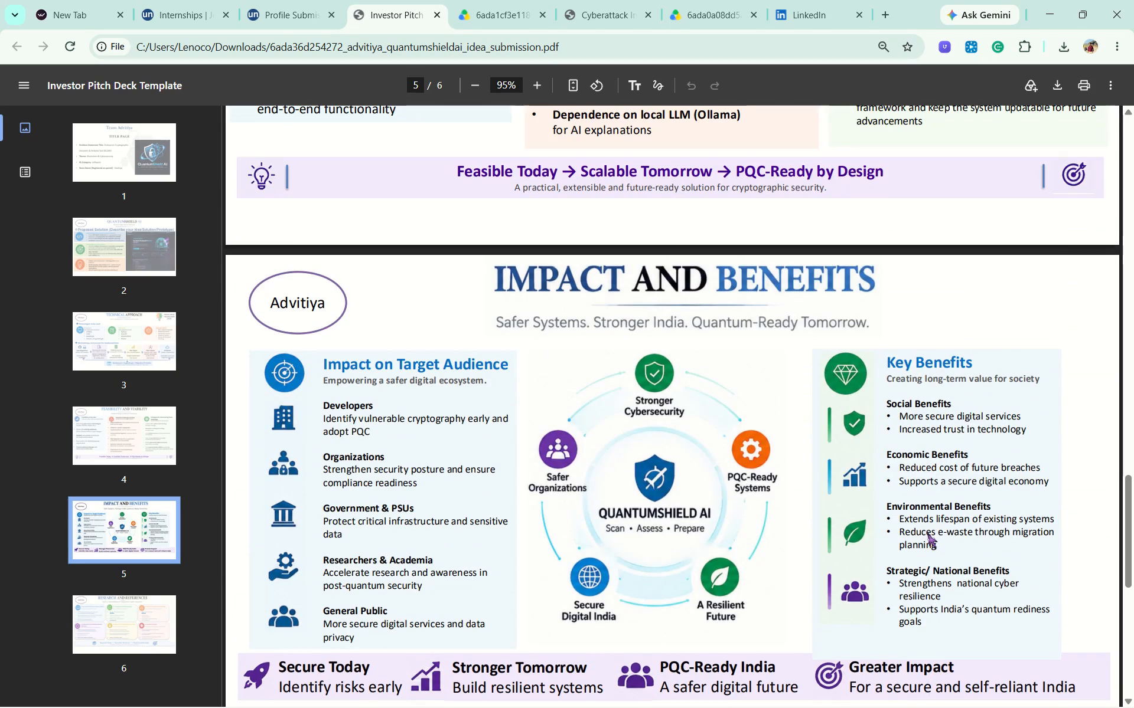
pyautogui.scroll(7, 927, 532)
pyautogui.press('Up')
pyautogui.press('Up')
pyautogui.press('Up')
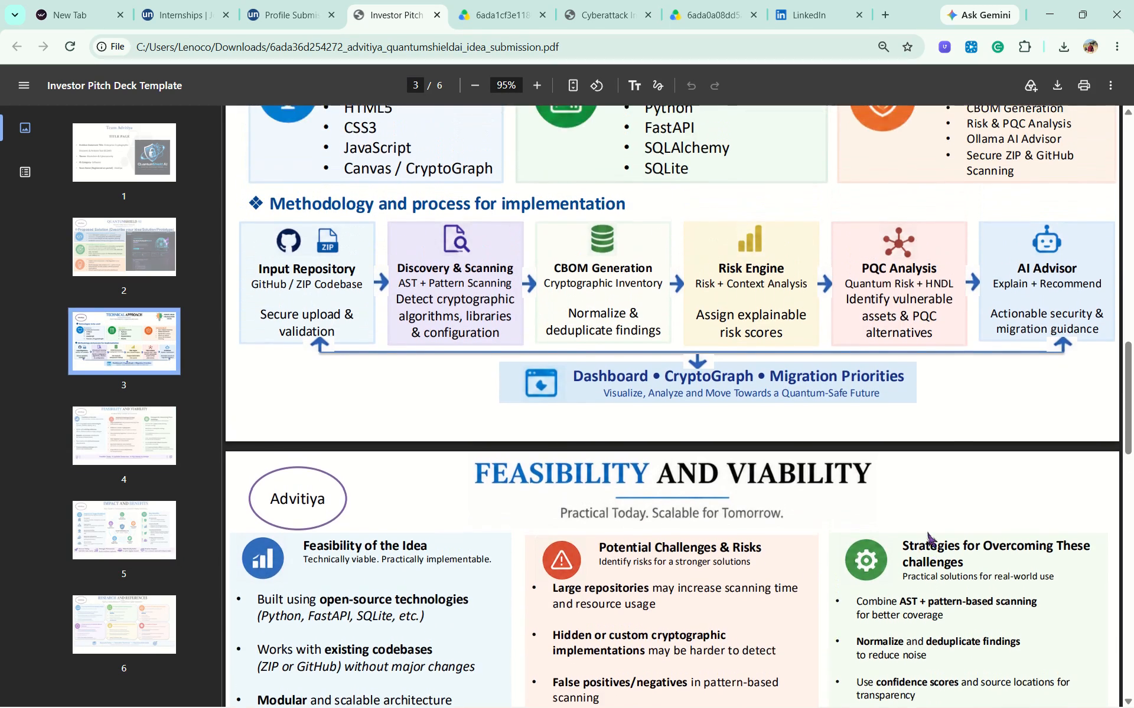
pyautogui.scroll(9, 927, 532)
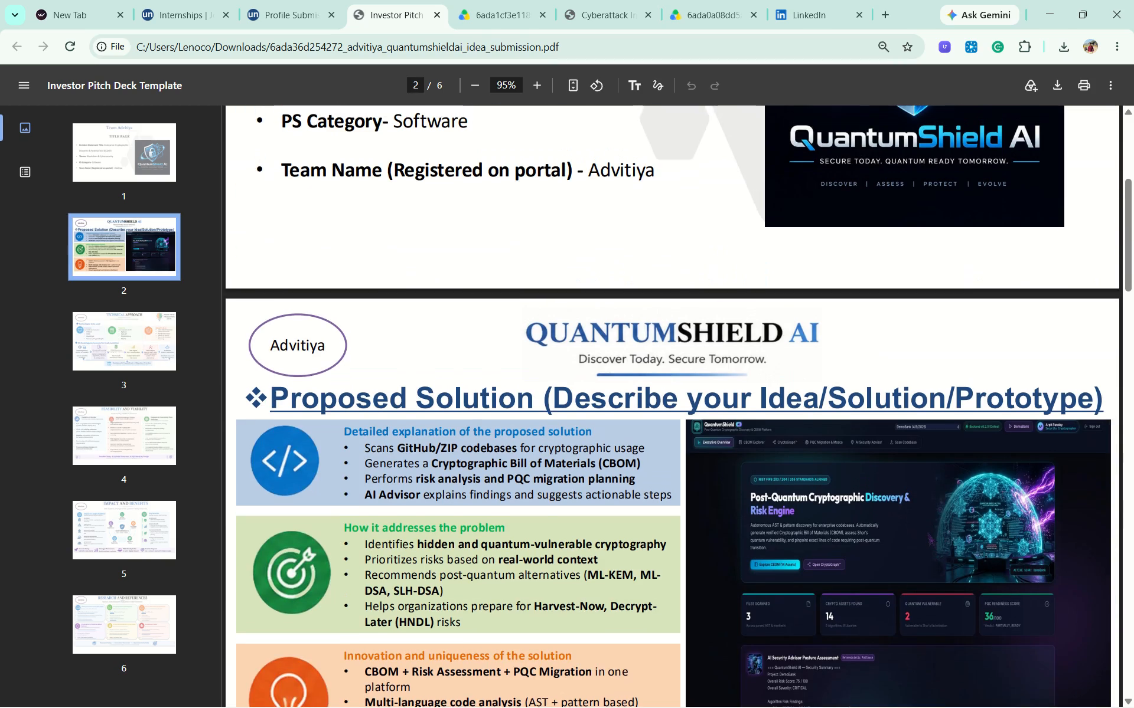
pyautogui.scroll(-2, 927, 532)
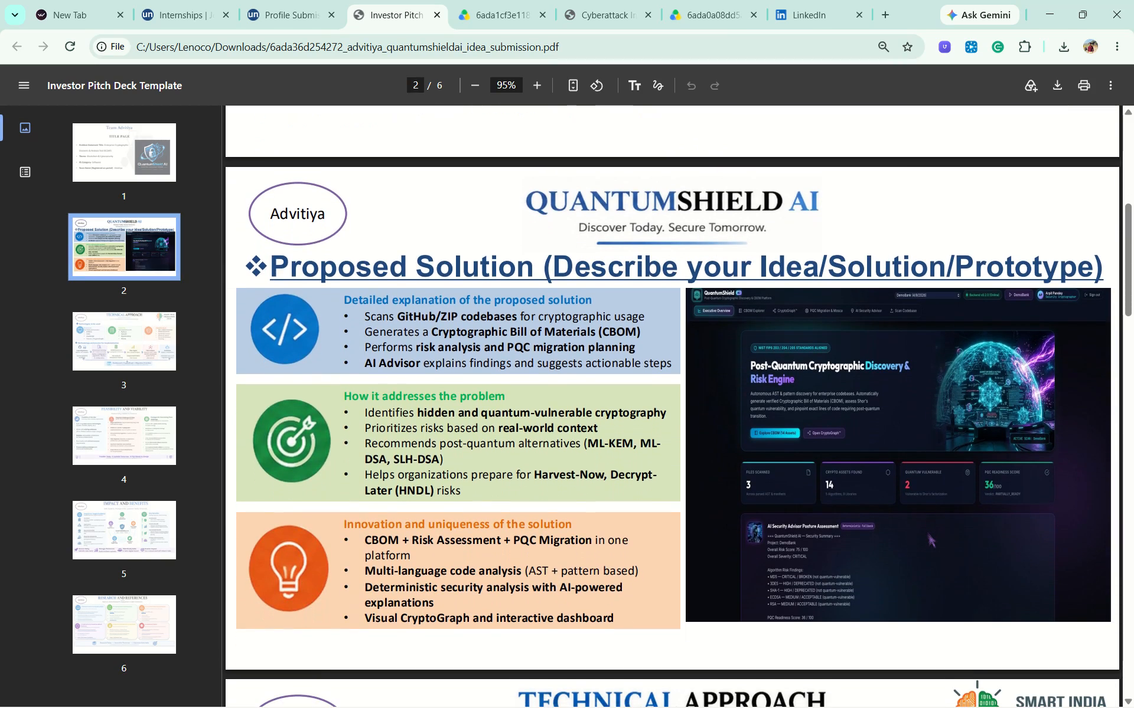
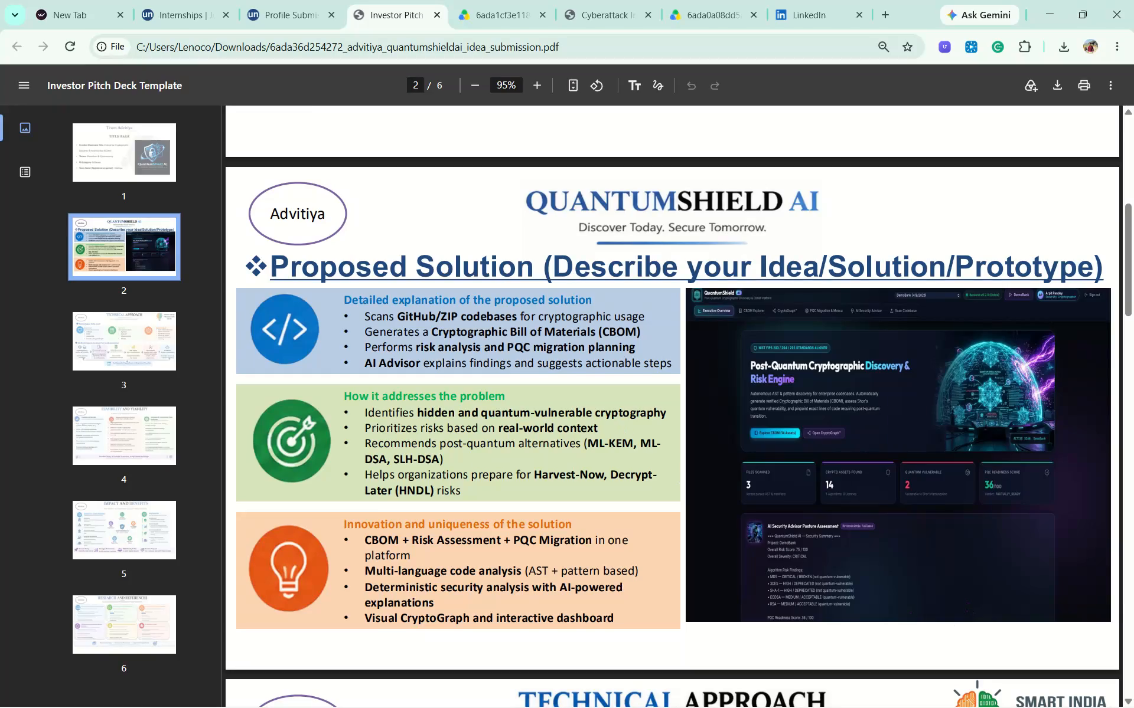
# Recheck the title page of Advitiya's deck, including its problem statement and theme, and return to the Proposed Solution slide.
pyautogui.scroll(-7, 591, 403)
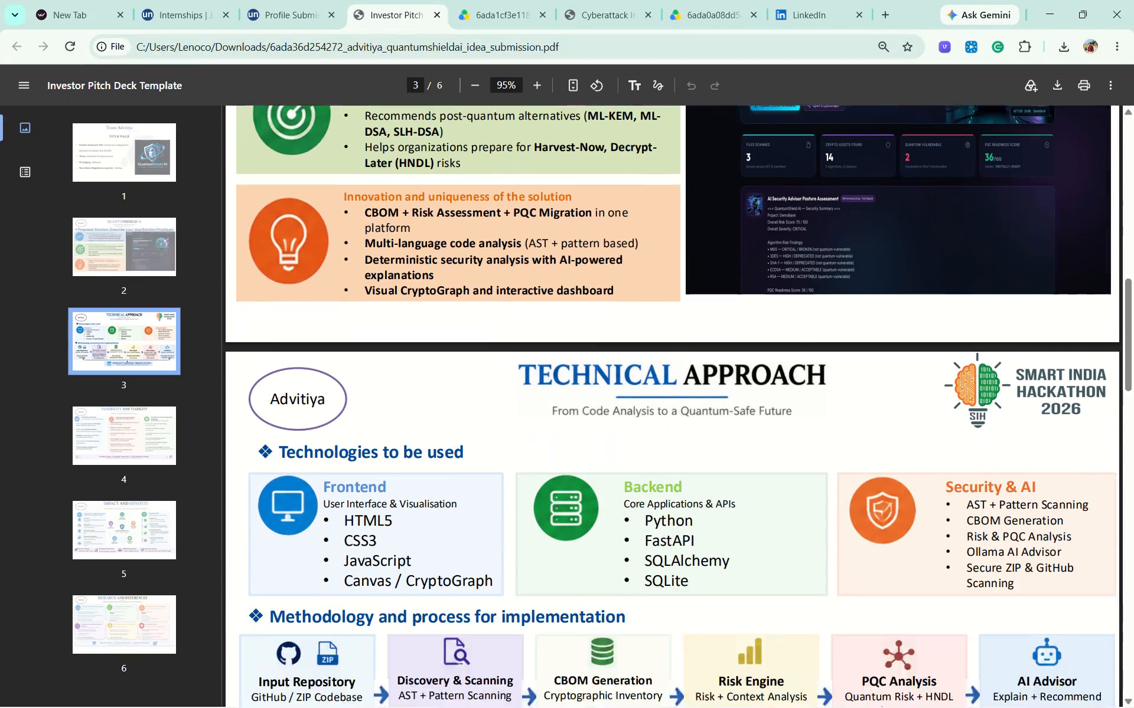
pyautogui.scroll(8, 591, 403)
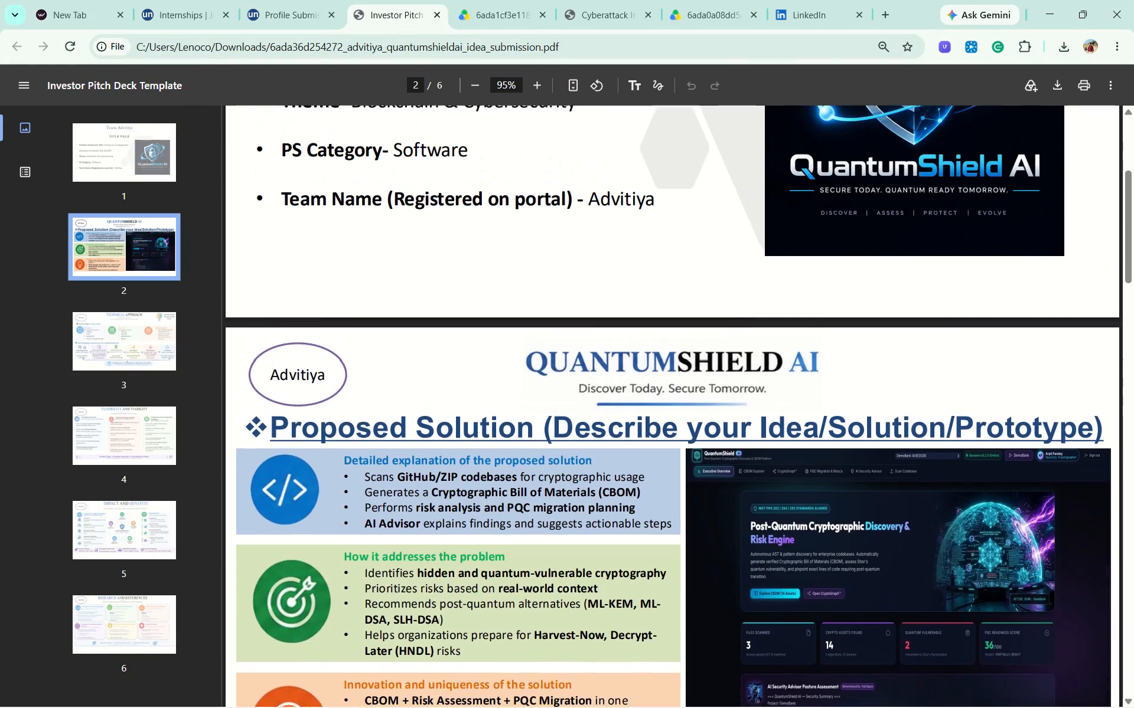
pyautogui.scroll(5, 591, 403)
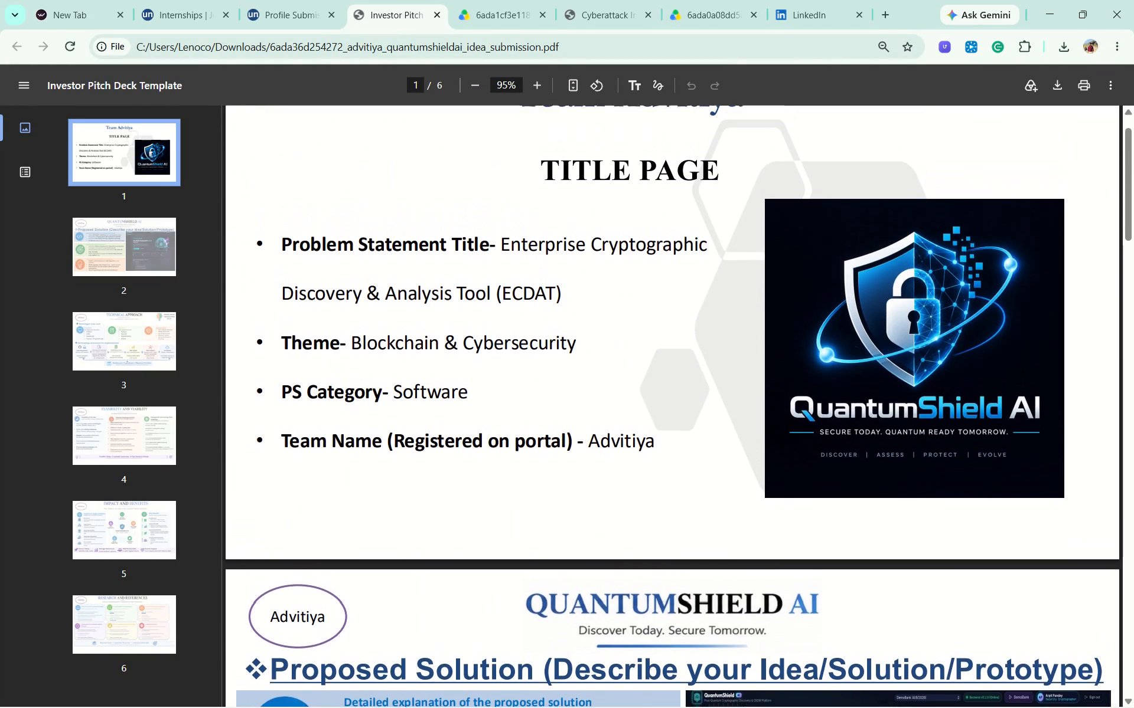
pyautogui.scroll(2, 591, 403)
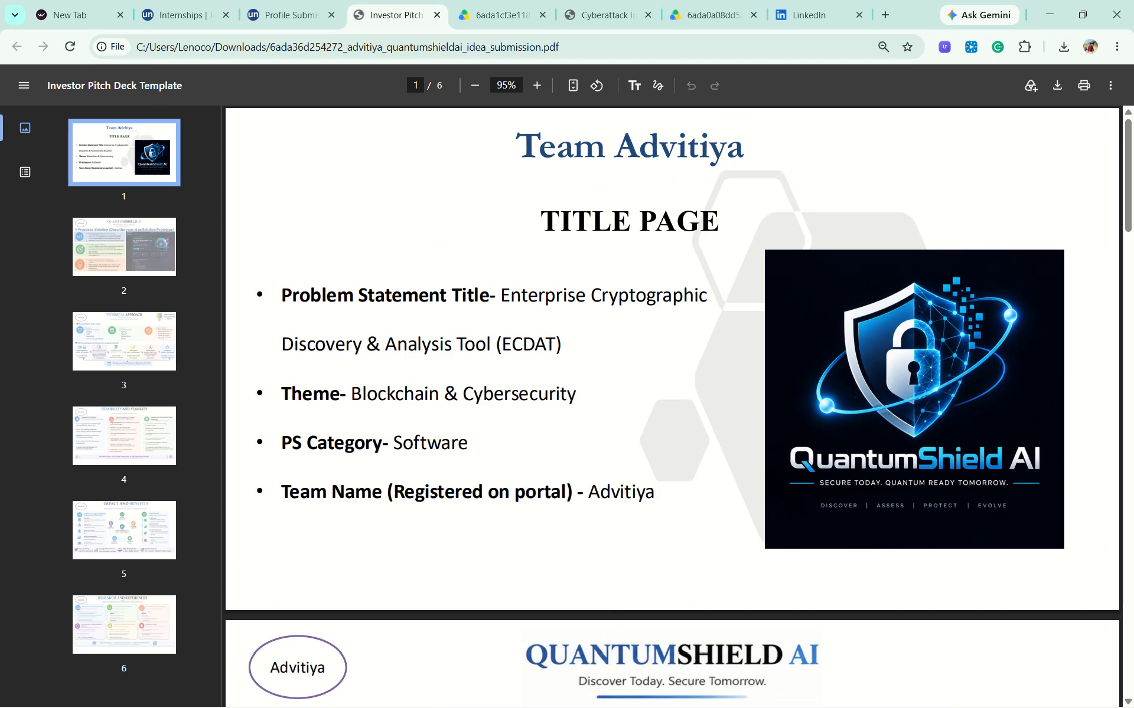
pyautogui.scroll(-1, 591, 403)
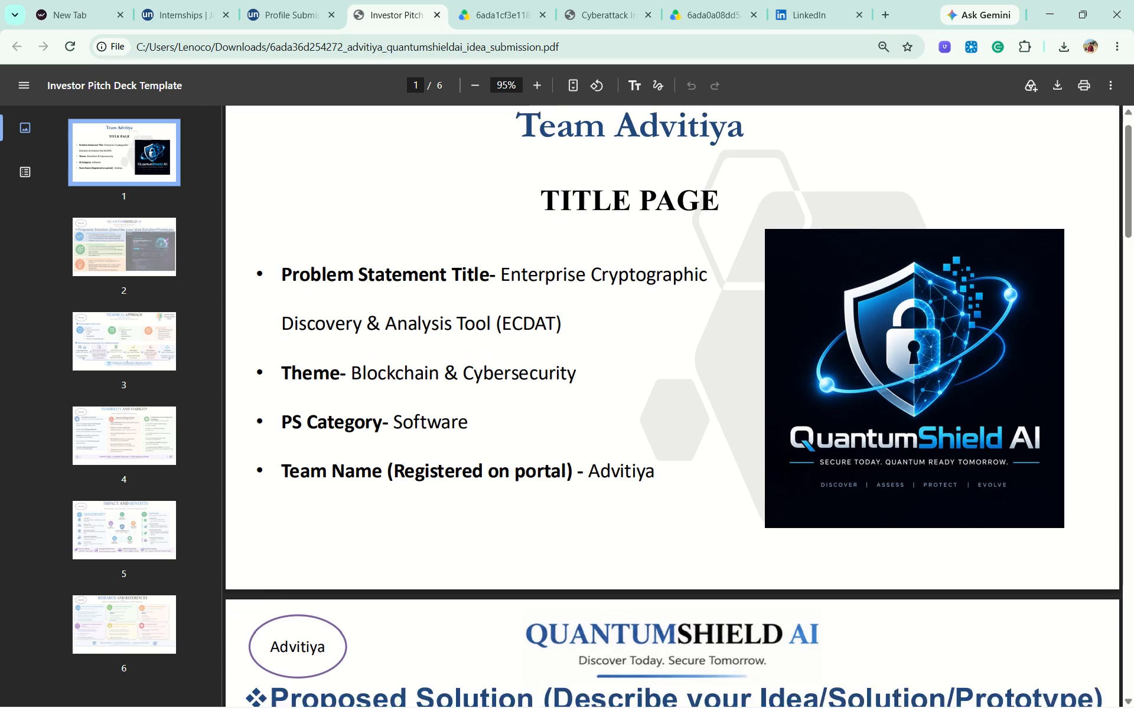
pyautogui.scroll(-5, 591, 403)
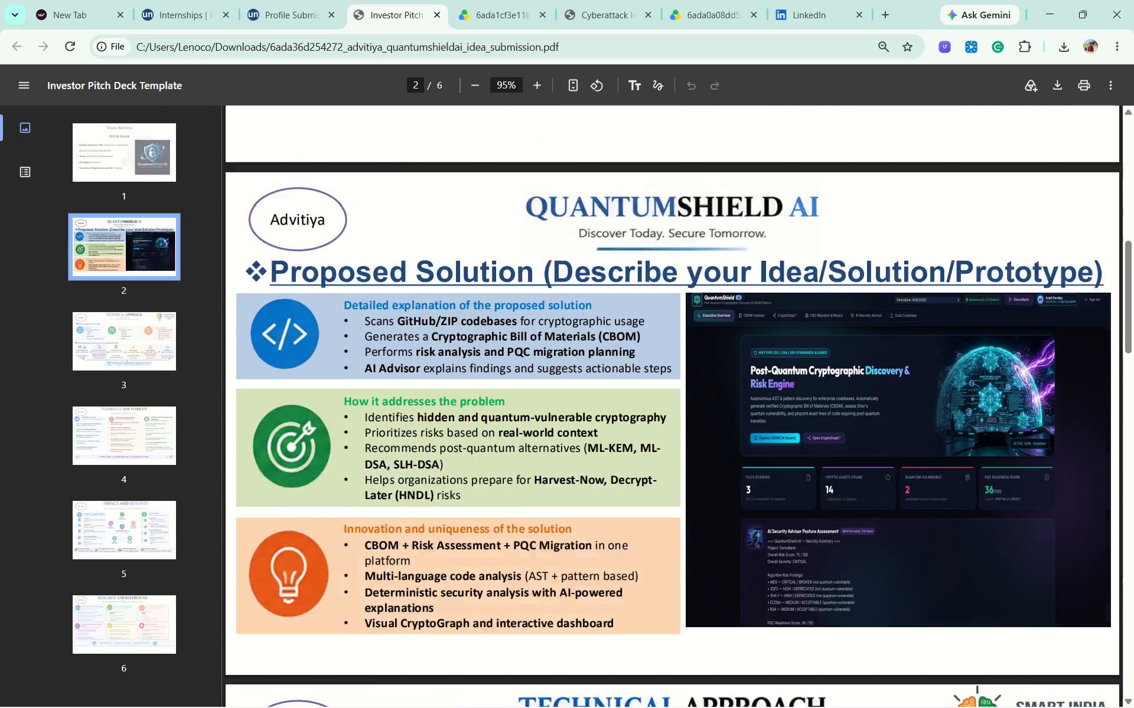
# Examine the enlarged prototype screenshot on the Proposed Solution slide, covering its overview banner, metric cards and AI Security Advisor assessment.
pyautogui.click(591, 403)
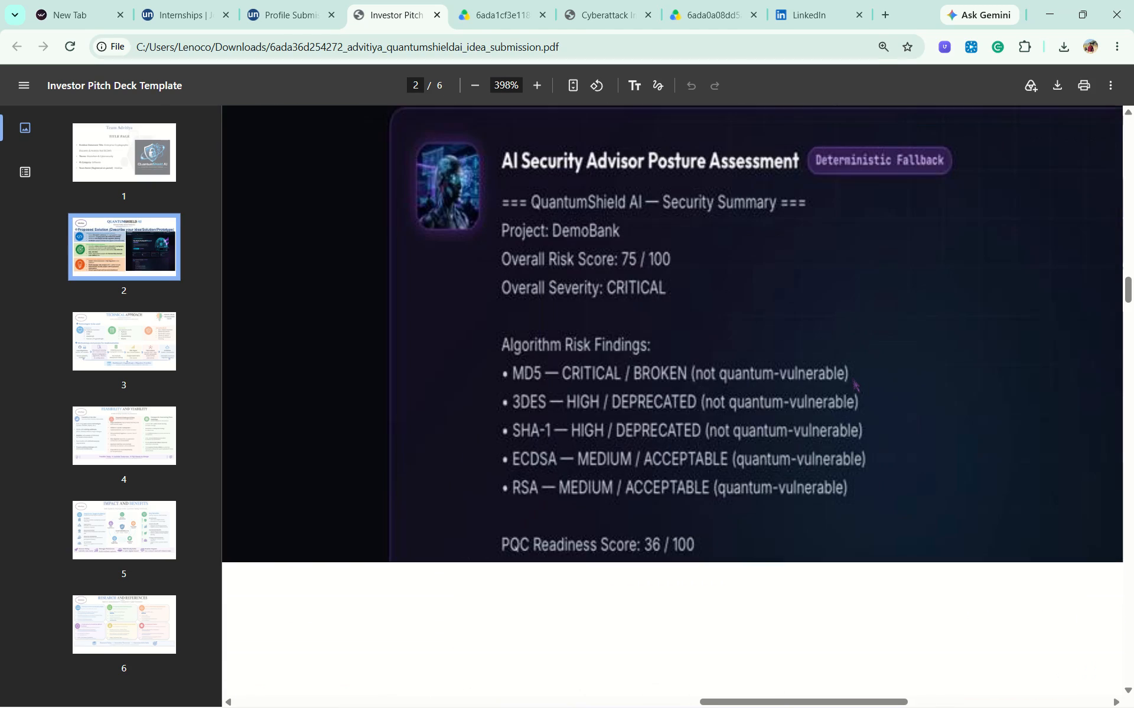
pyautogui.hscroll(-3, 852, 377)
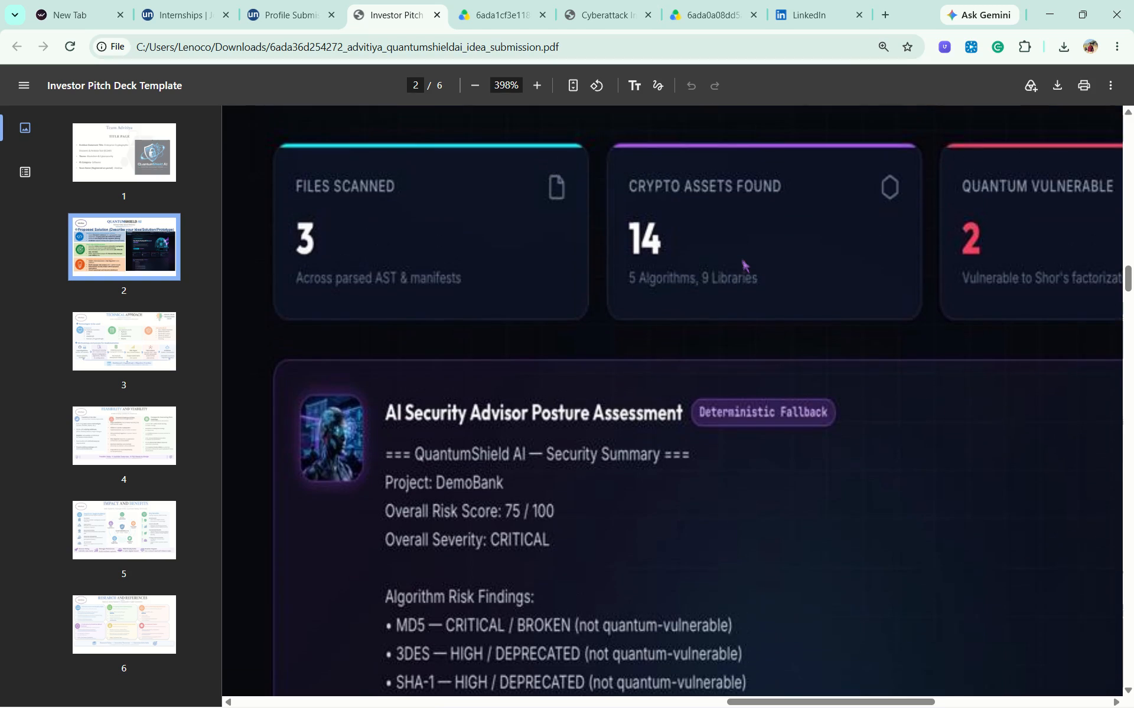
pyautogui.scroll(3, 741, 258)
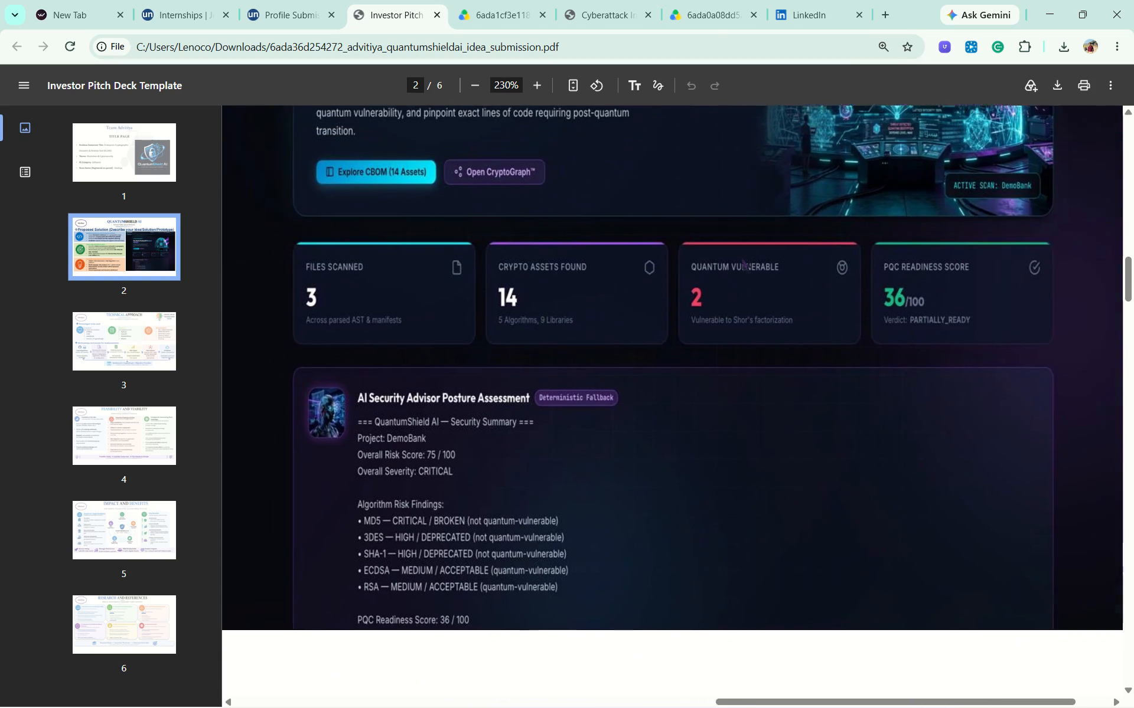
pyautogui.scroll(4, 741, 258)
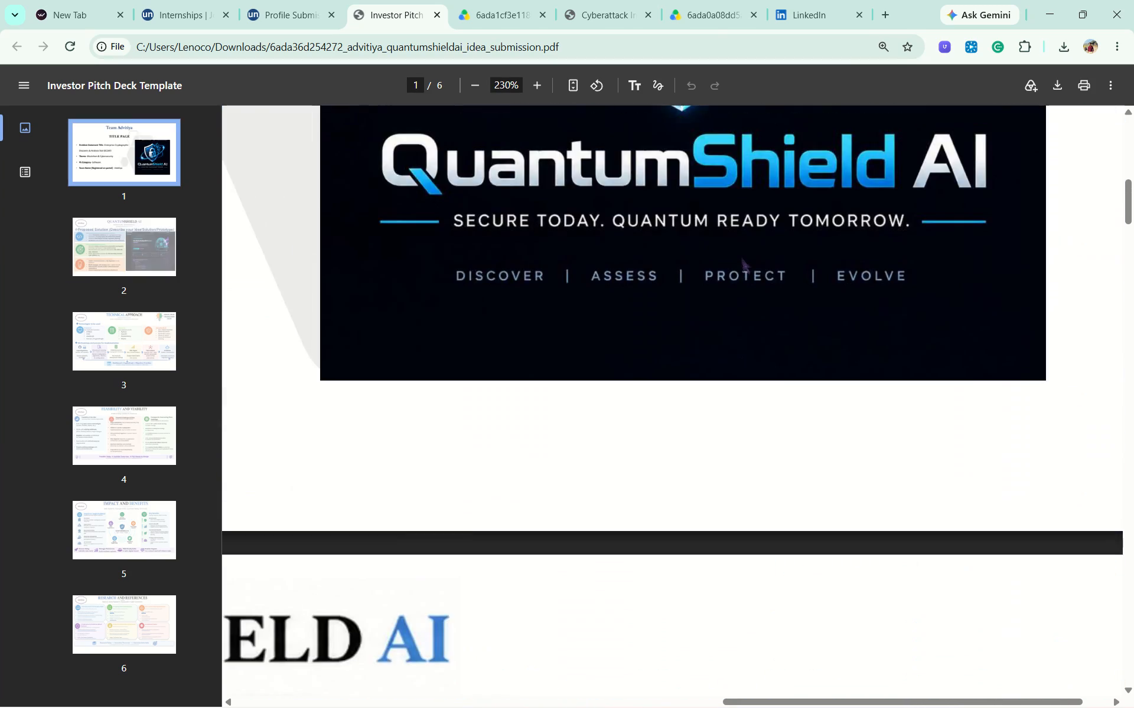
pyautogui.scroll(-7, 741, 258)
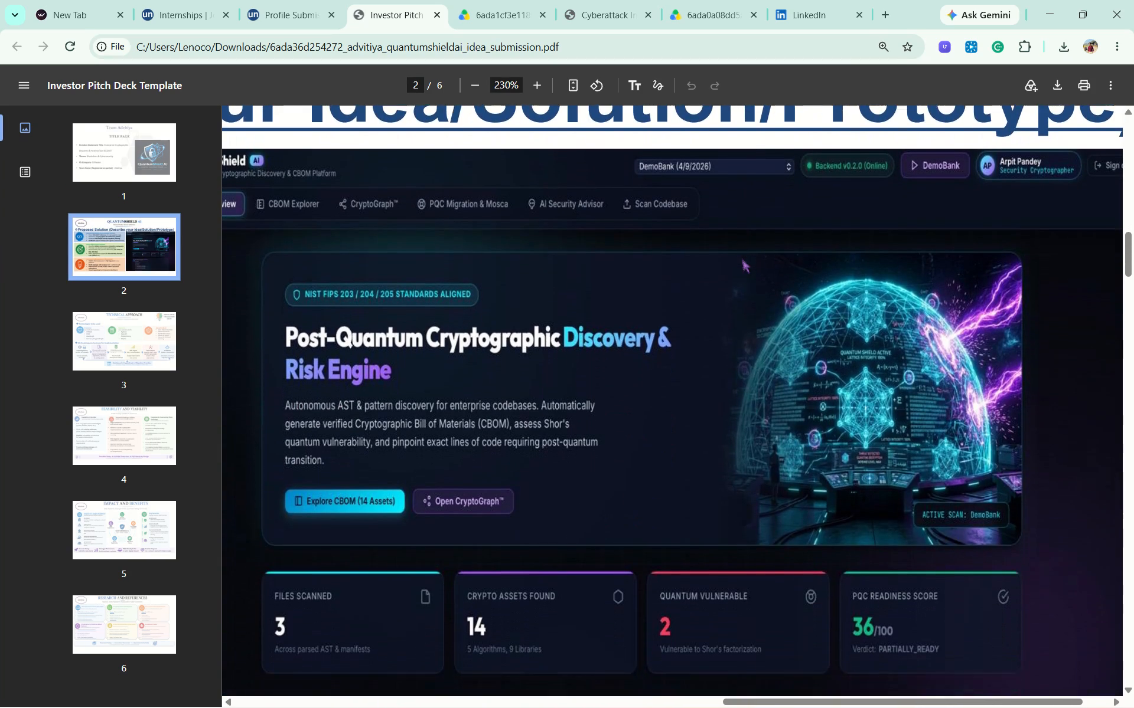
pyautogui.scroll(-1, 741, 258)
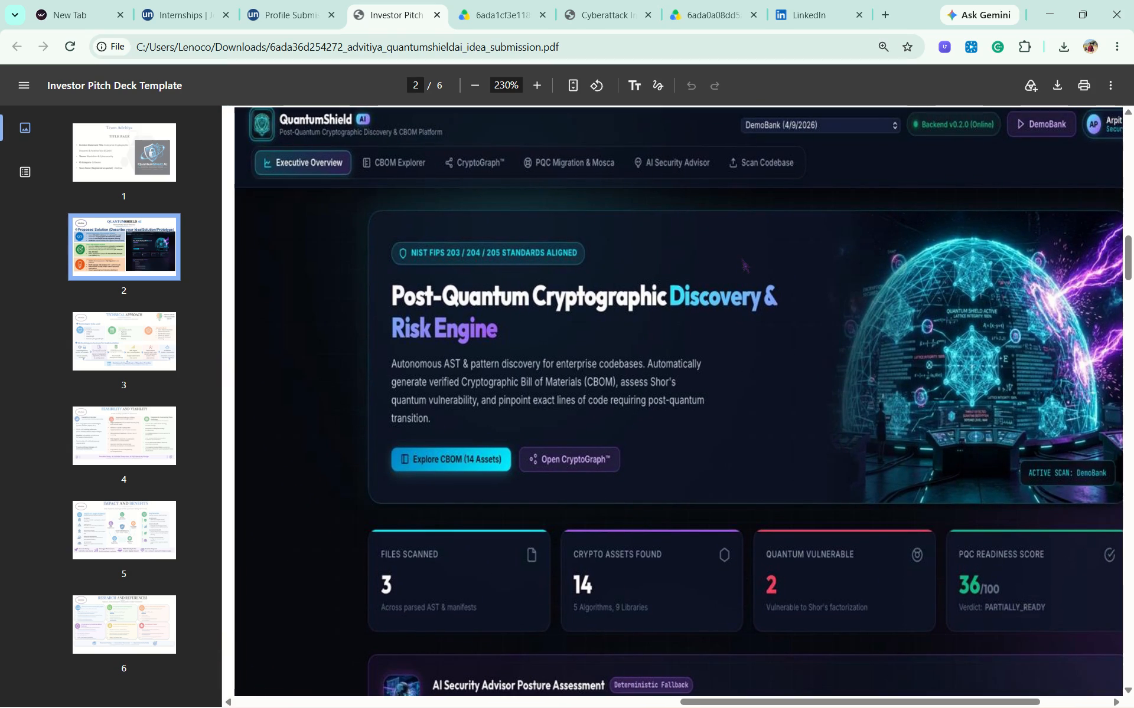
pyautogui.scroll(-1, 741, 258)
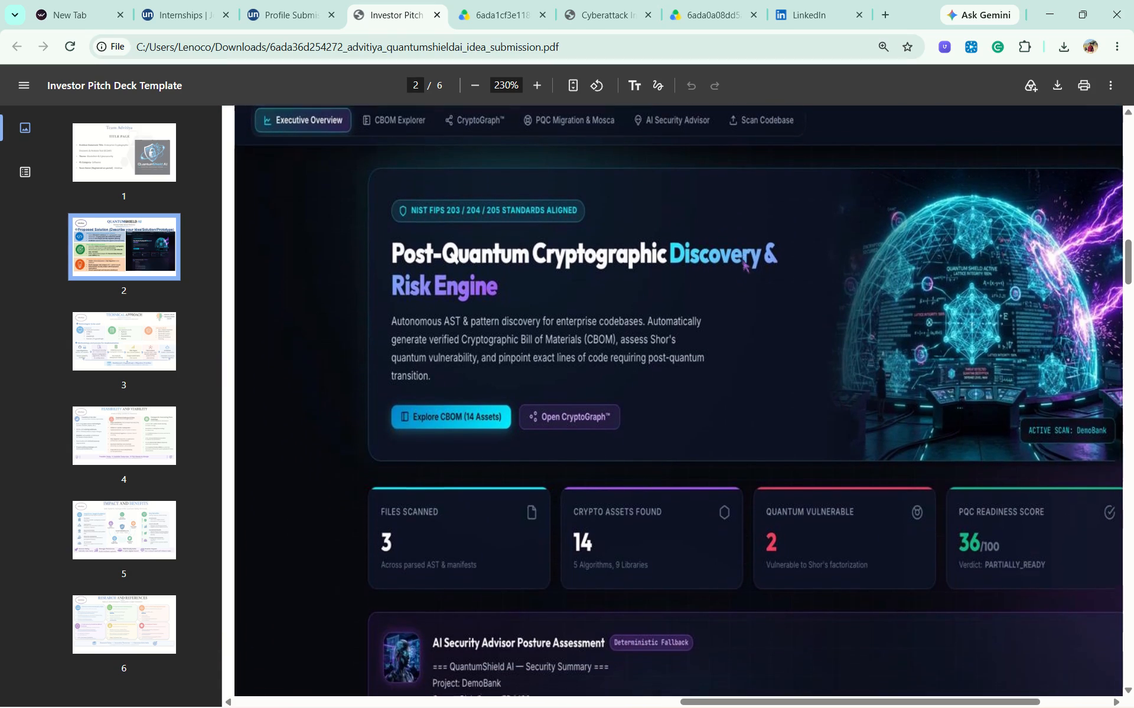
pyautogui.scroll(-1, 741, 258)
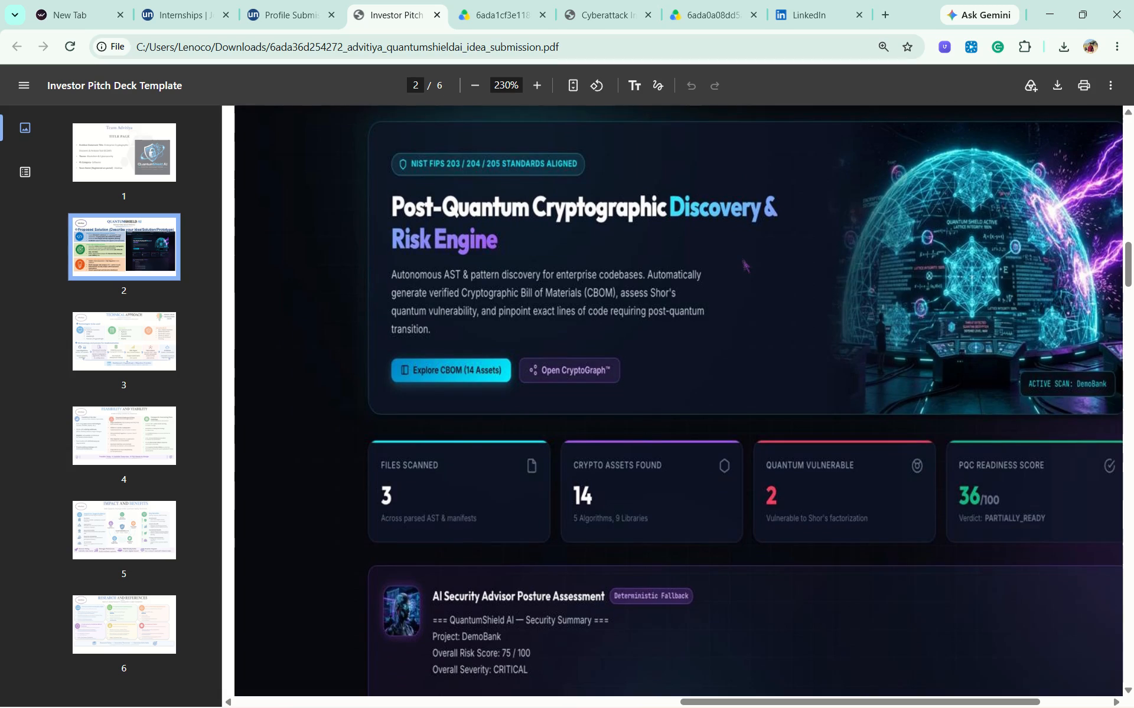
pyautogui.scroll(-2, 685, 348)
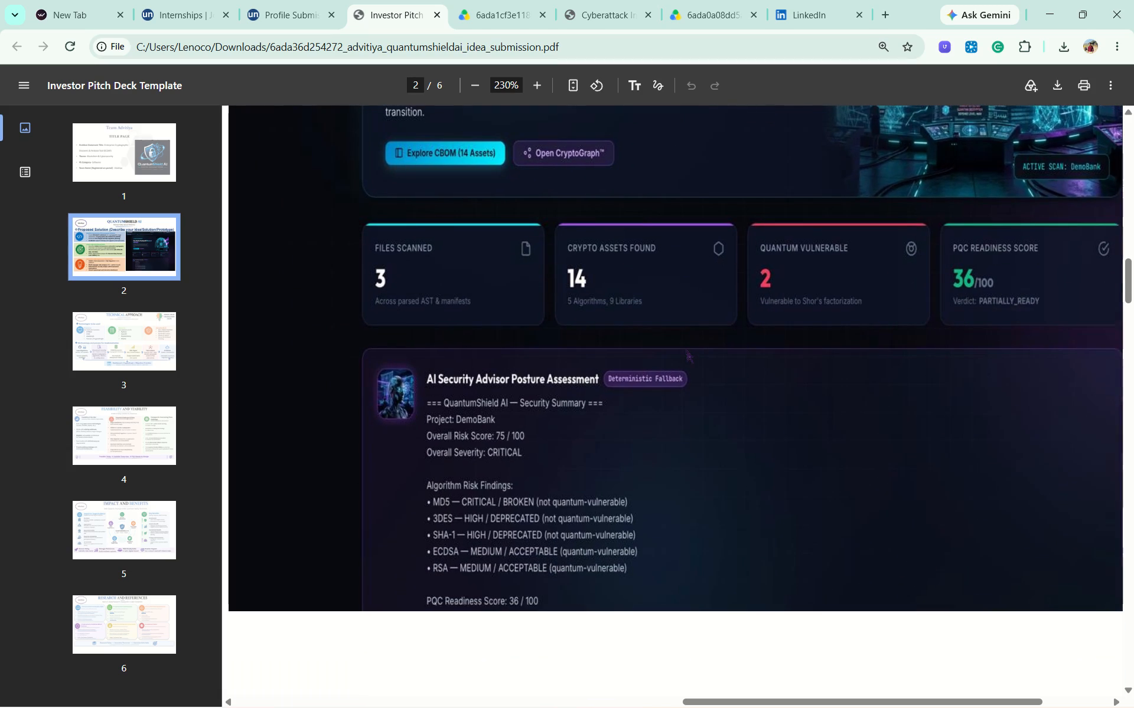
pyautogui.scroll(-1, 685, 348)
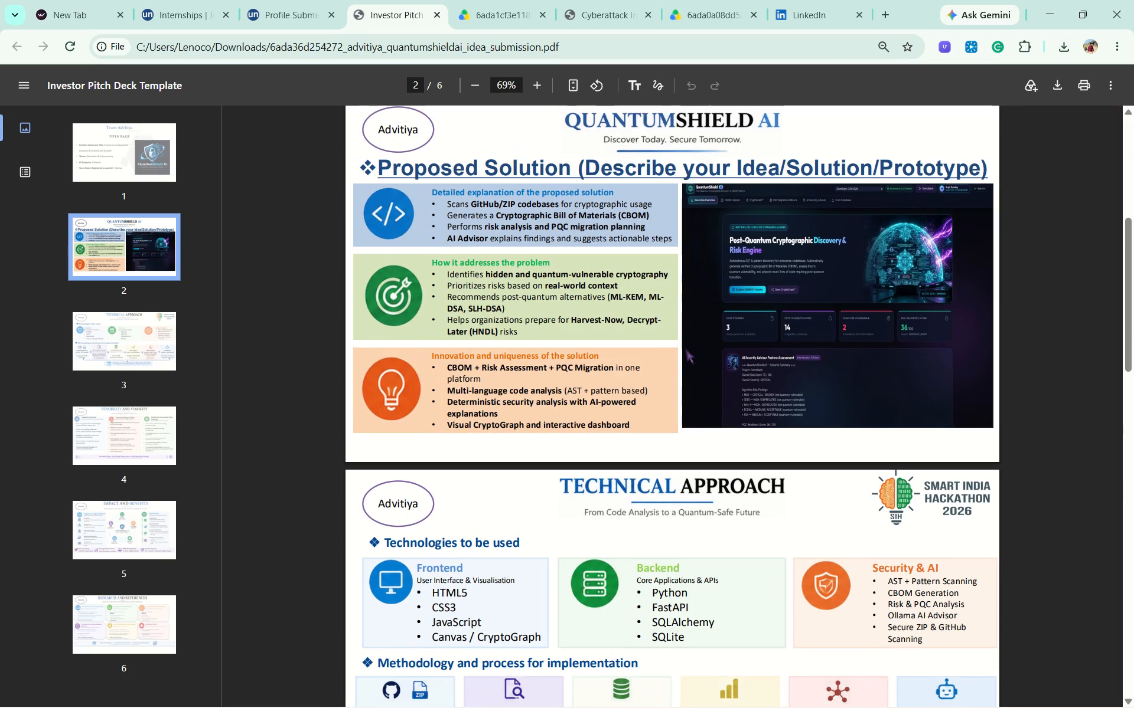
# Return to Unstop, close Advitiya's candidate details and look back through the in-progress teams to the first entries.
pyautogui.click(304, 1)
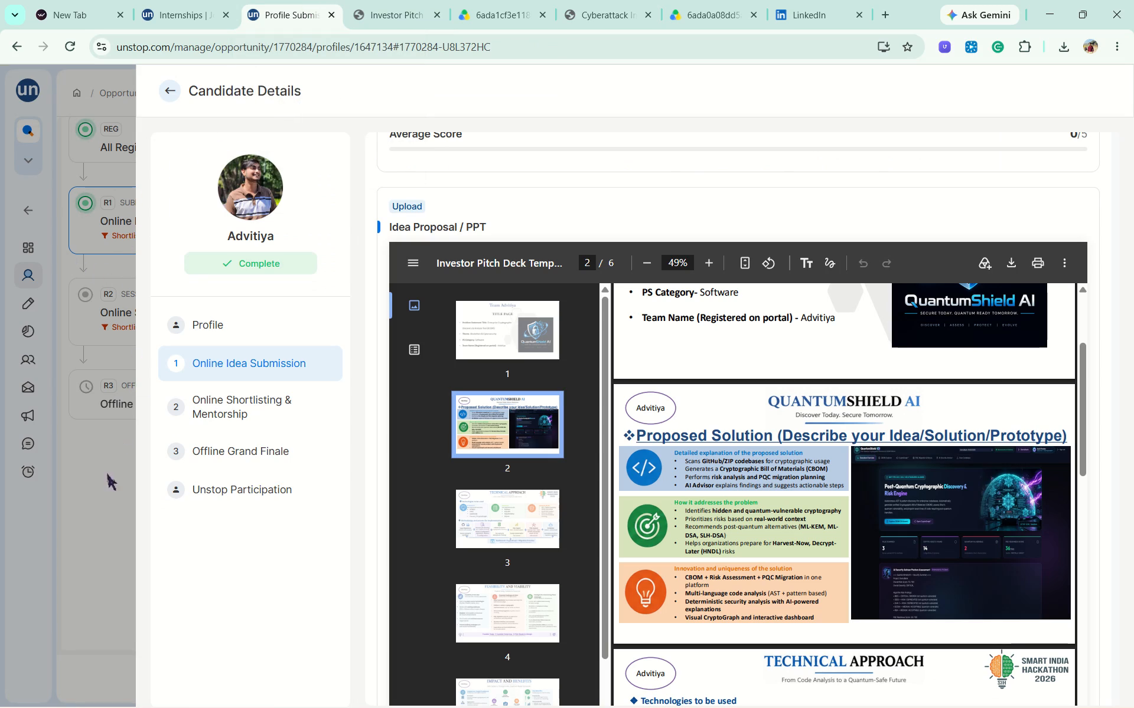
pyautogui.click(102, 493)
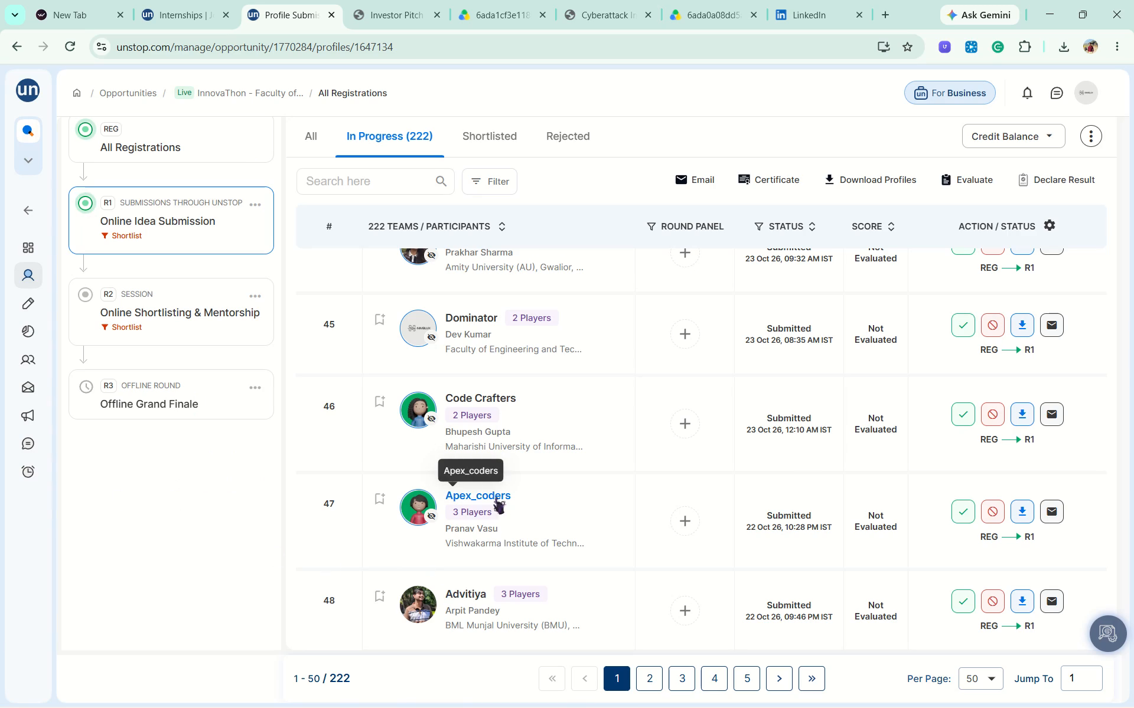
pyautogui.scroll(2, 496, 499)
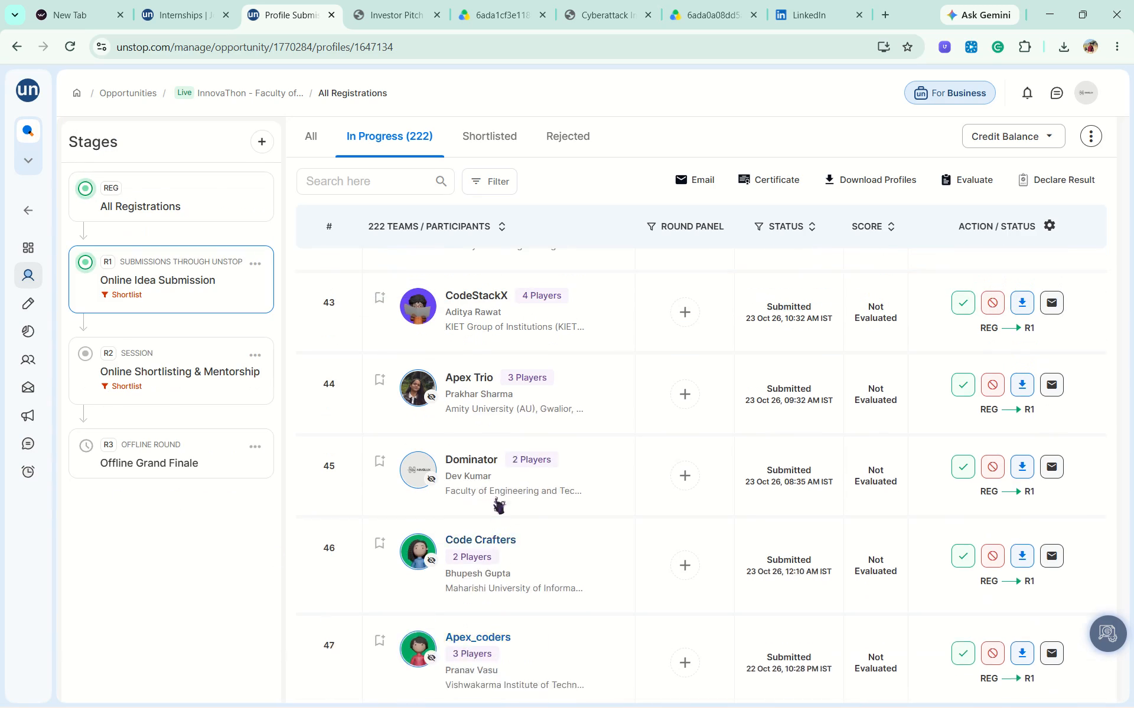
pyautogui.scroll(3, 496, 499)
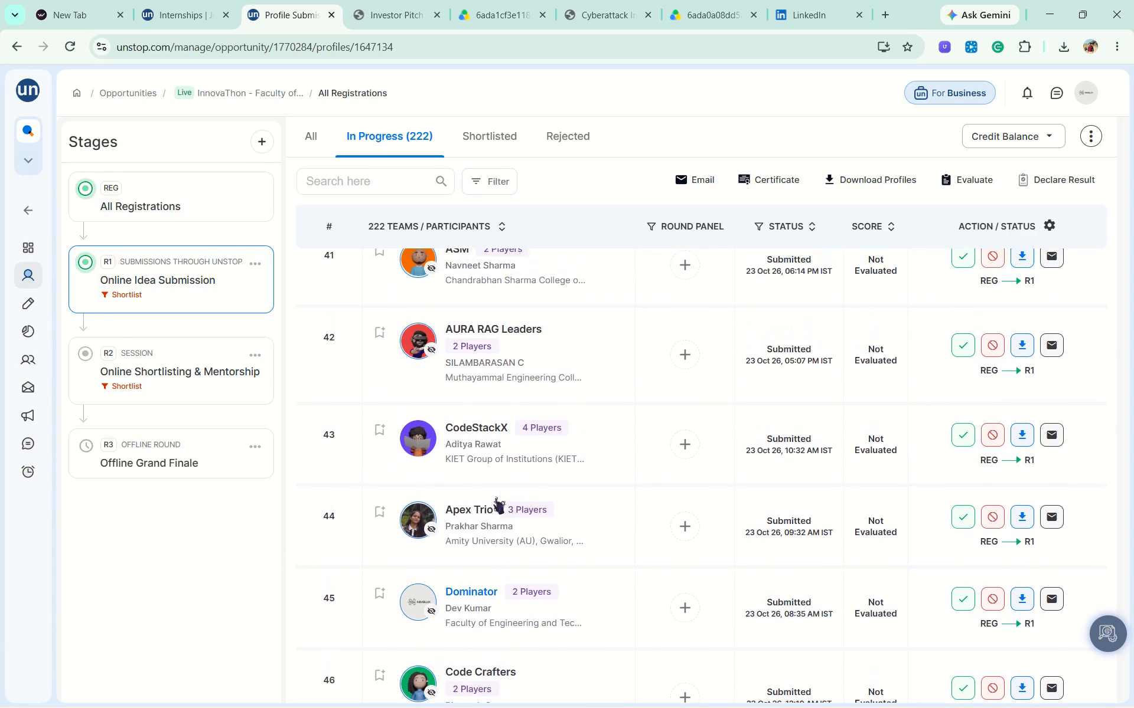
pyautogui.scroll(4, 496, 499)
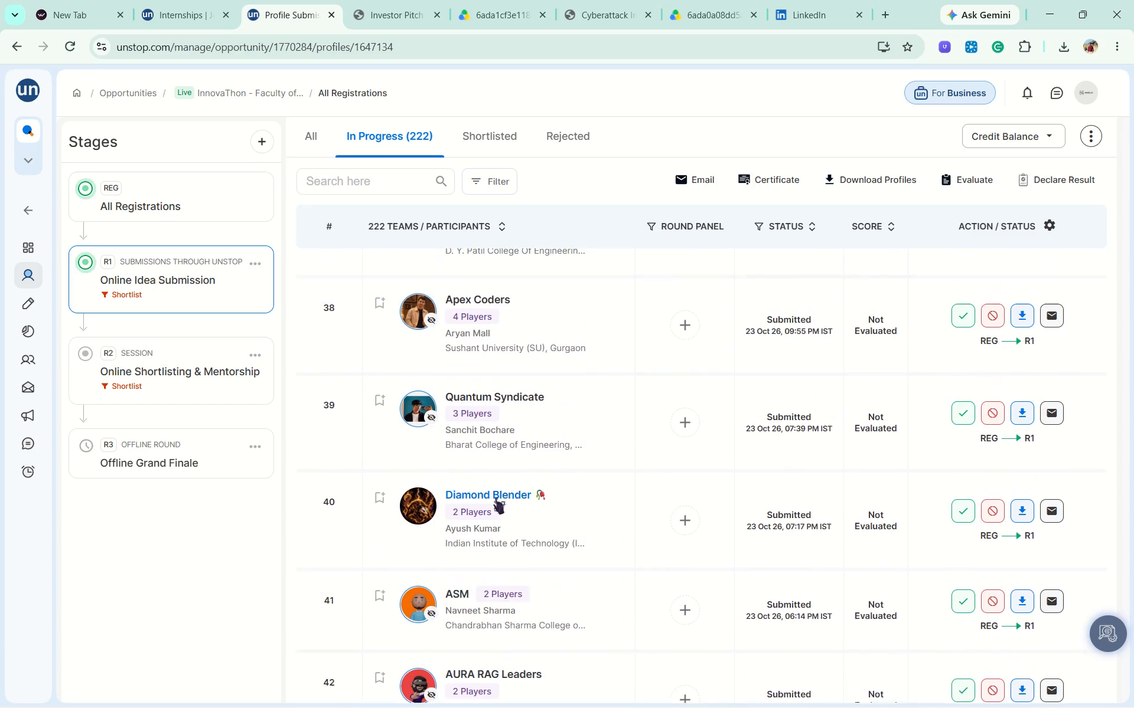
pyautogui.scroll(4, 496, 499)
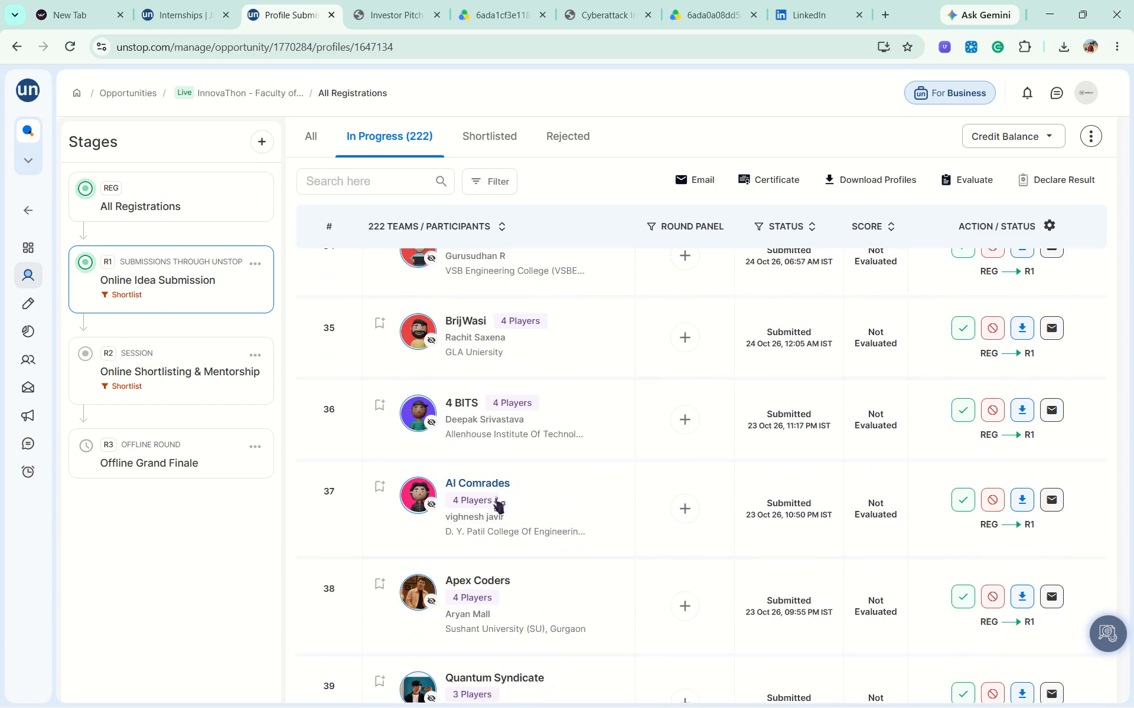
pyautogui.scroll(5, 496, 499)
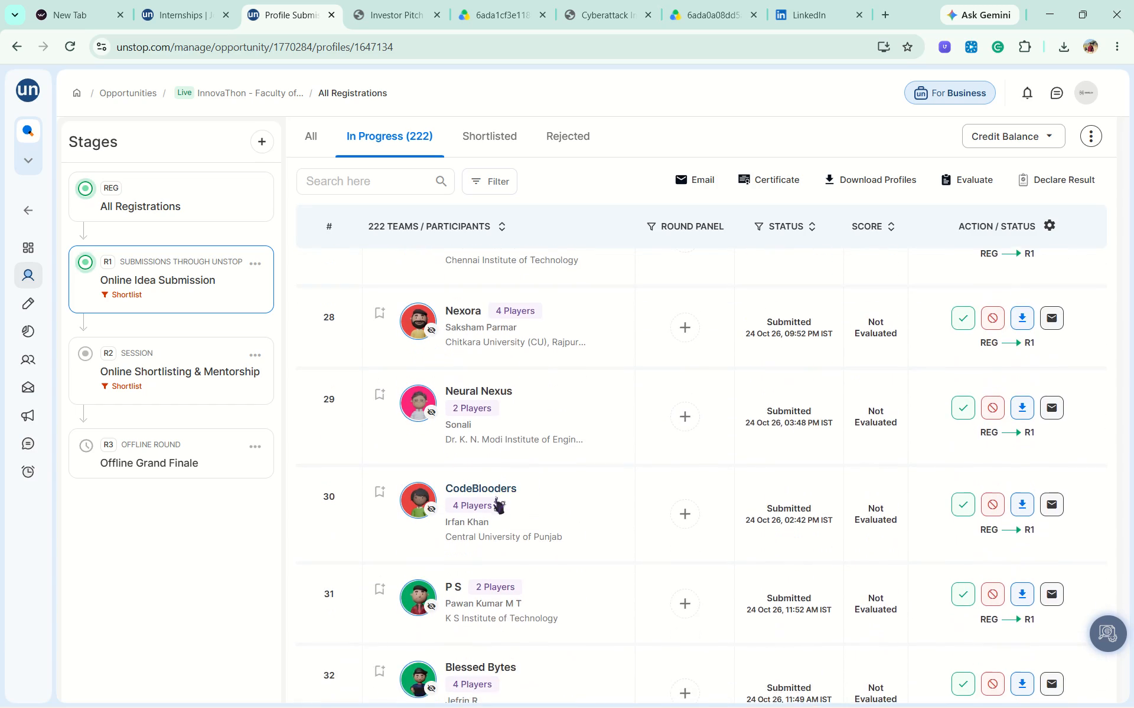
pyautogui.scroll(4, 496, 499)
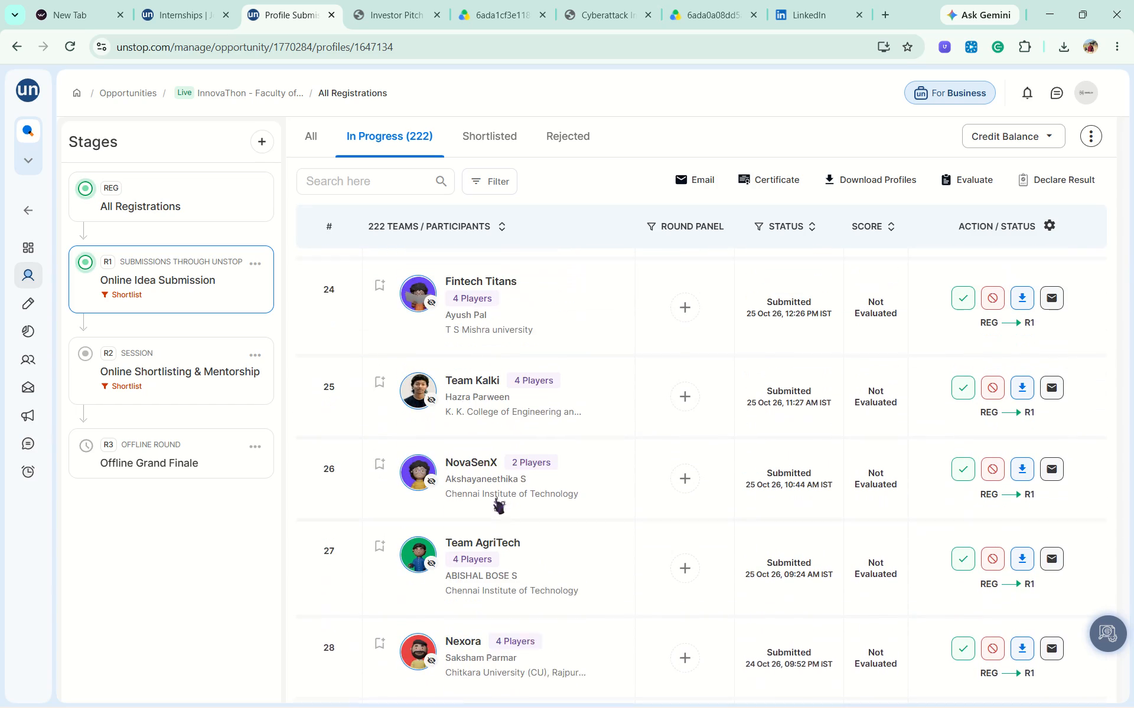
pyautogui.scroll(8, 496, 499)
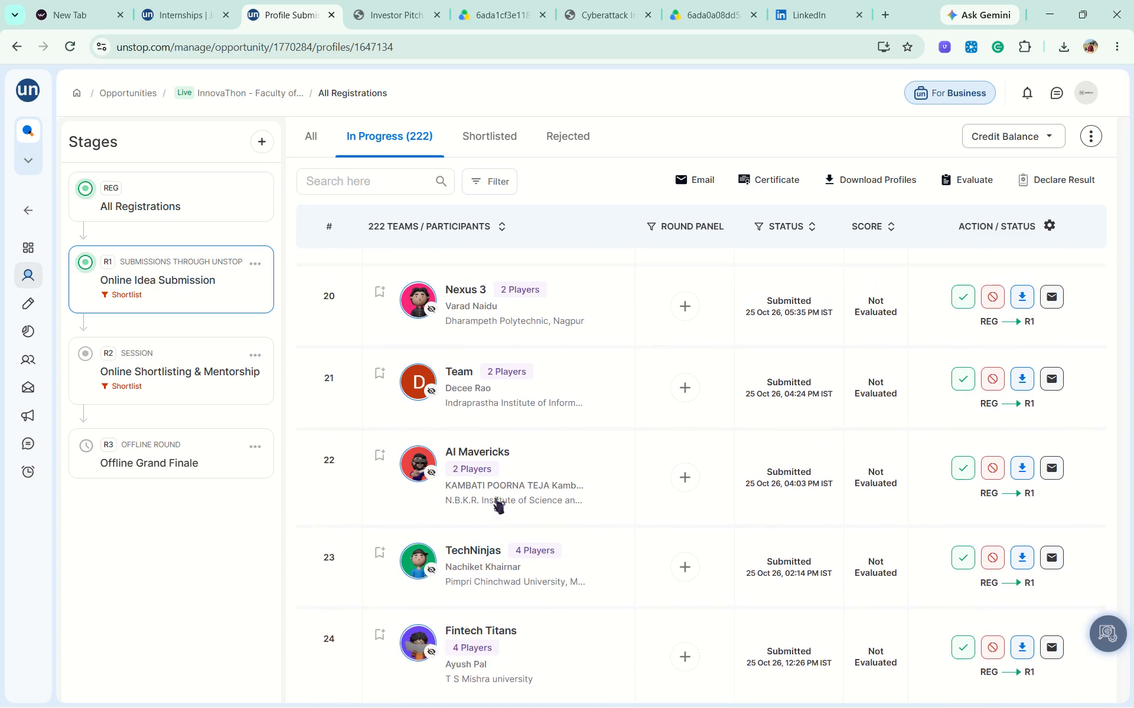
pyautogui.scroll(5, 496, 499)
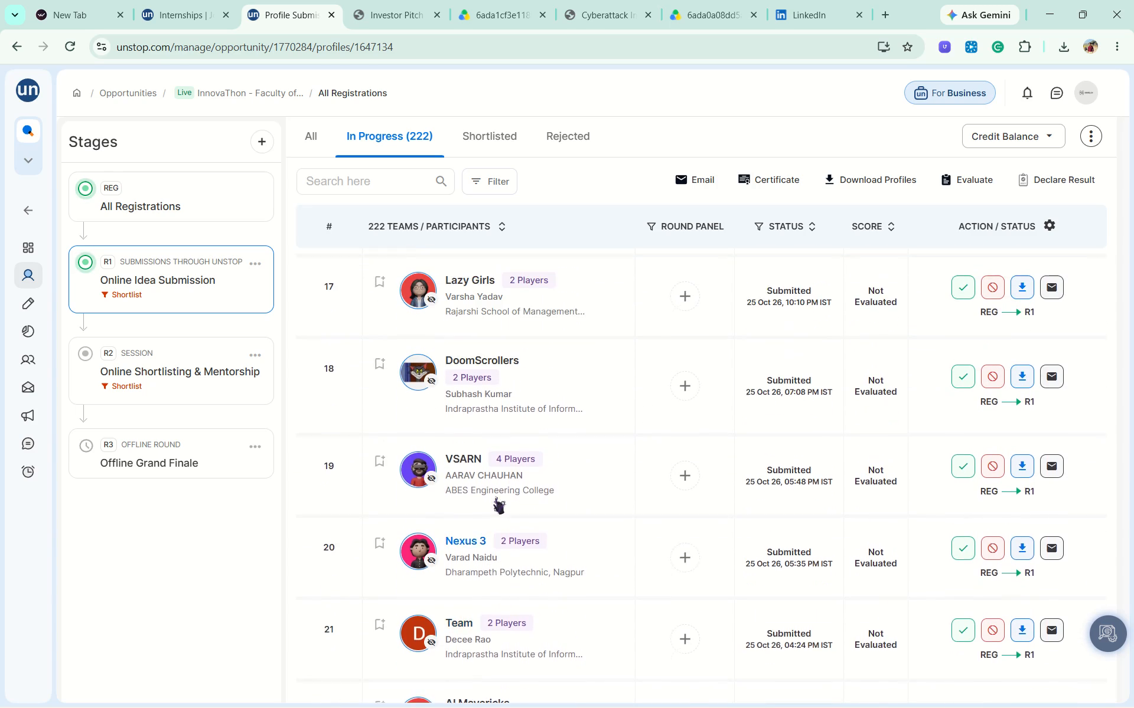
pyautogui.scroll(3, 496, 499)
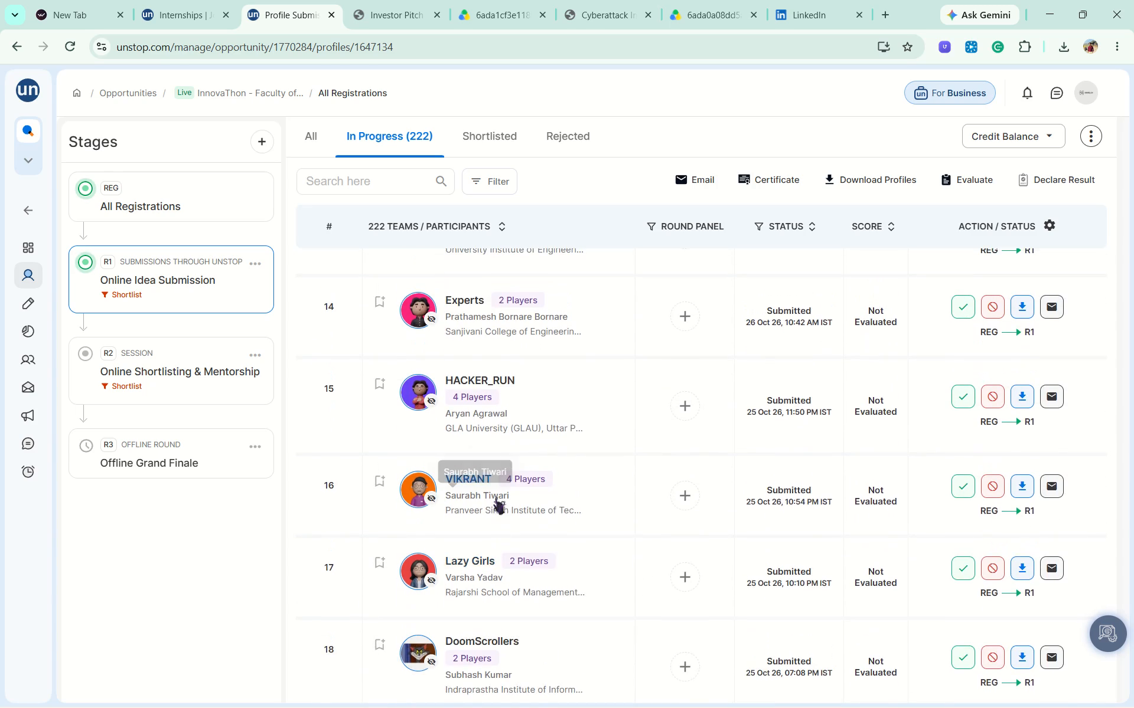
pyautogui.scroll(6, 496, 499)
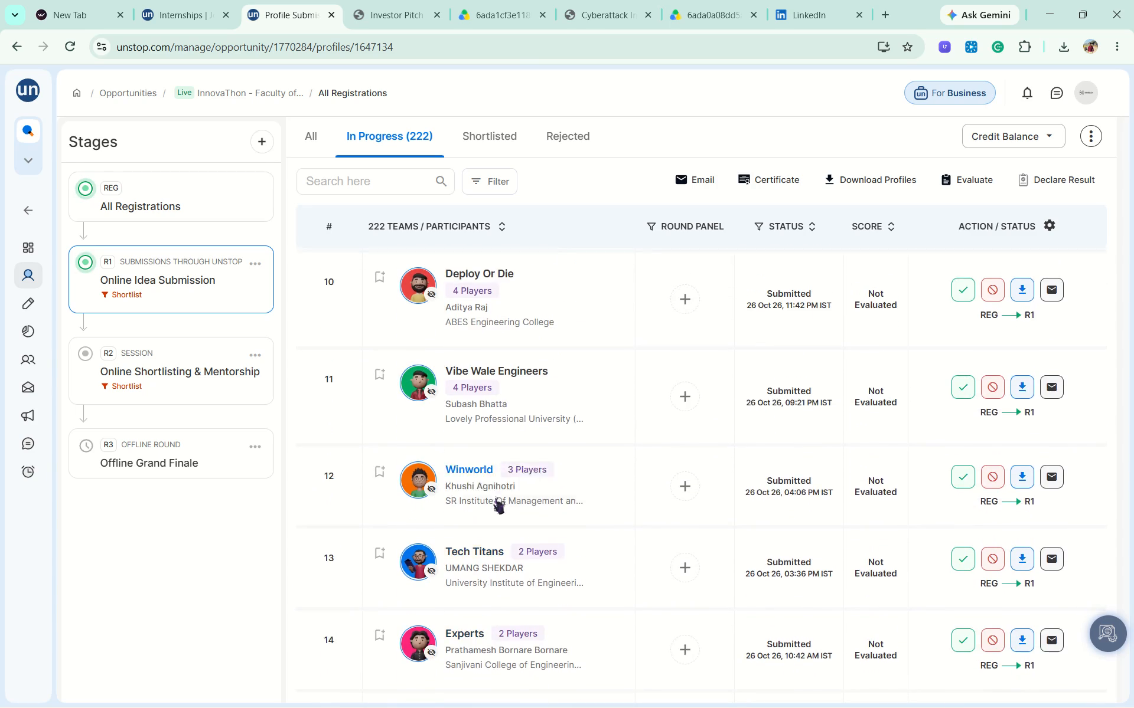
pyautogui.scroll(4, 496, 499)
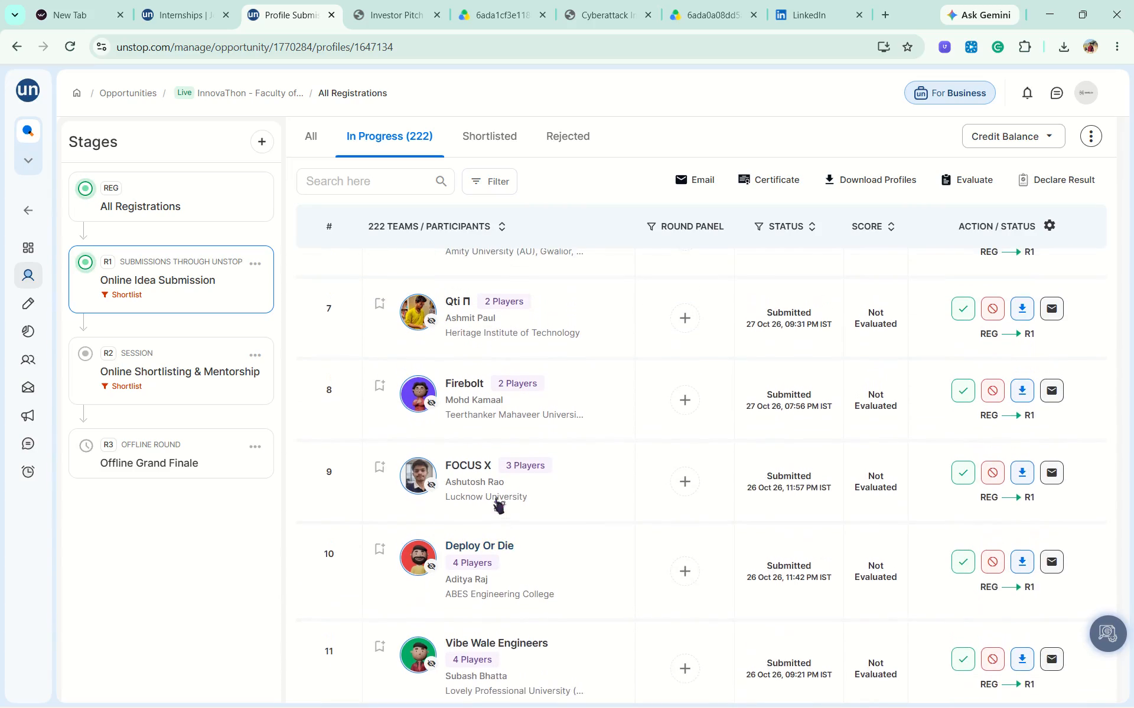
pyautogui.scroll(3, 496, 499)
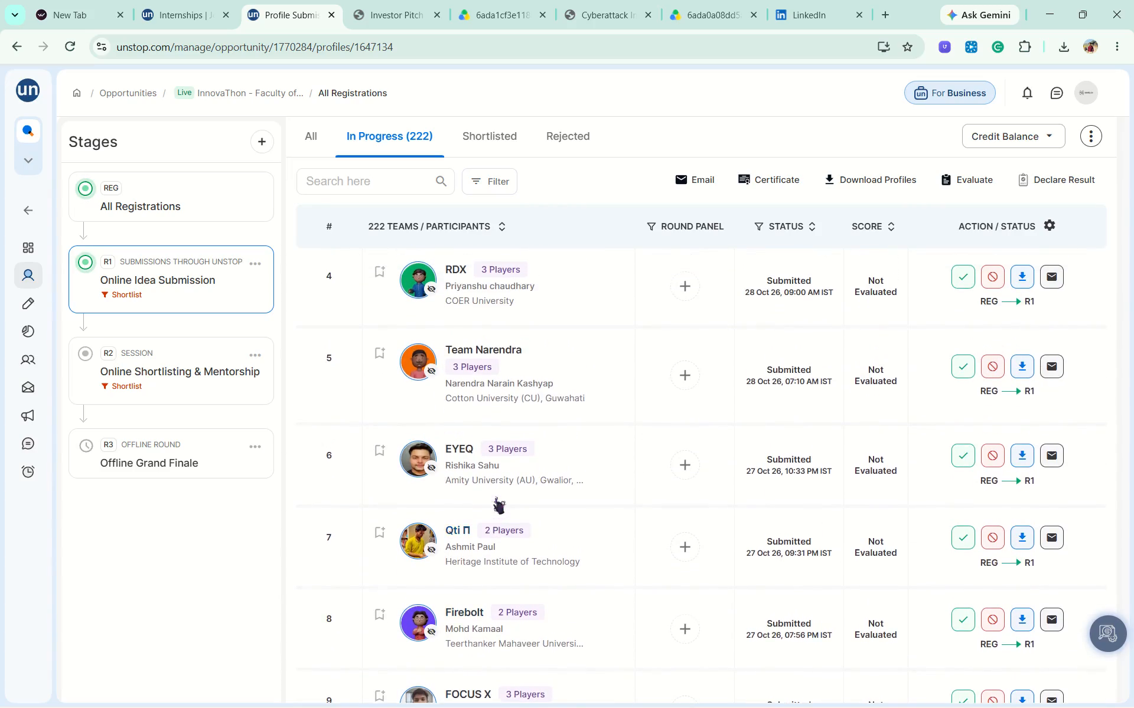
pyautogui.scroll(1, 496, 499)
# Open team RDX's Online Idea Submission and download its Idea Proposal / PPT file.
pyautogui.click(458, 367)
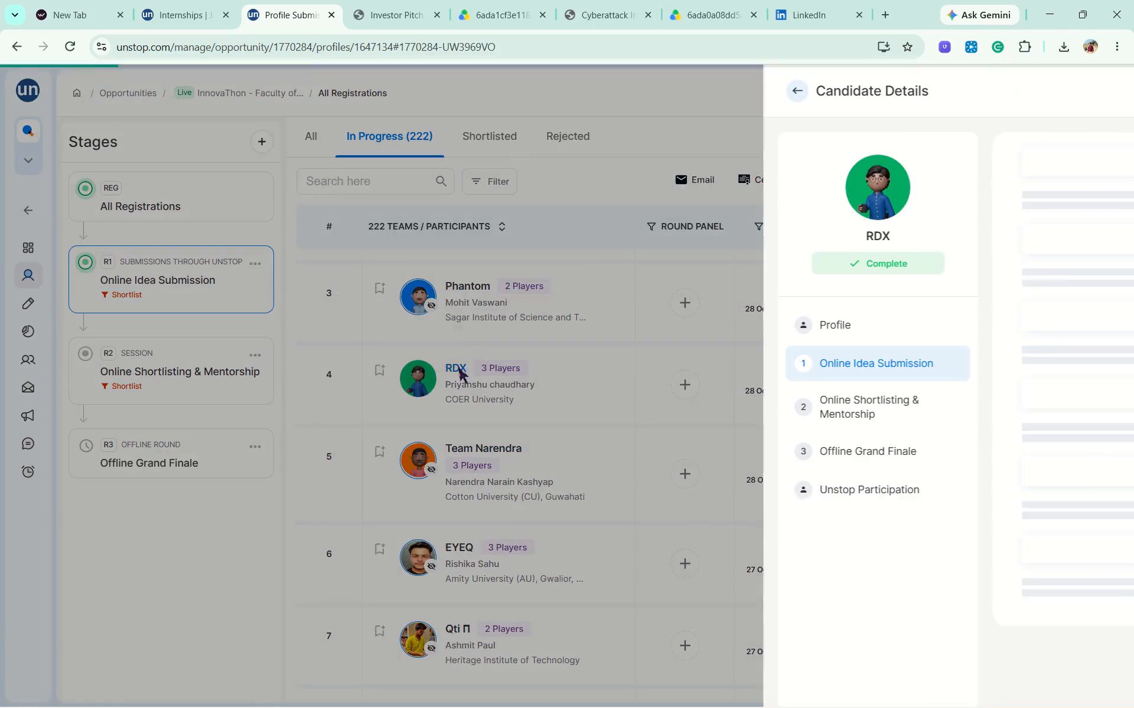
pyautogui.click(252, 319)
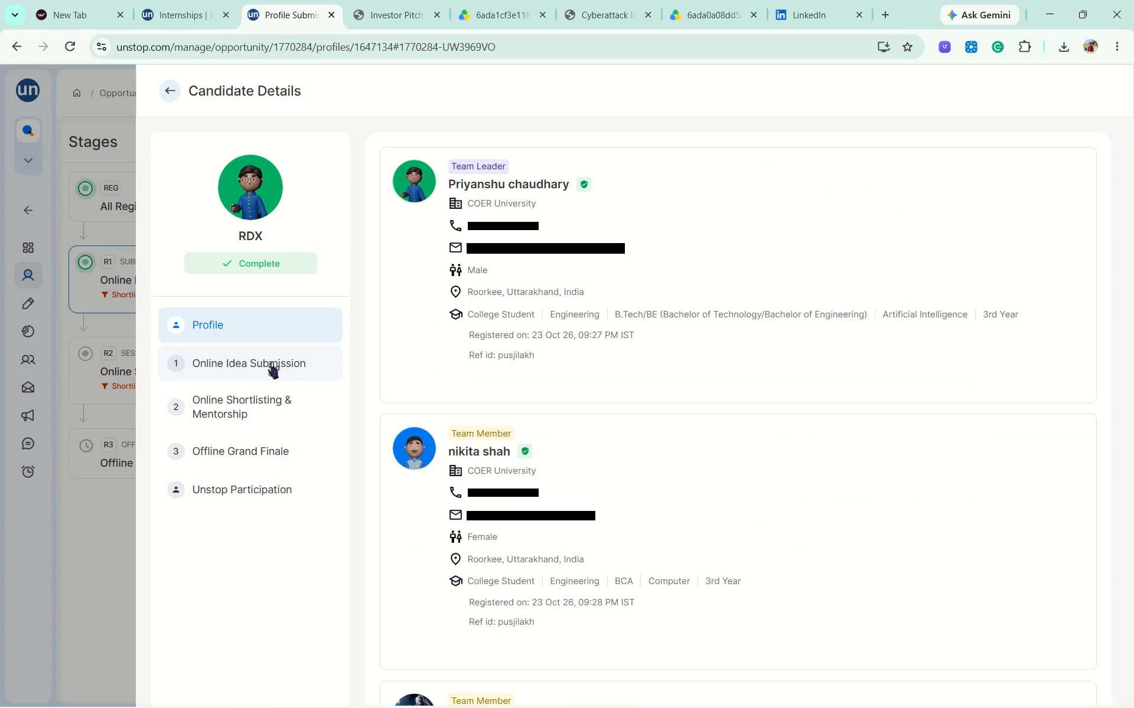
pyautogui.click(270, 363)
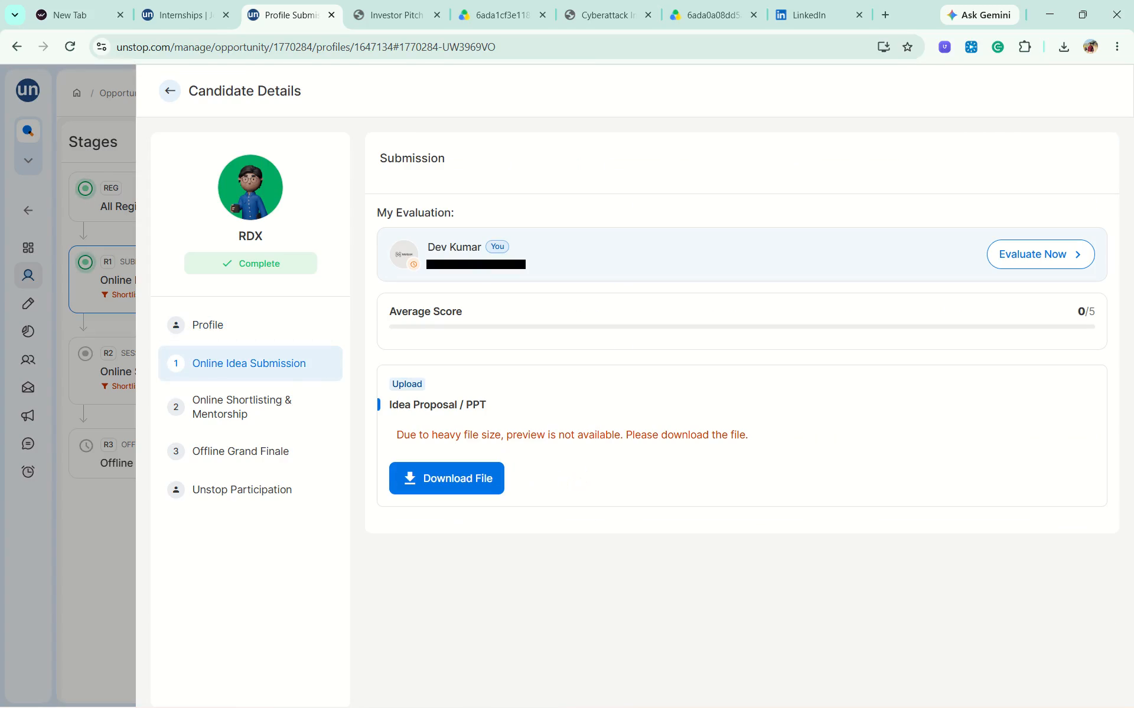
pyautogui.click(472, 481)
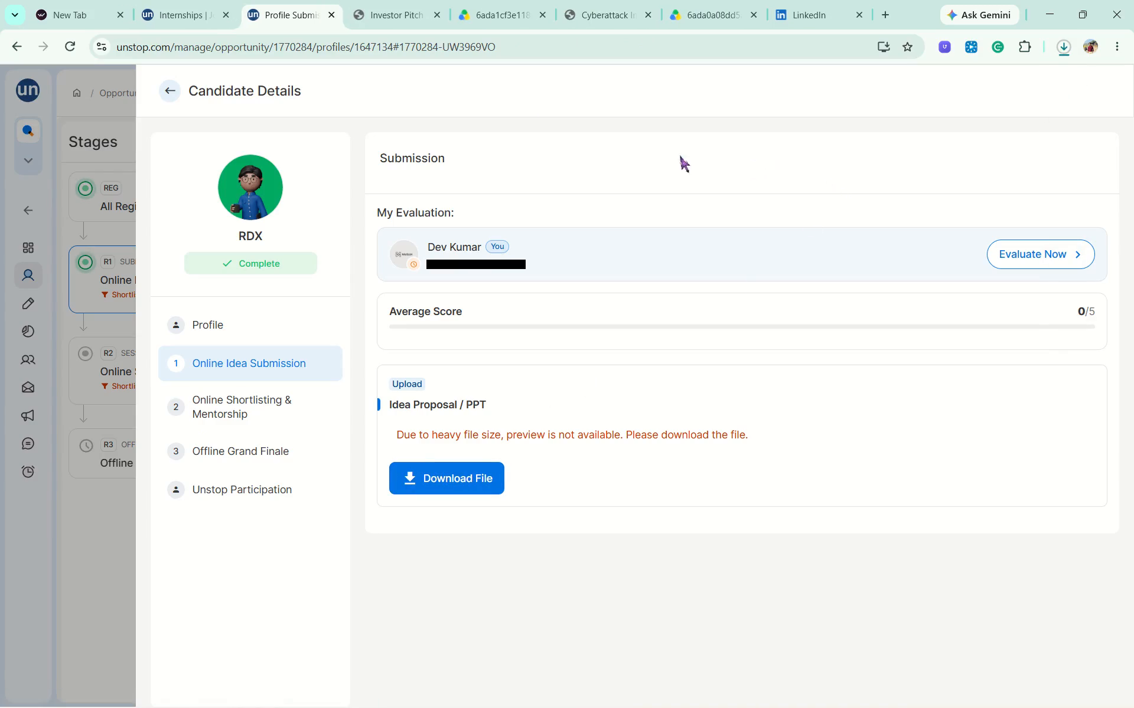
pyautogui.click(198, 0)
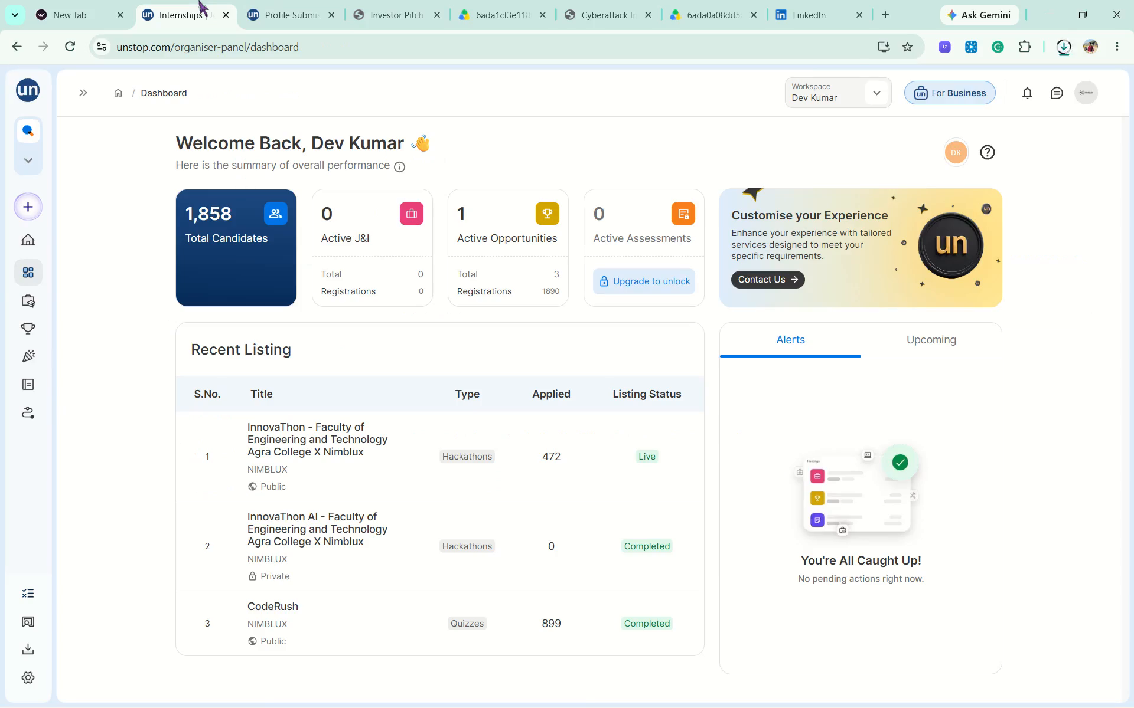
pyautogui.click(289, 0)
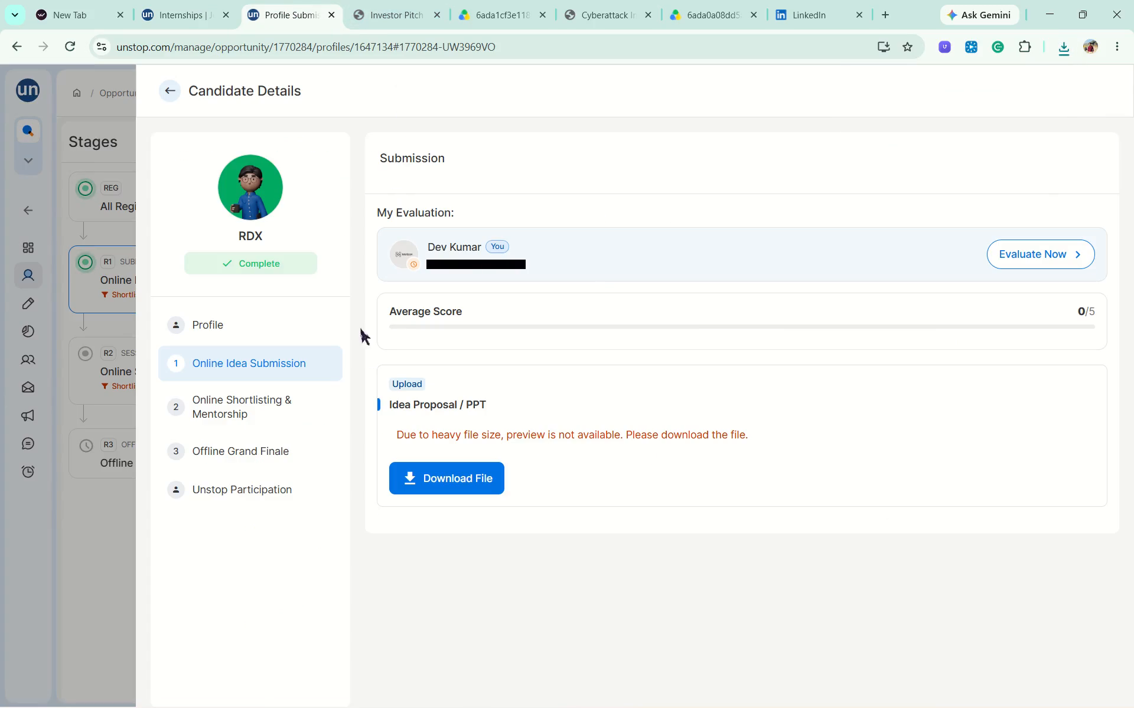
# Review team RDX's profile, covering the leader's and members' institutions, locations, courses and study years.
pyautogui.click(253, 320)
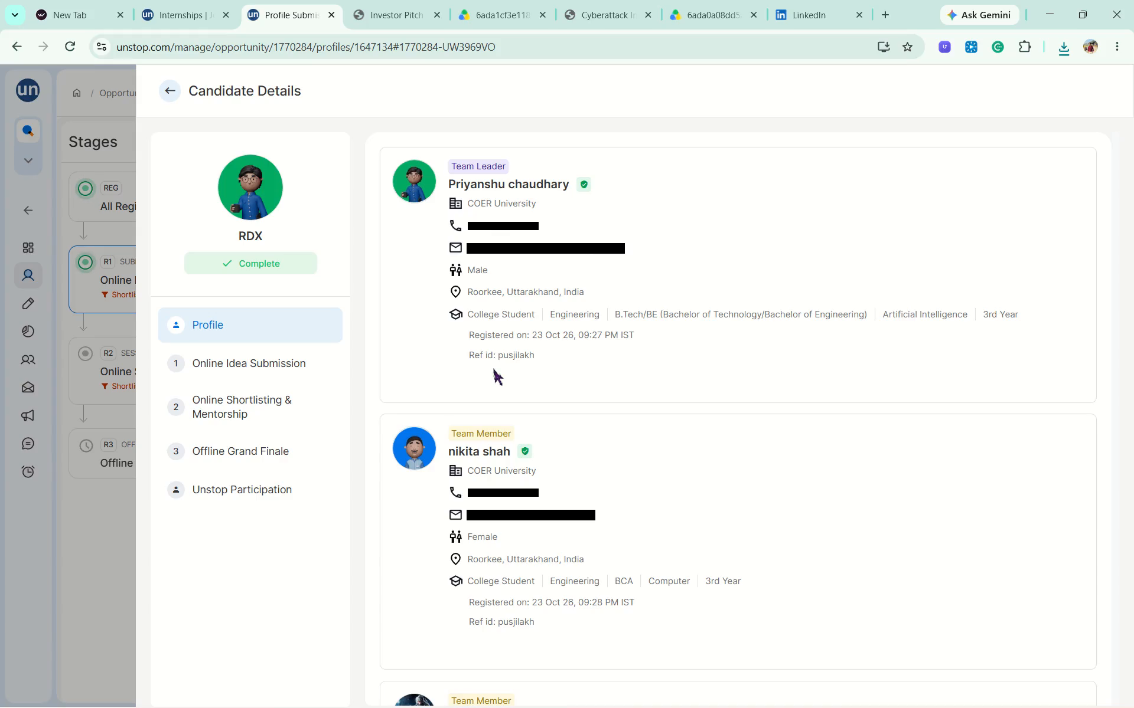
pyautogui.scroll(-3, 493, 369)
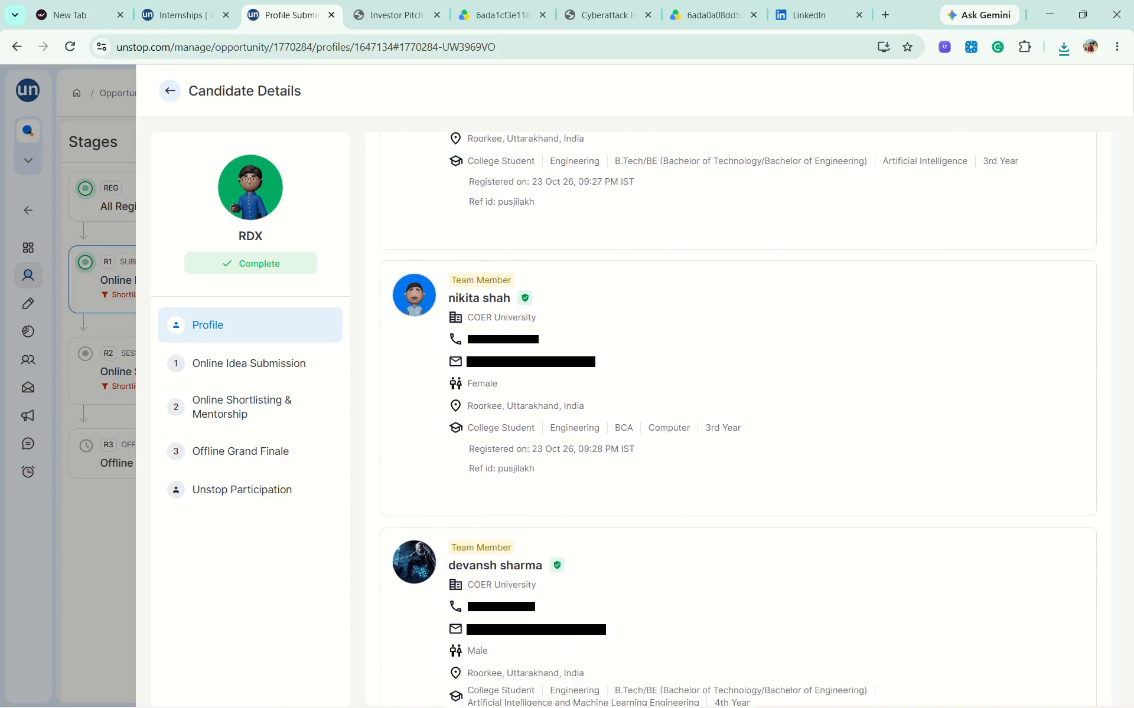
pyautogui.scroll(-1, 493, 369)
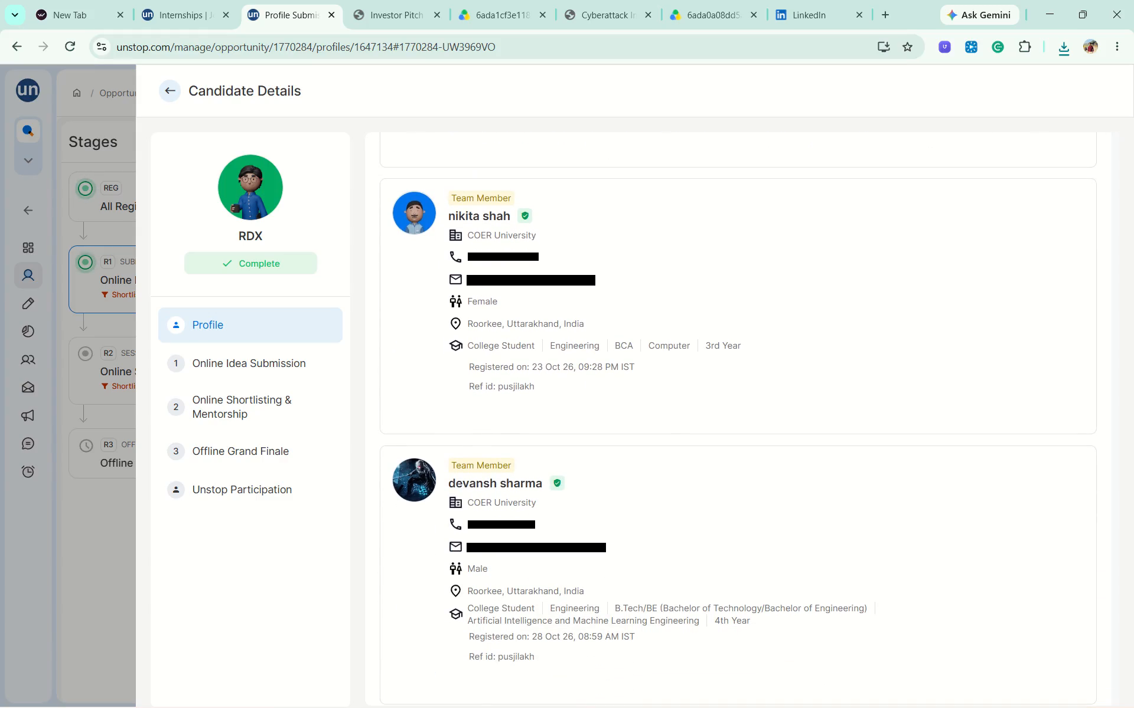
pyautogui.scroll(6, 493, 369)
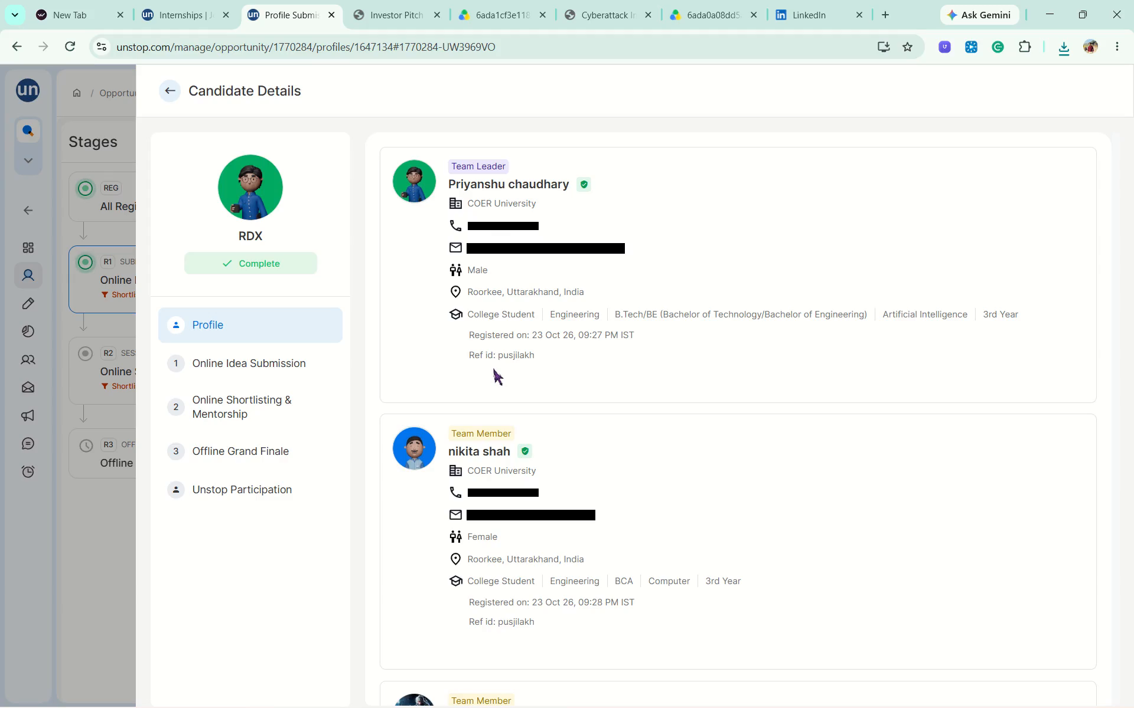
pyautogui.scroll(-5, 493, 369)
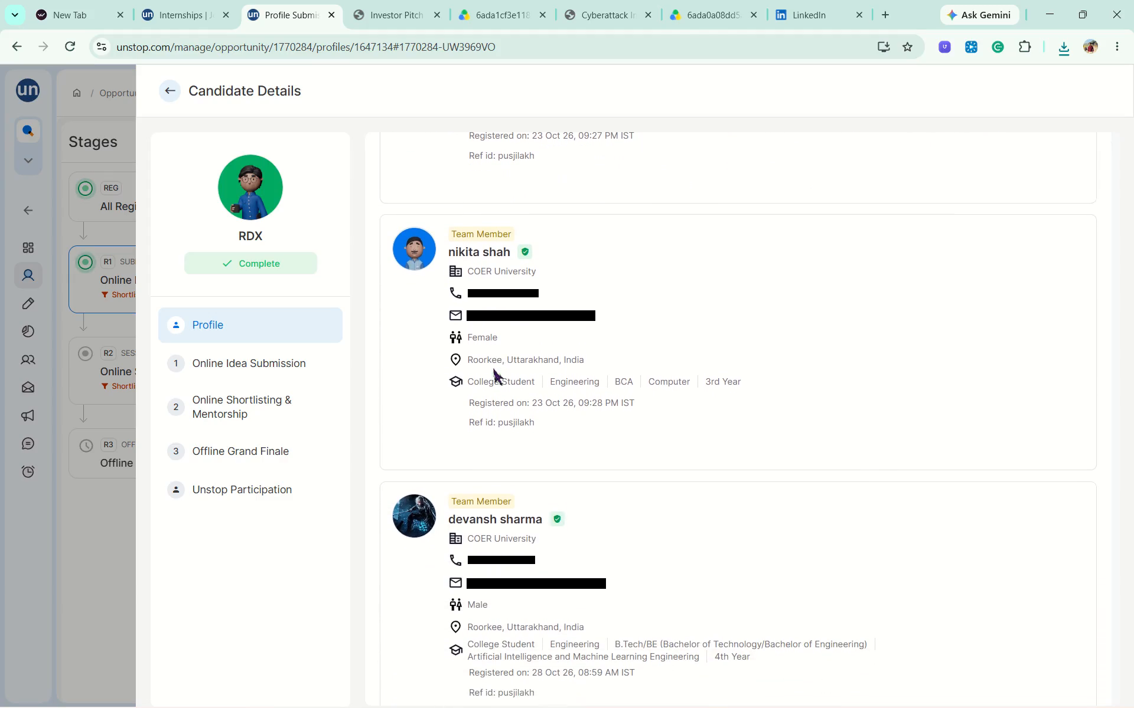
pyautogui.scroll(-2, 493, 369)
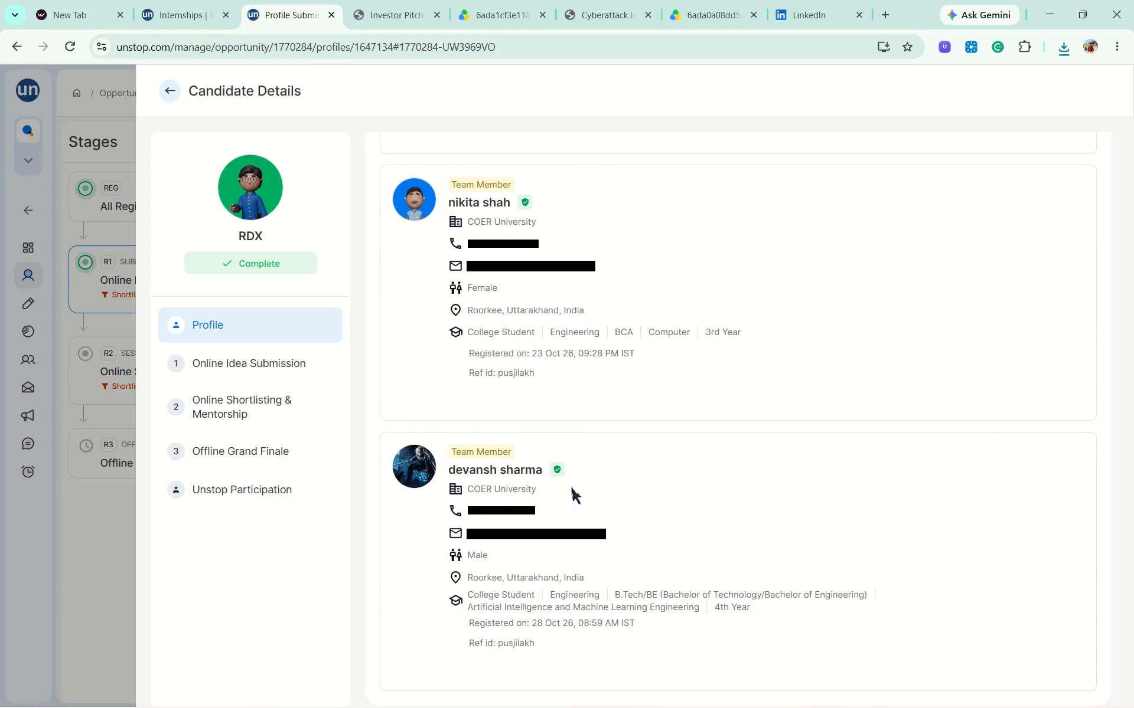
# Open RDX's downloaded NeuroSense – A.I. deck in PowerPoint and review its slides from the problem statement through feasibility and market use.
pyautogui.click(1067, 42)
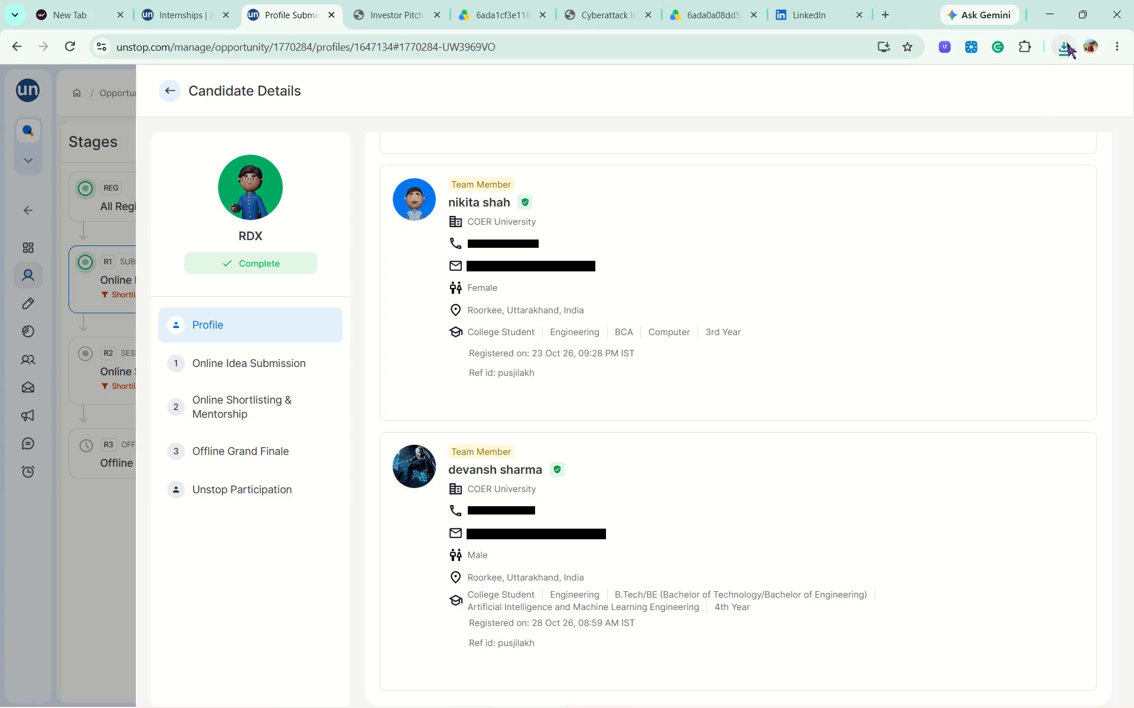
pyautogui.click(931, 119)
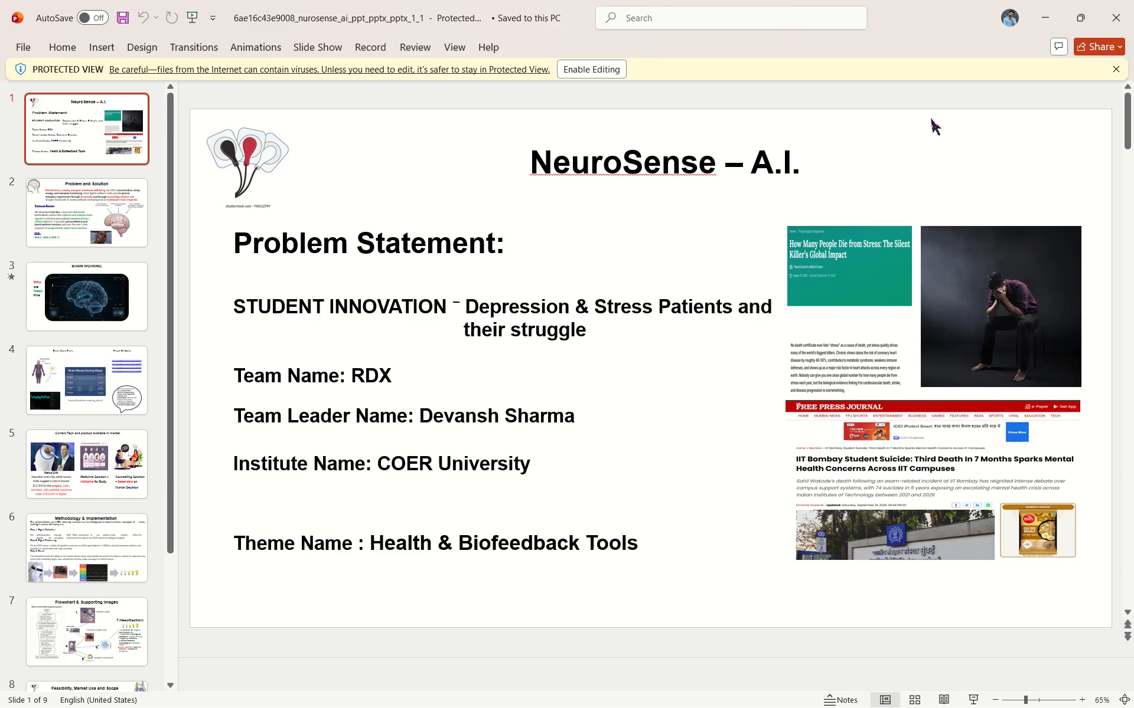
pyautogui.scroll(-2, 931, 119)
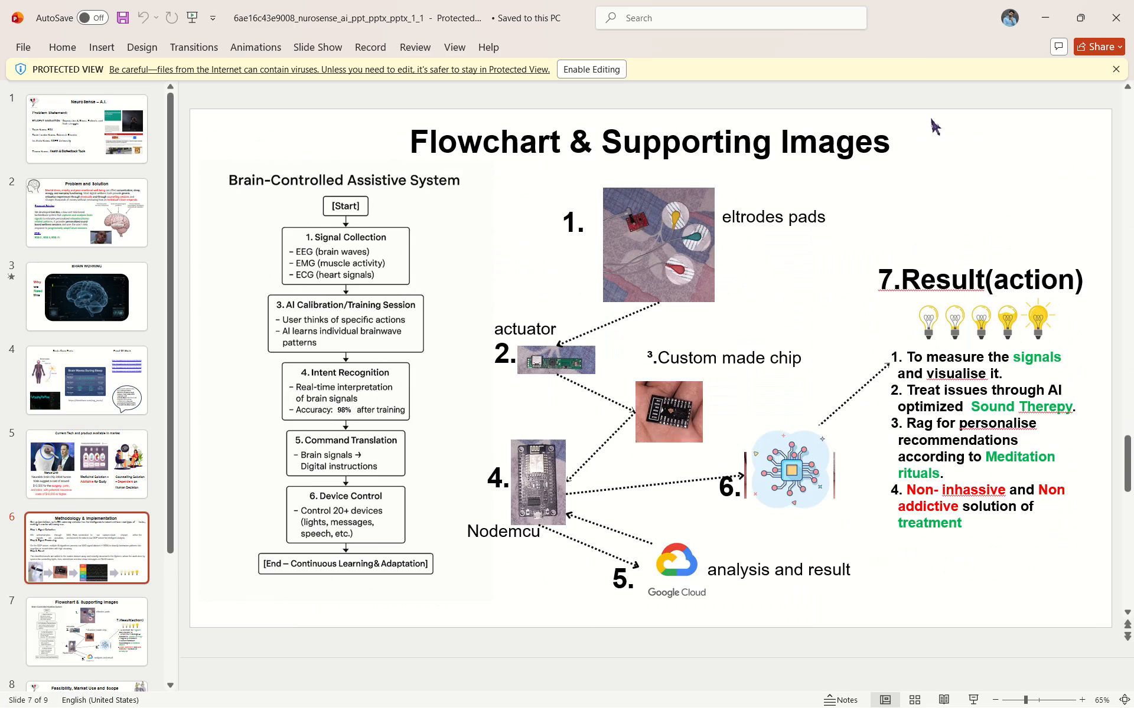
pyautogui.scroll(2, 931, 119)
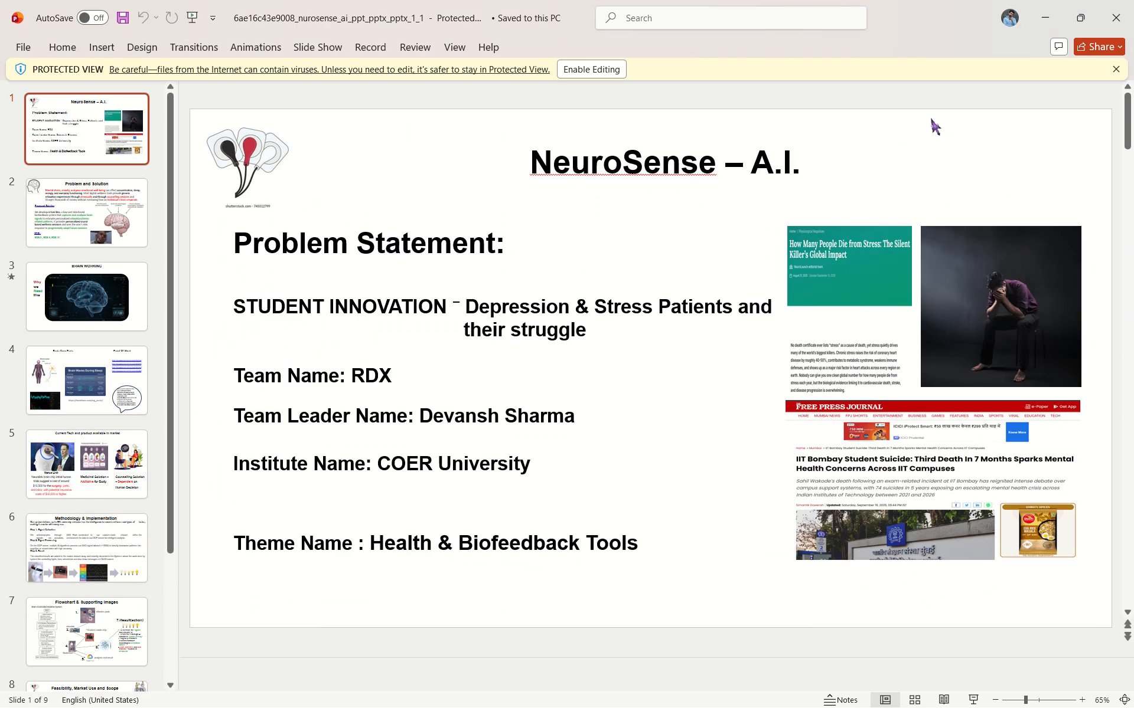
pyautogui.scroll(-2, 931, 119)
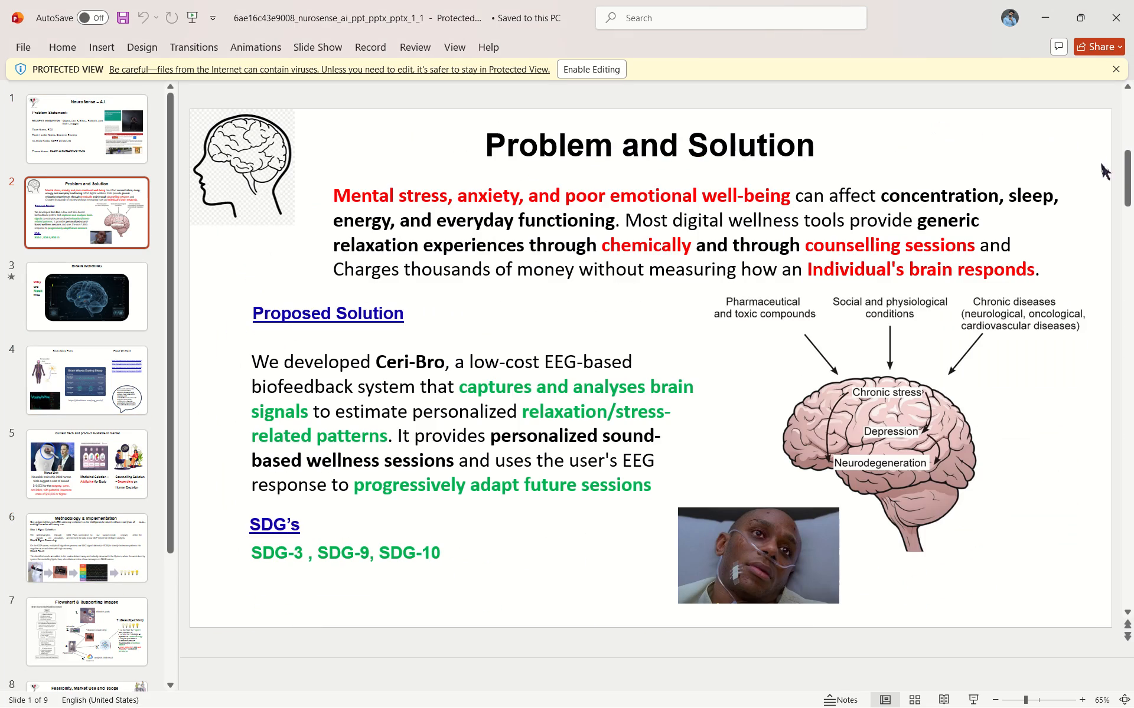
pyautogui.scroll(-1, 923, 451)
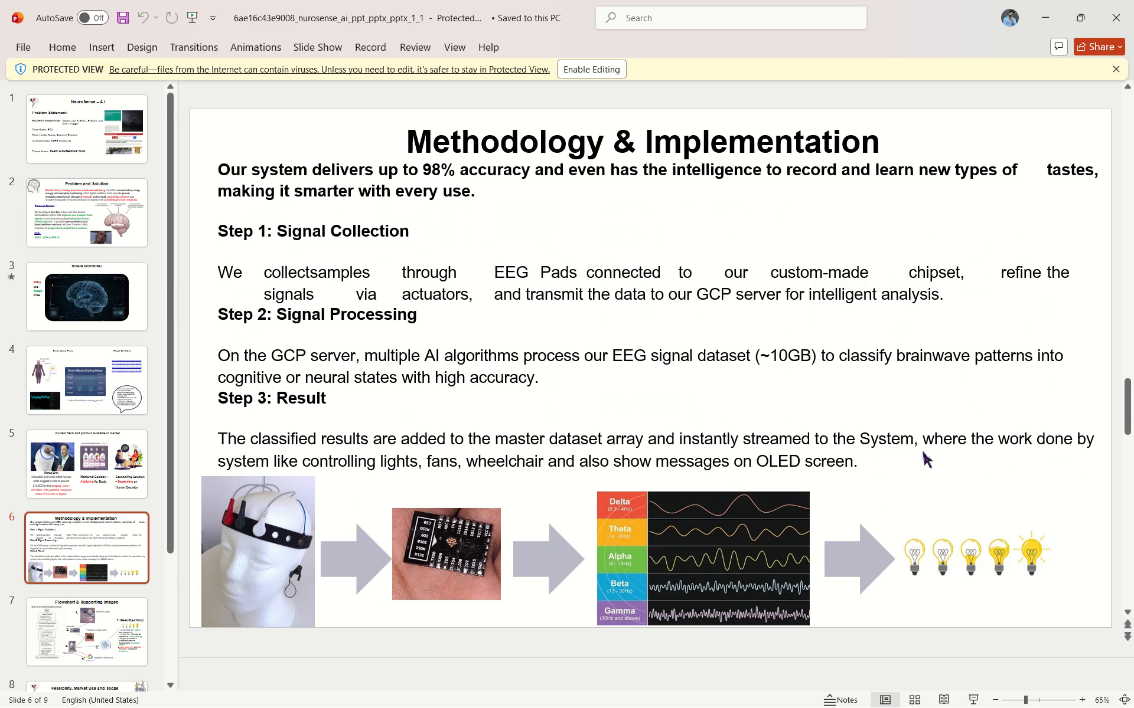
pyautogui.scroll(-1, 923, 451)
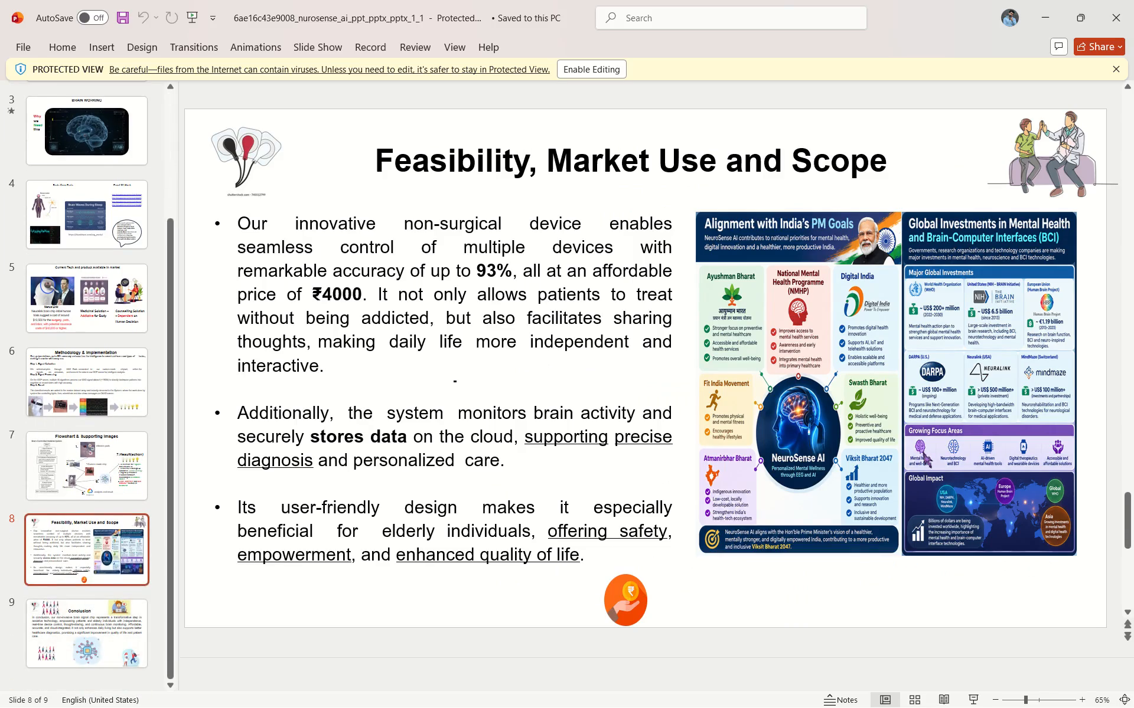
pyautogui.scroll(-3, 923, 451)
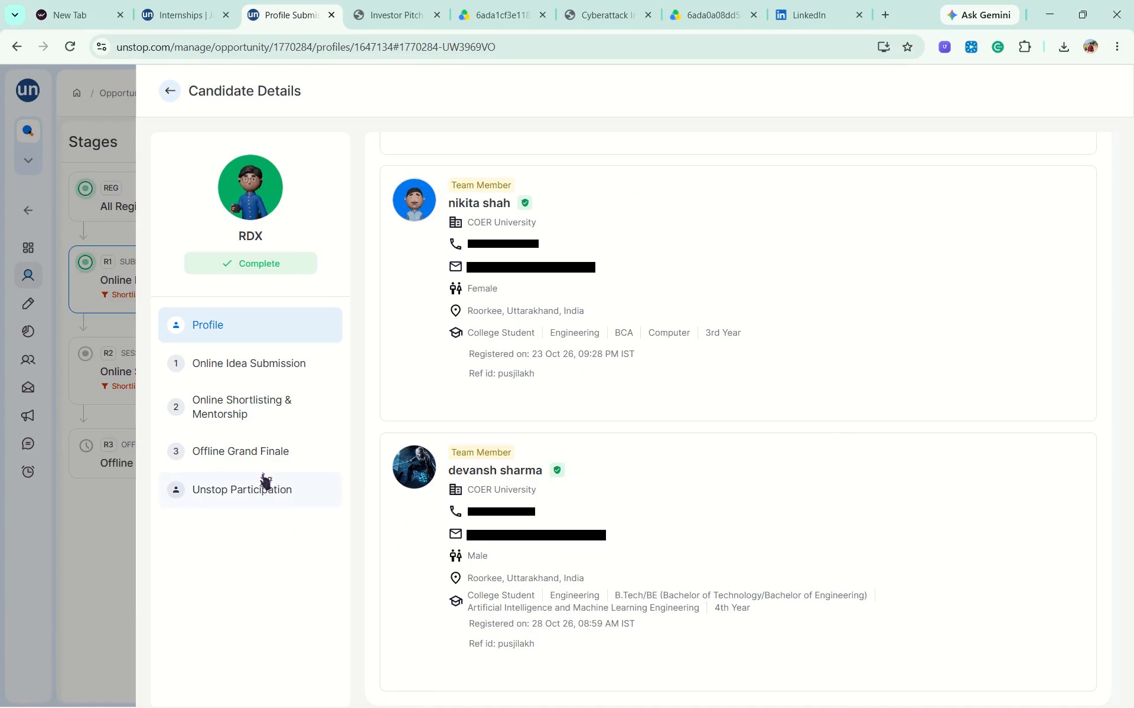
# Back in Unstop, close RDX's candidate details, find Advitiya among the in-progress teams and briefly recheck its Online Idea Submission.
pyautogui.scroll(7, 500, 463)
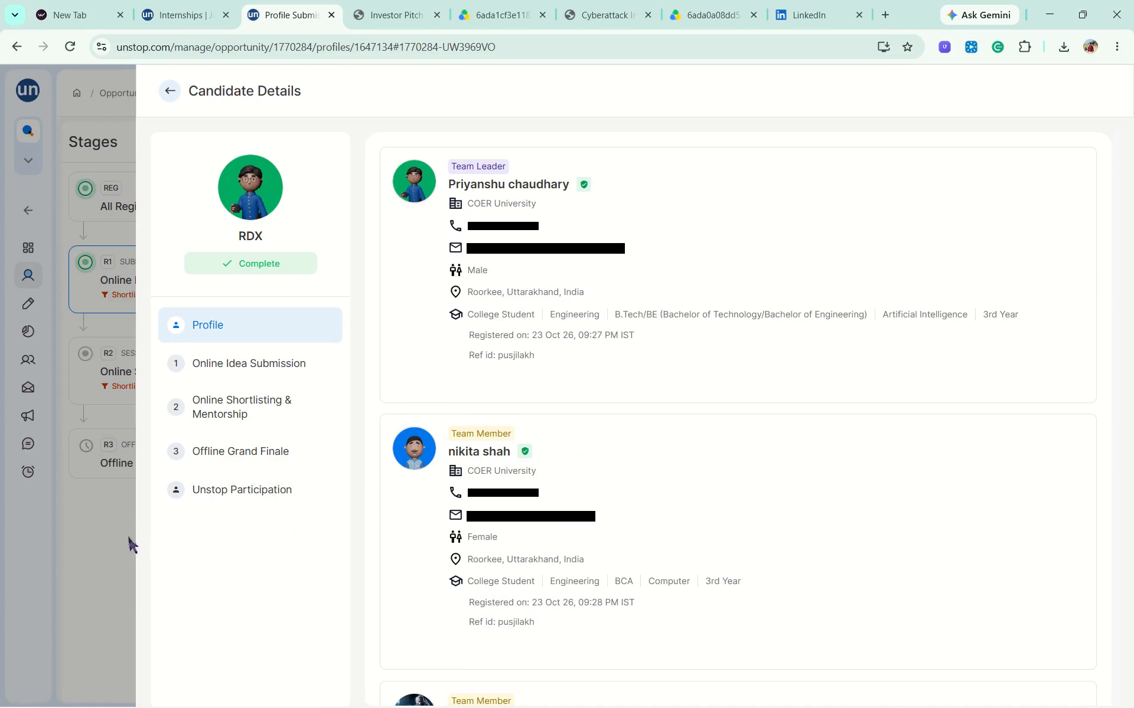
pyautogui.doubleClick(122, 543)
pyautogui.scroll(2, 533, 499)
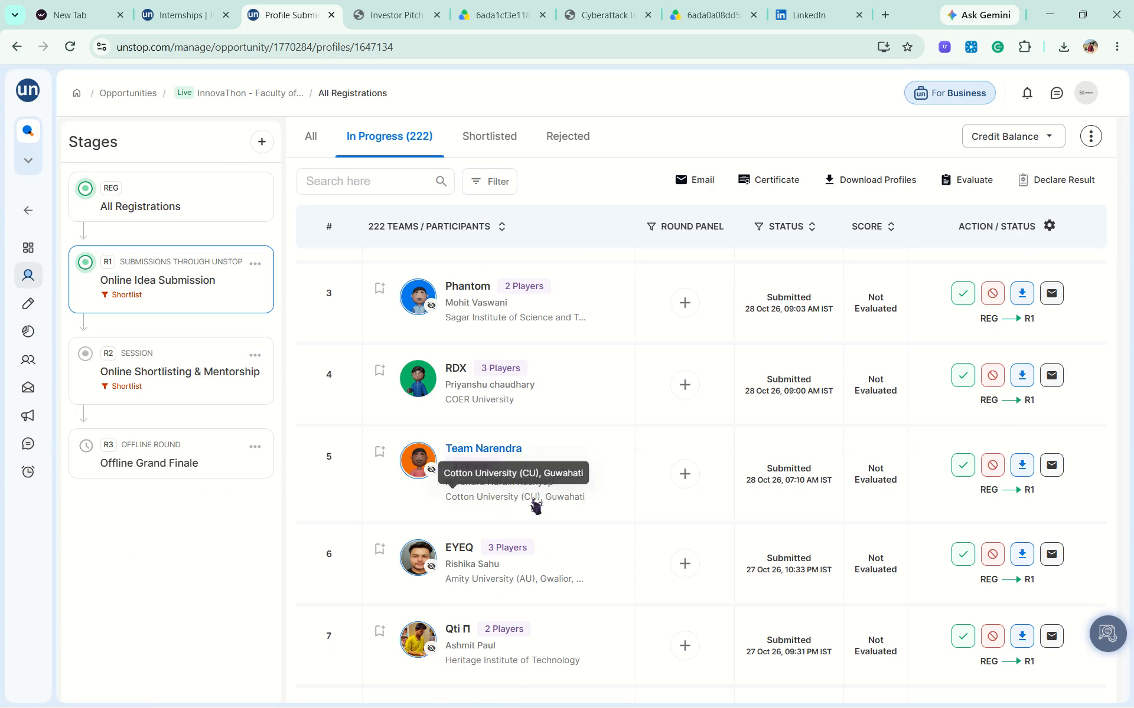
pyautogui.scroll(2, 533, 499)
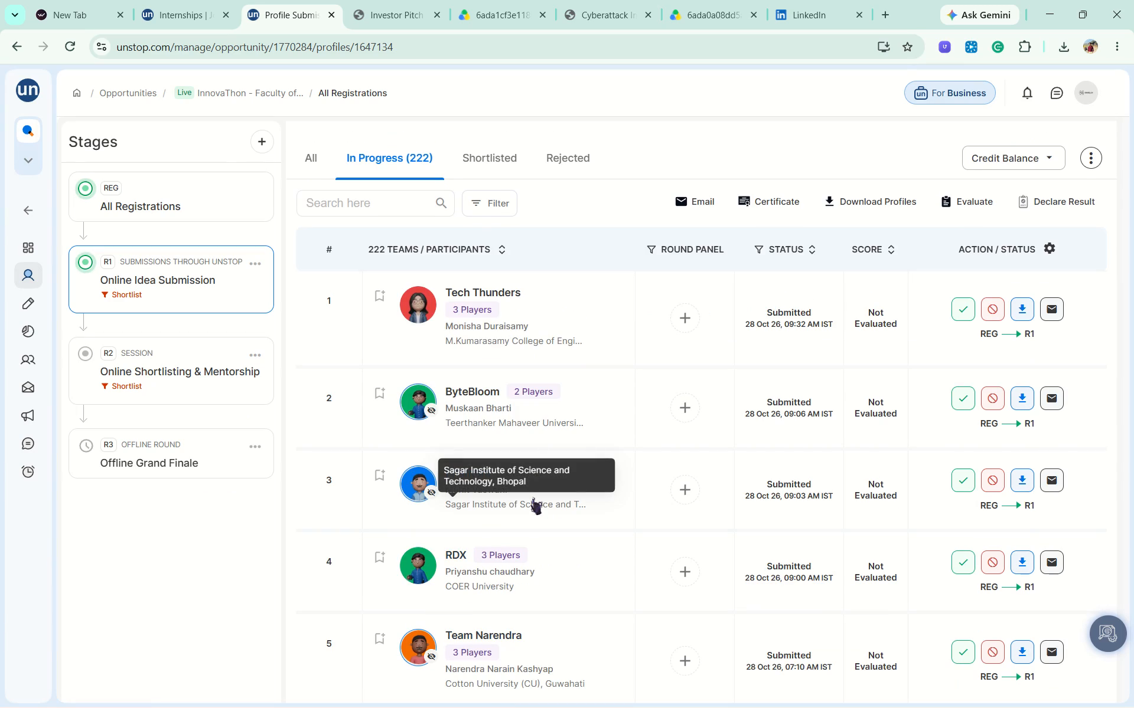
pyautogui.scroll(-16, 533, 499)
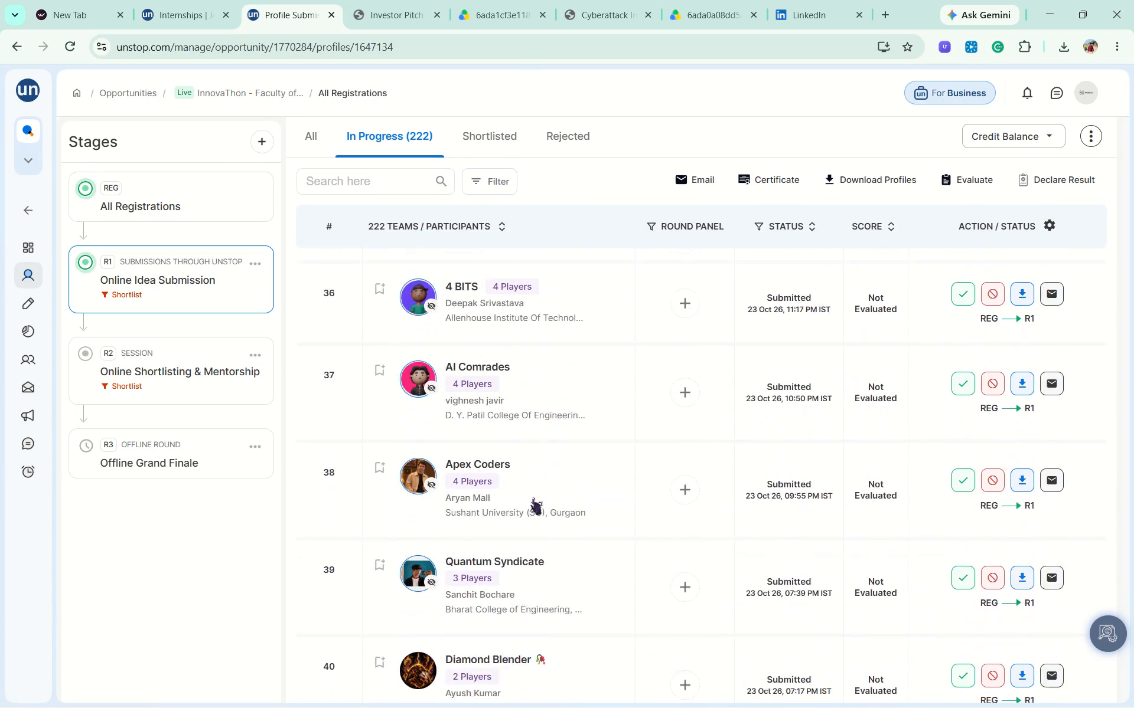
pyautogui.scroll(-7, 533, 499)
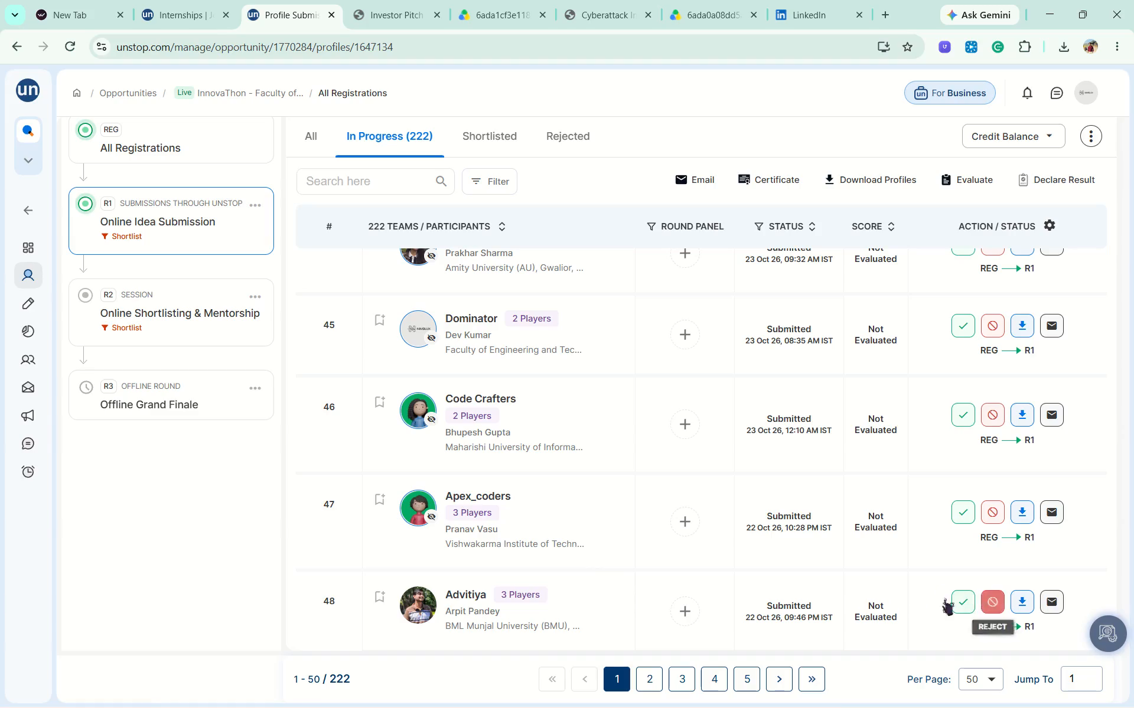
pyautogui.click(452, 588)
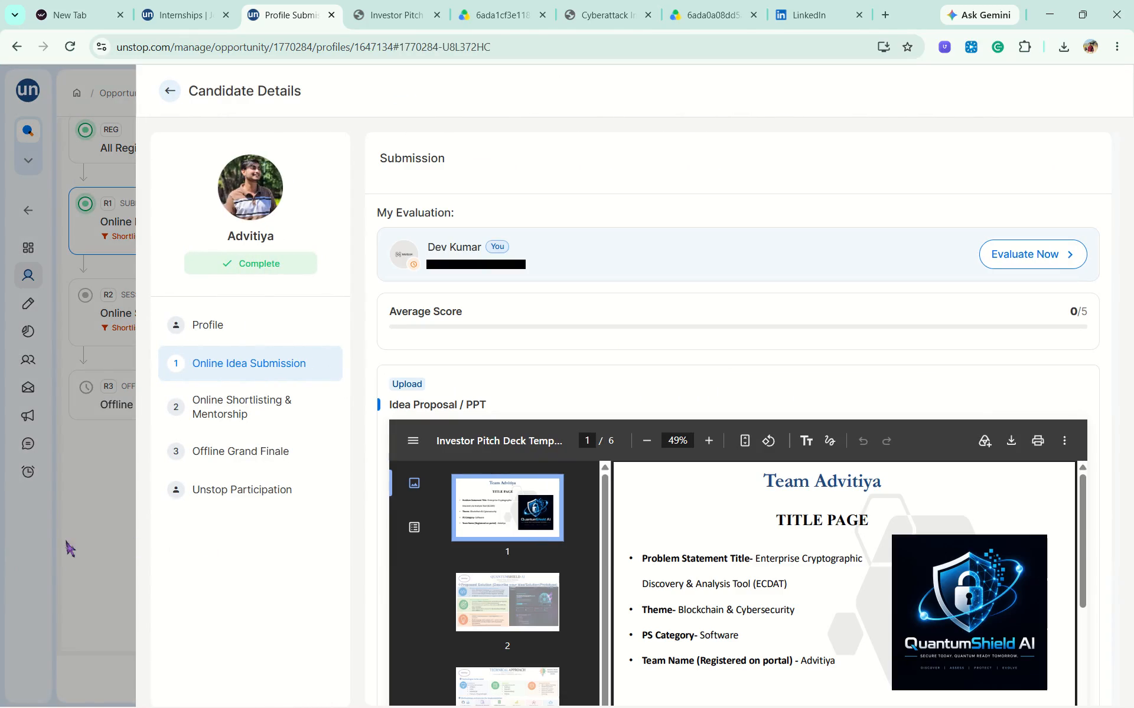
pyautogui.click(81, 546)
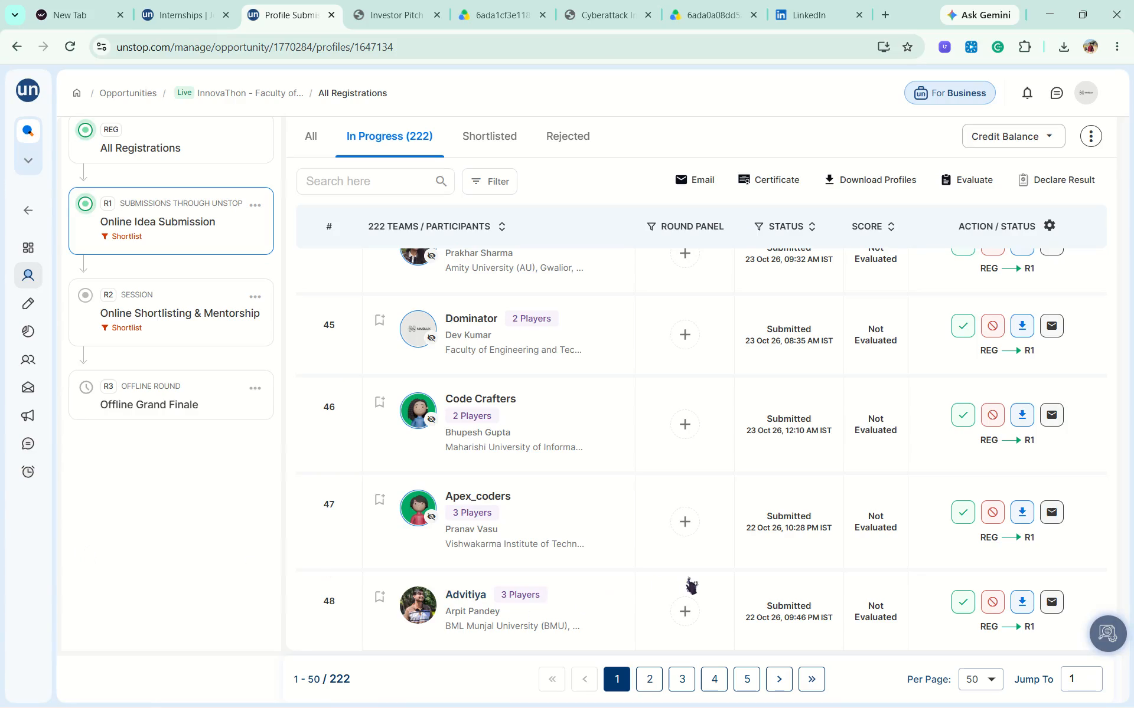
# Open team Apex_coders' Online Idea Submission from the in-progress list.
pyautogui.click(487, 510)
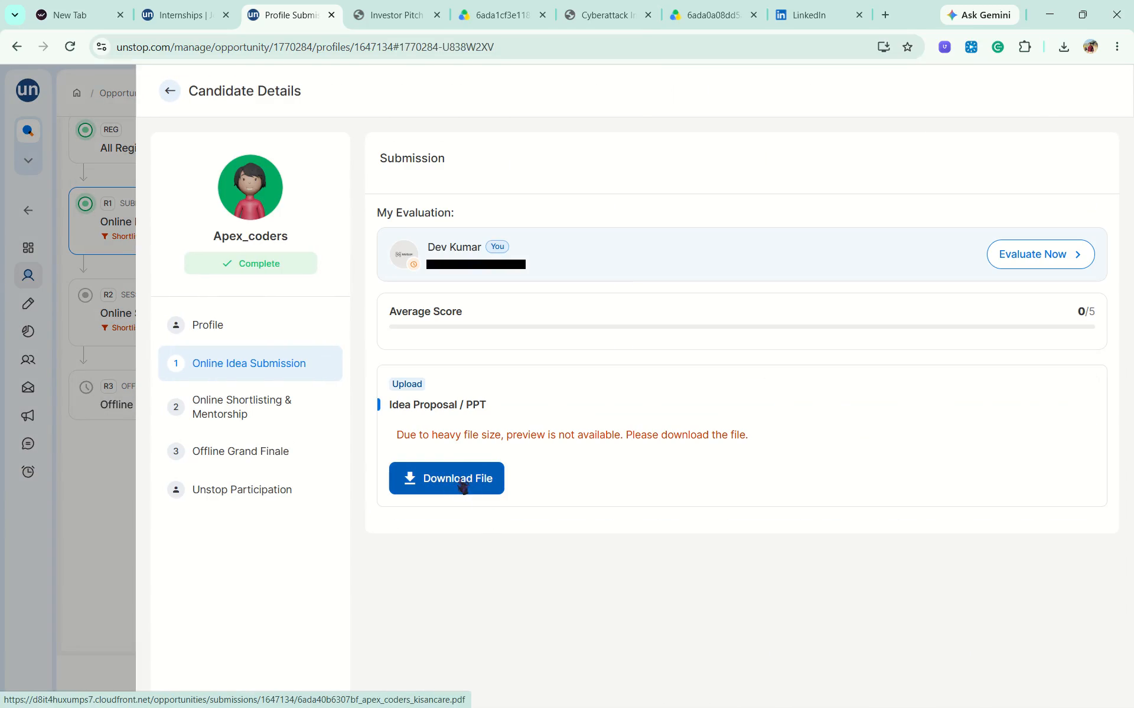
# Close the leftover browser tabs: the Investor Pitch Deck, the Cyberattack file, the two Drive-icon file tabs and LinkedIn.
pyautogui.click(438, 11)
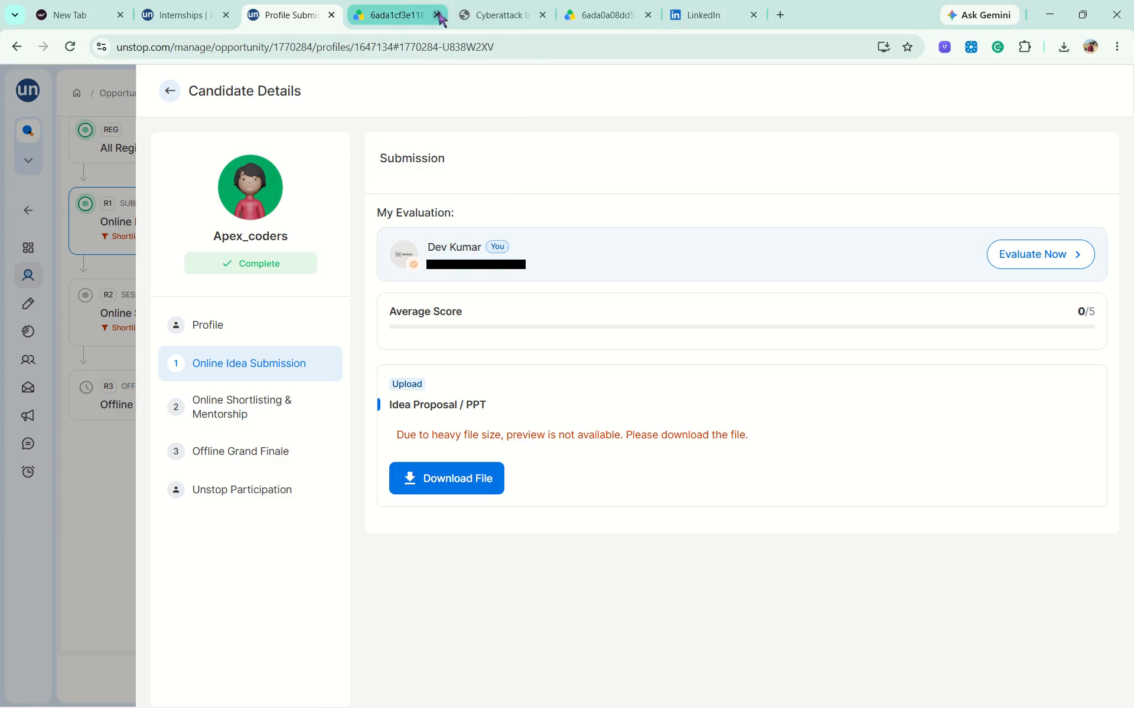
pyautogui.click(438, 11)
pyautogui.click(438, 11)
pyautogui.click(438, 11)
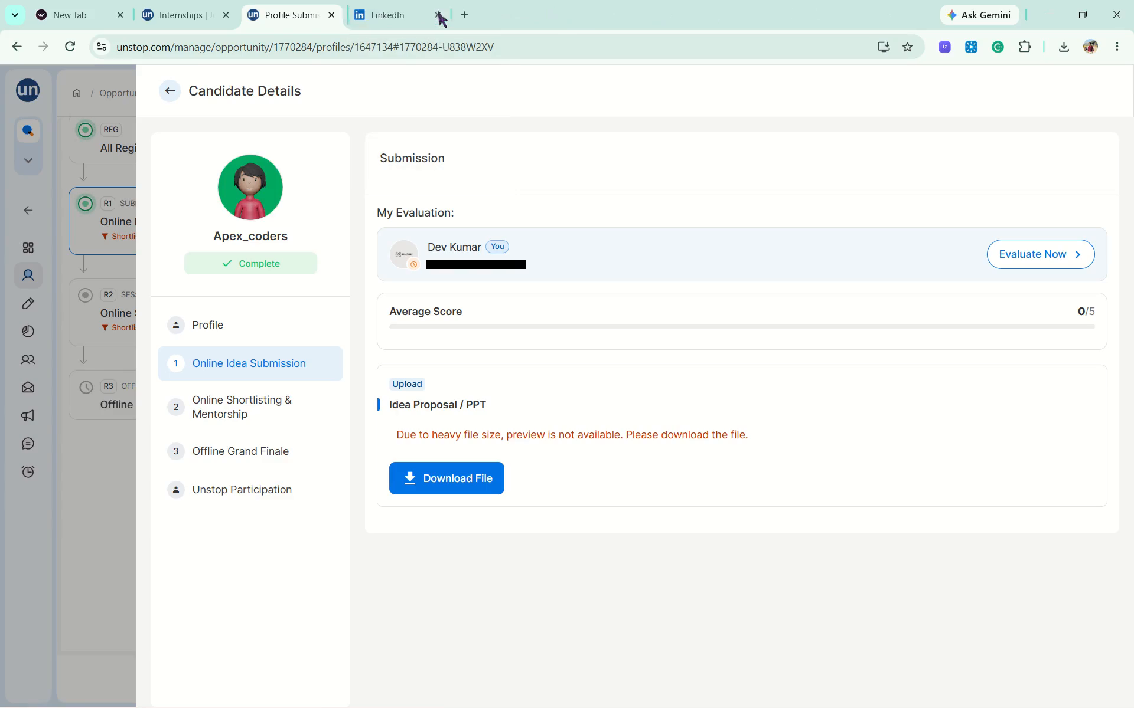
pyautogui.click(438, 11)
# Download Apex_coders' Idea Proposal / PPT file.
pyautogui.click(444, 470)
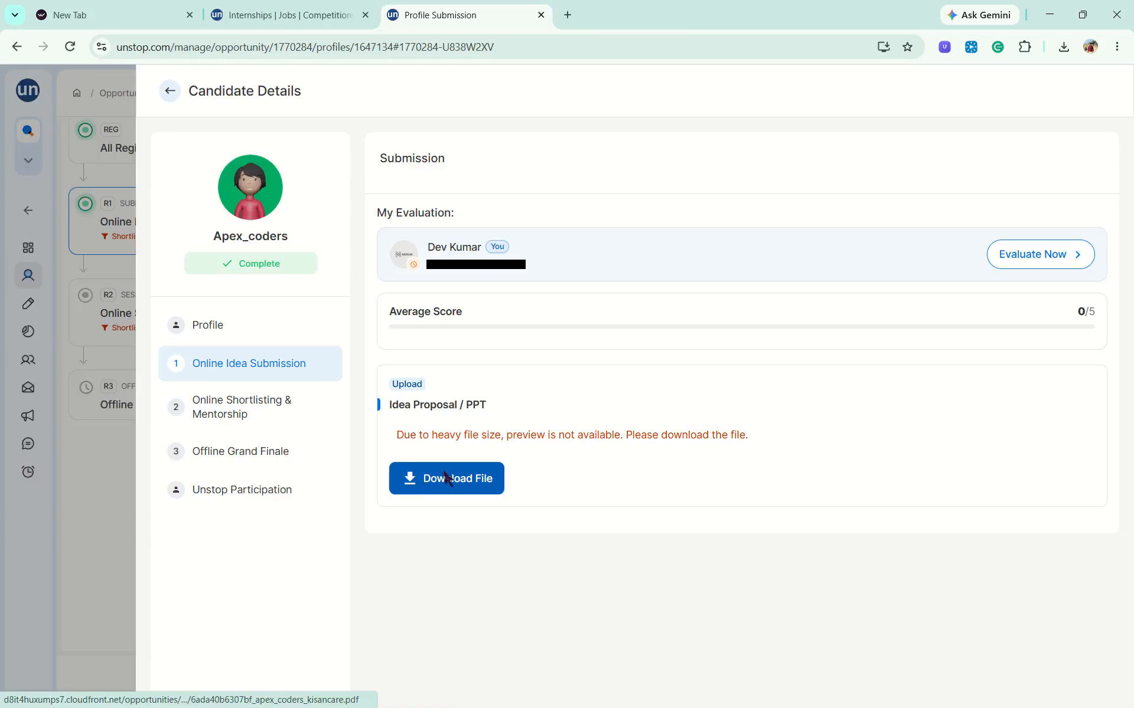
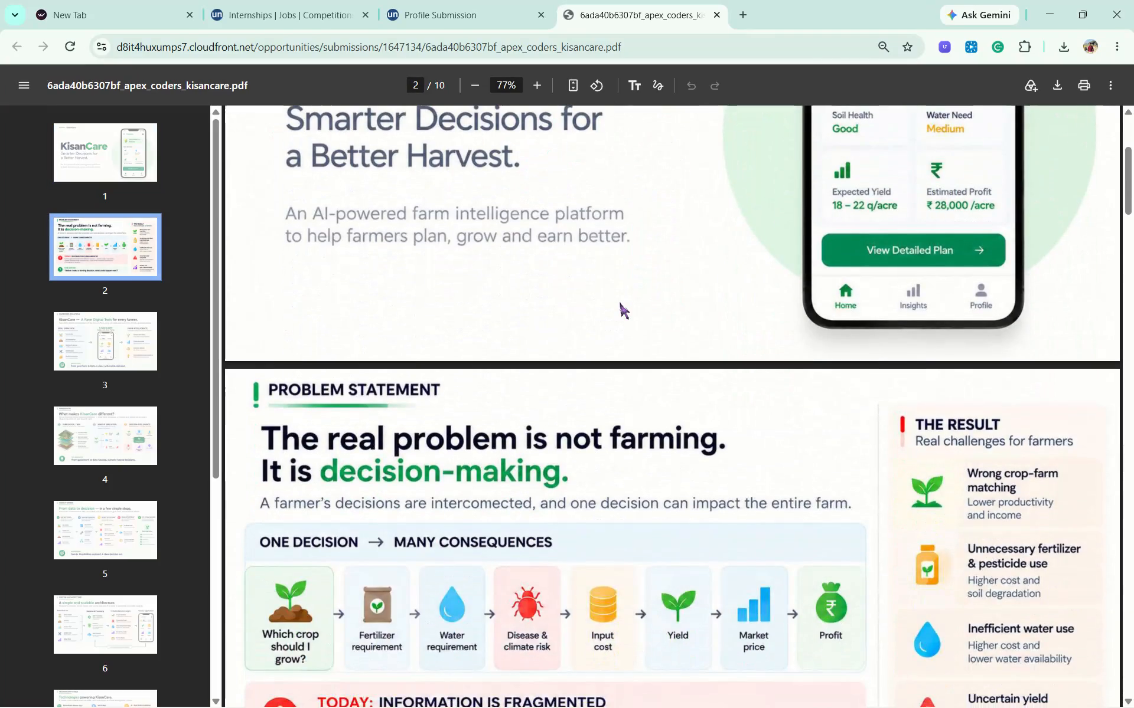
# Read Apex_coders' KisanCare proposal from the problem statement through the proposed solution, innovation, how-it-works and system architecture slides.
pyautogui.scroll(-3, 620, 303)
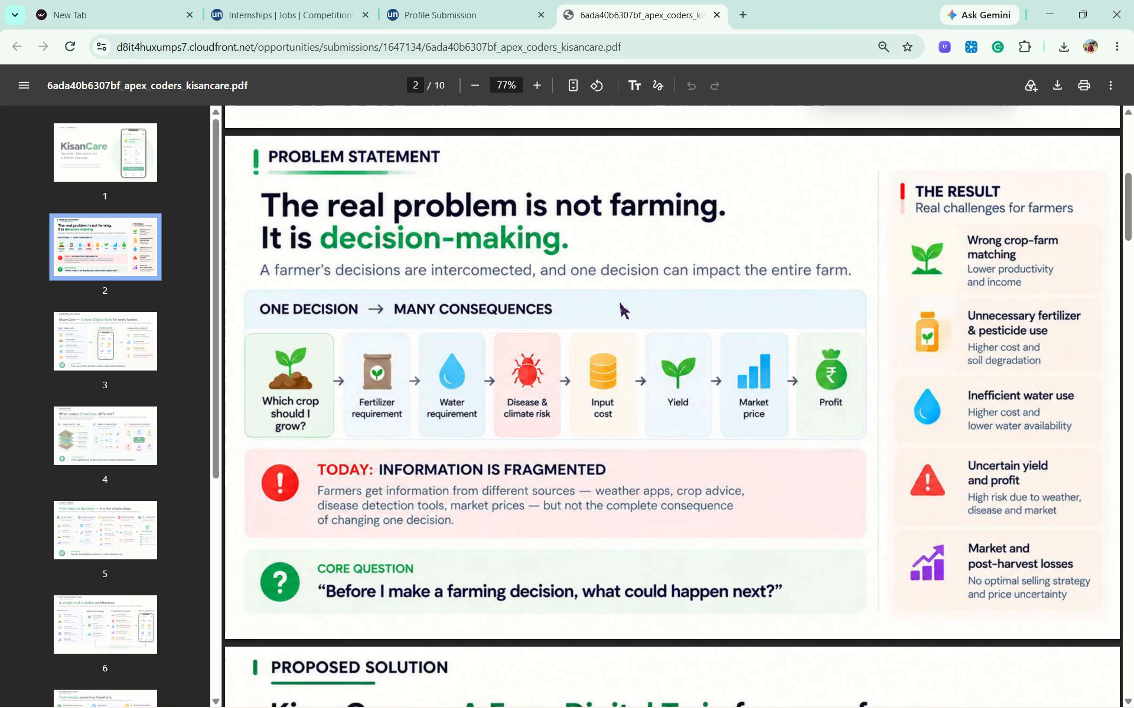
pyautogui.scroll(-2, 620, 303)
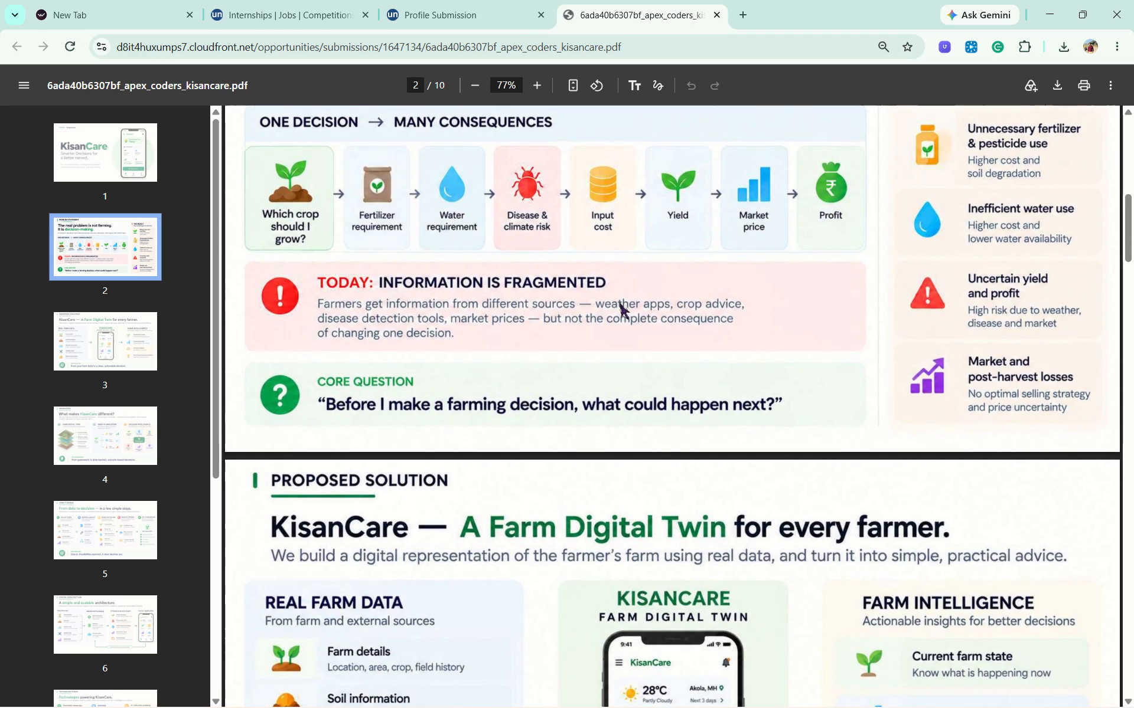
pyautogui.scroll(-5, 620, 303)
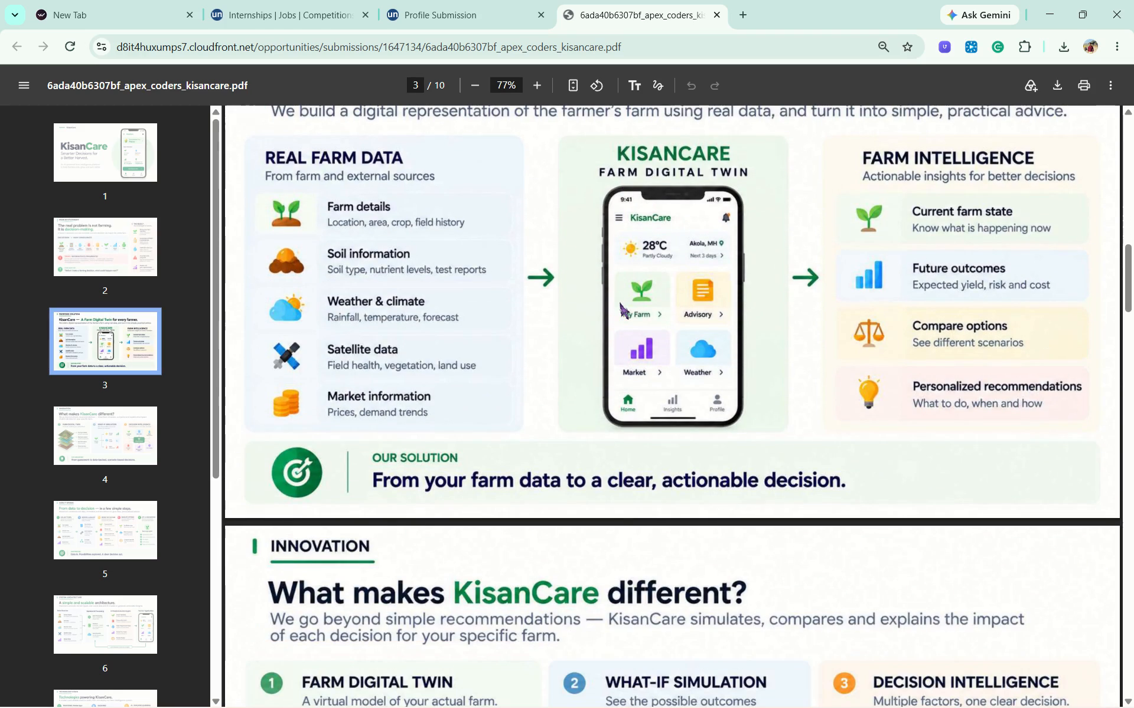
pyautogui.scroll(-6, 620, 303)
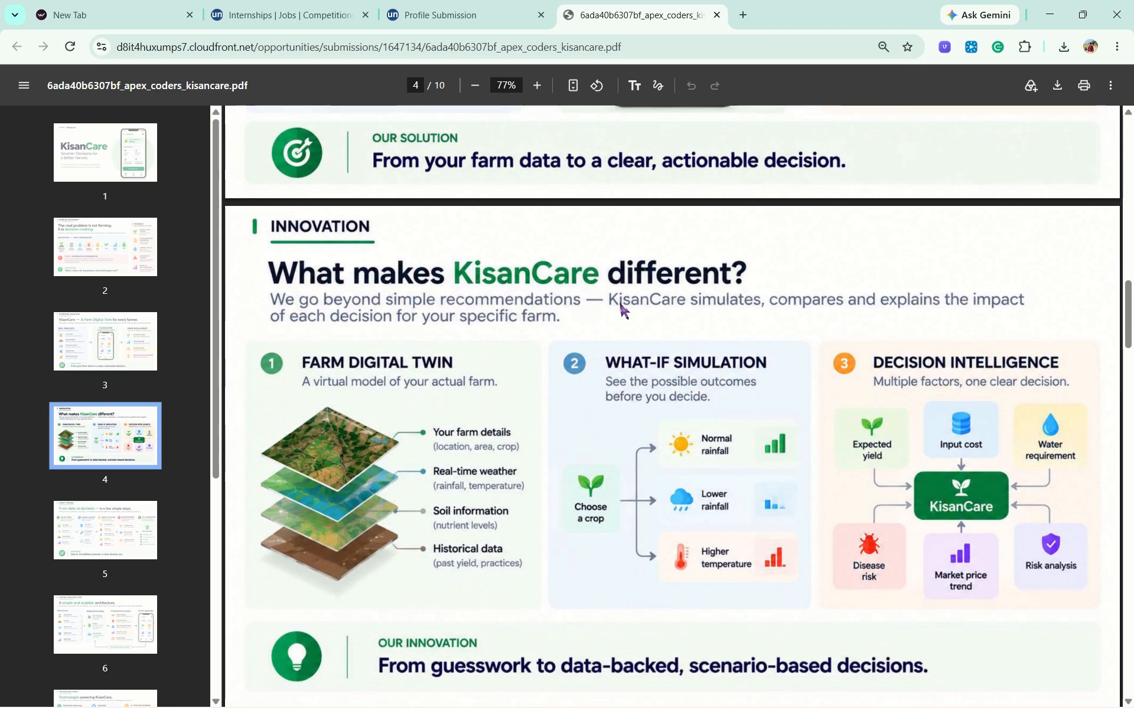
pyautogui.scroll(-3, 620, 303)
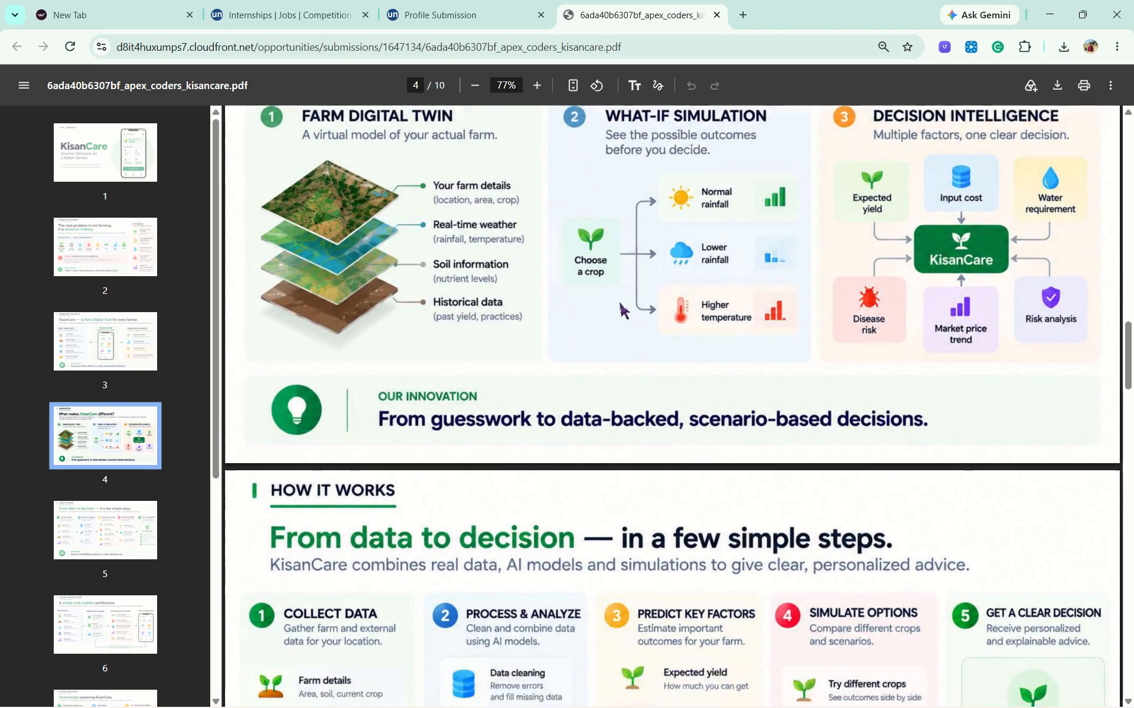
pyautogui.scroll(-6, 620, 303)
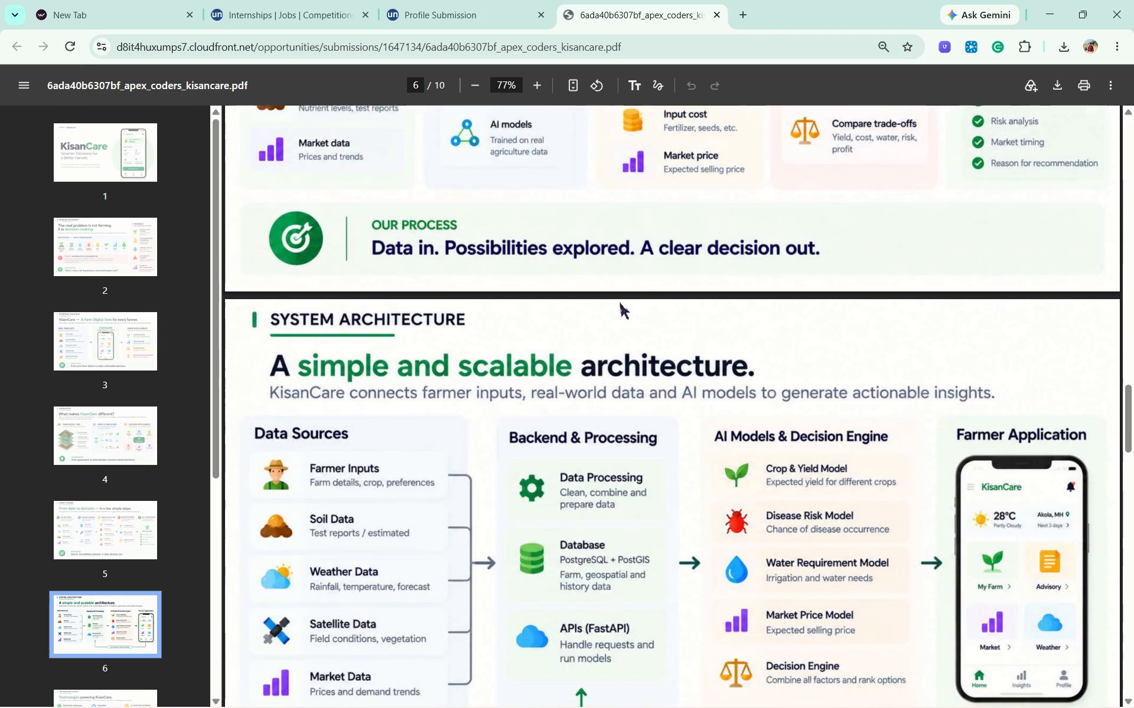
pyautogui.scroll(-4, 620, 303)
# Examine the KisanCare technology stack closely, and read on through the live demo, impact and future roadmap to the closing slide.
pyautogui.scroll(-2, 620, 303)
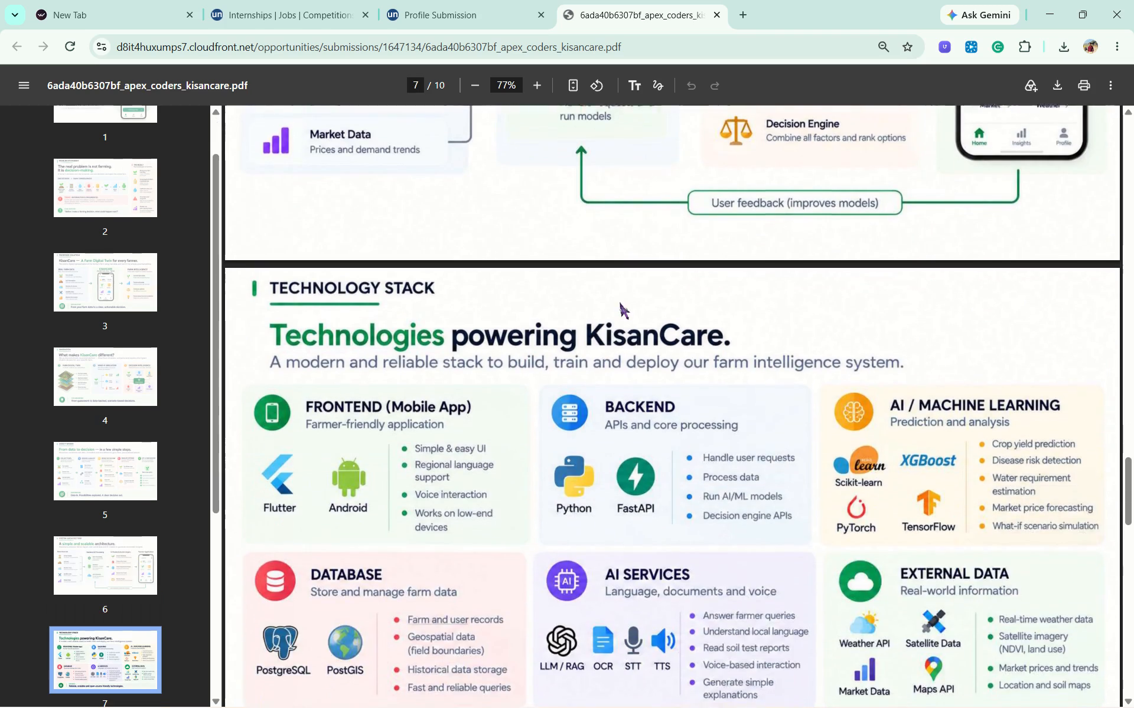
pyautogui.scroll(-1, 620, 303)
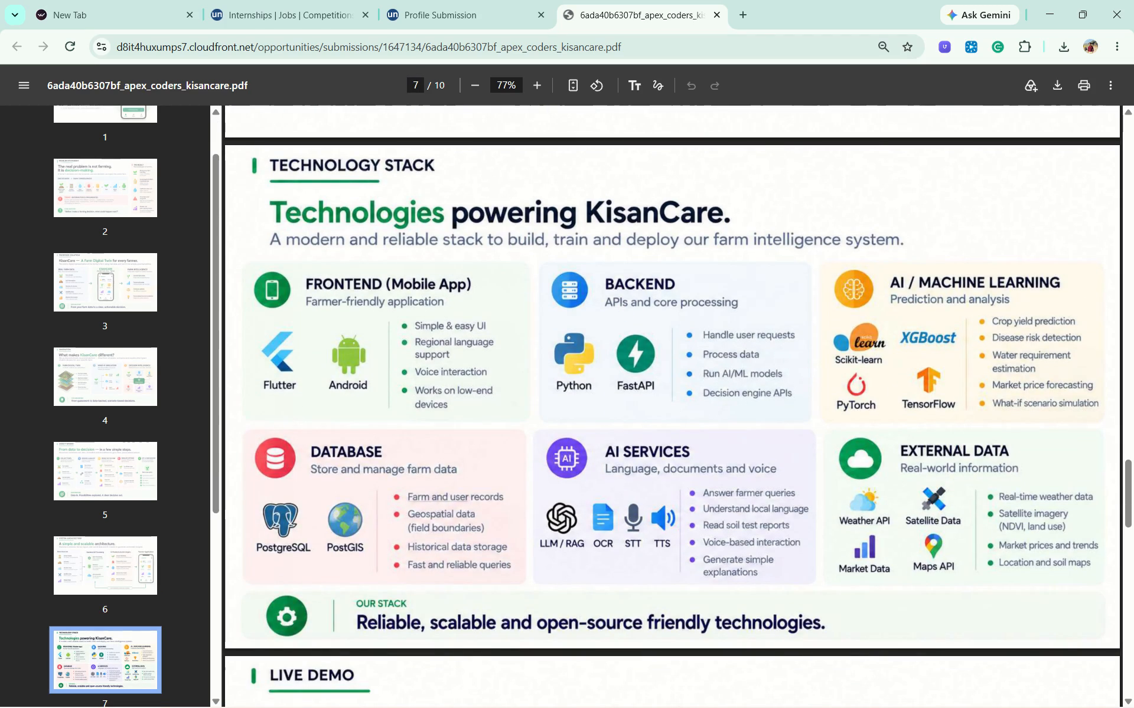
pyautogui.scroll(-2, 768, 398)
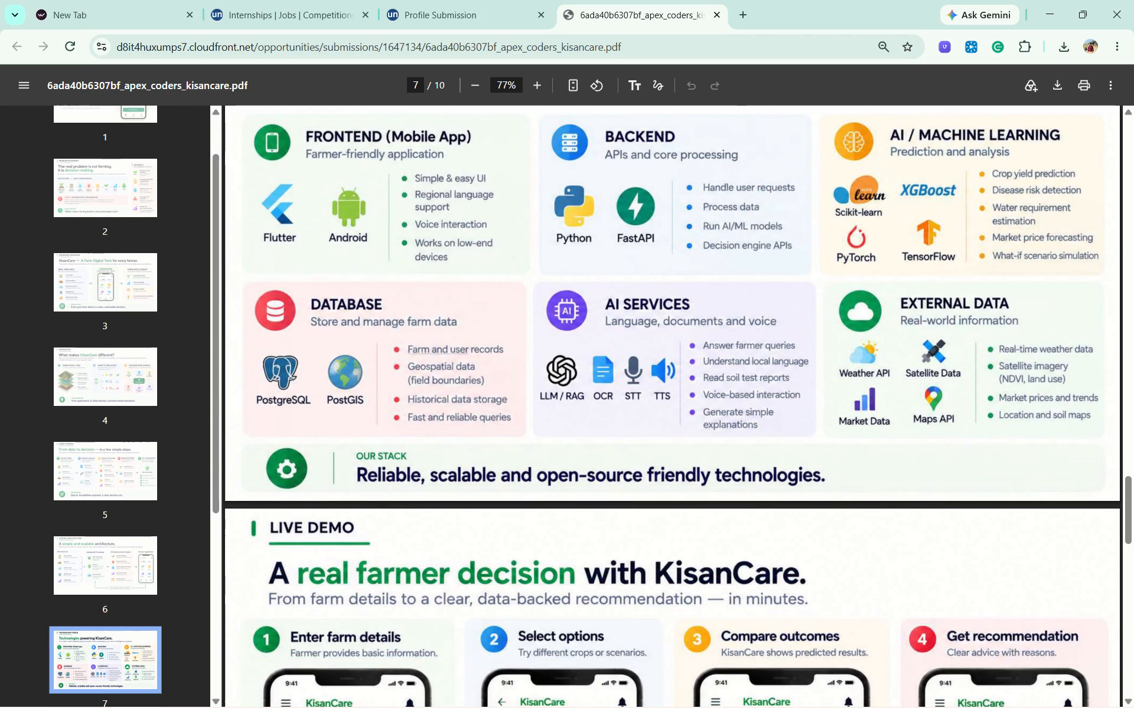
pyautogui.scroll(2, 768, 398)
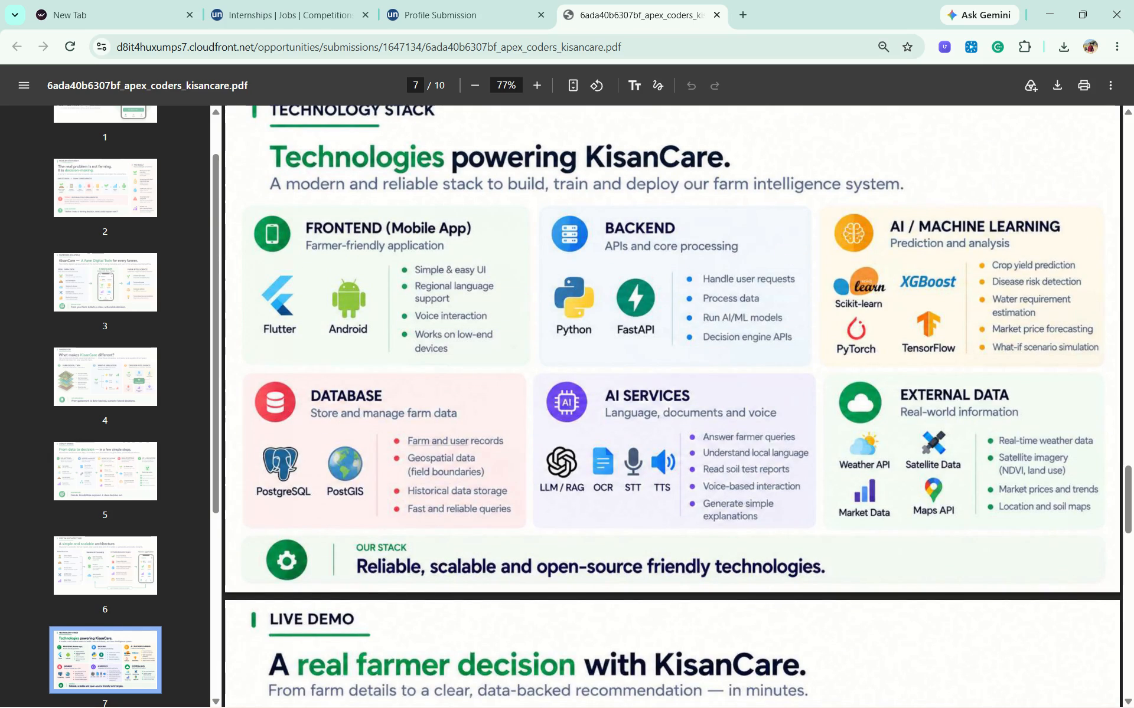
pyautogui.scroll(-2, 757, 323)
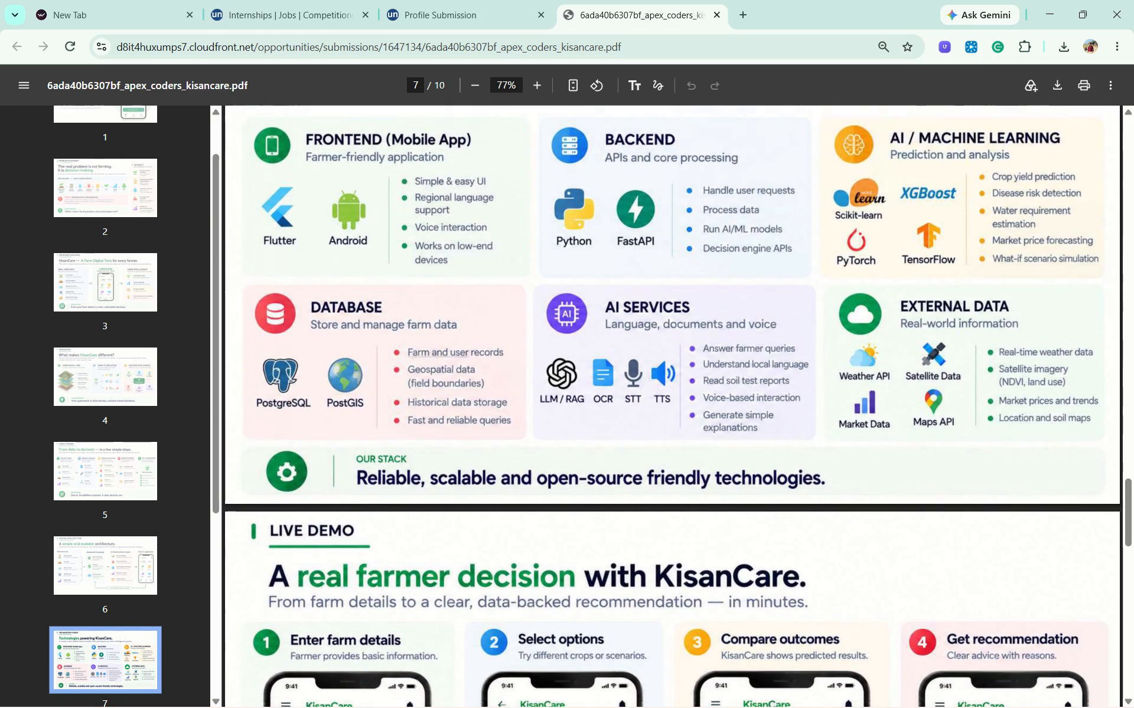
pyautogui.scroll(-2, 757, 323)
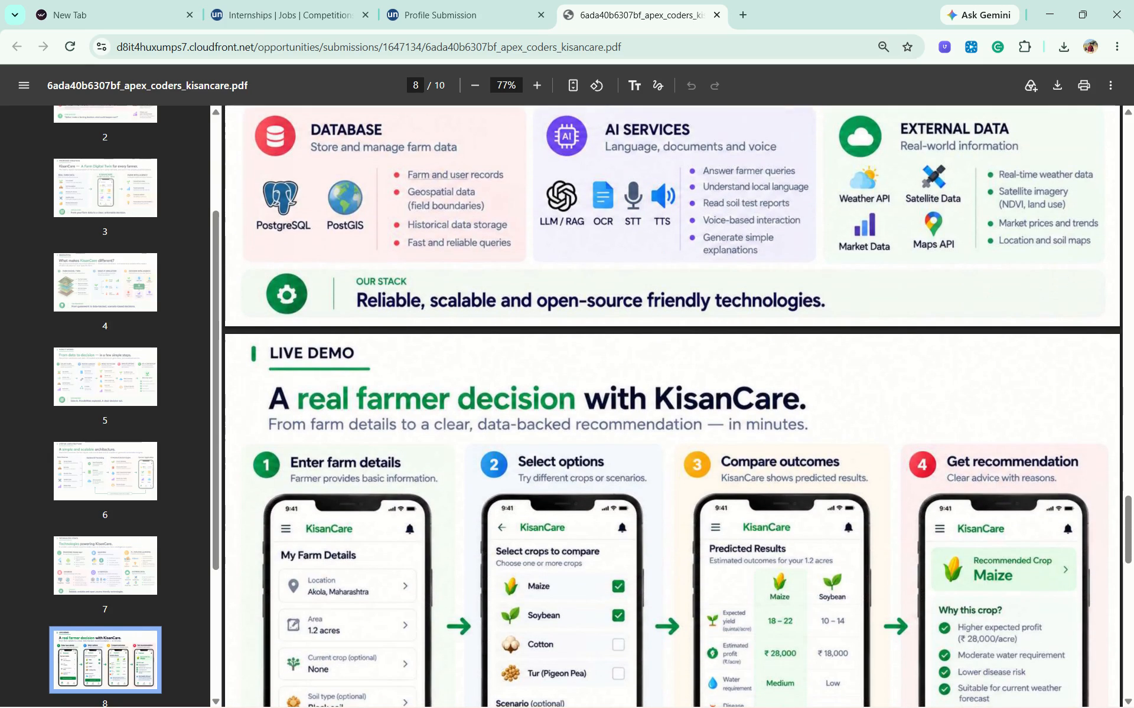
pyautogui.scroll(-4, 757, 323)
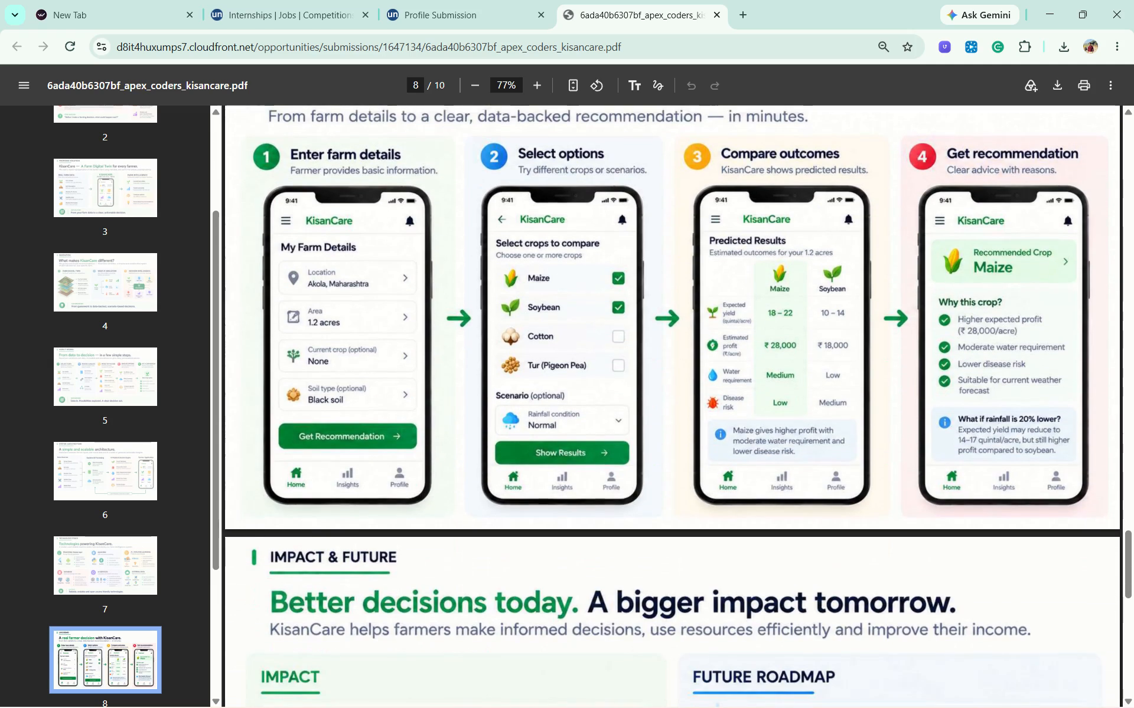
pyautogui.scroll(-6, 757, 323)
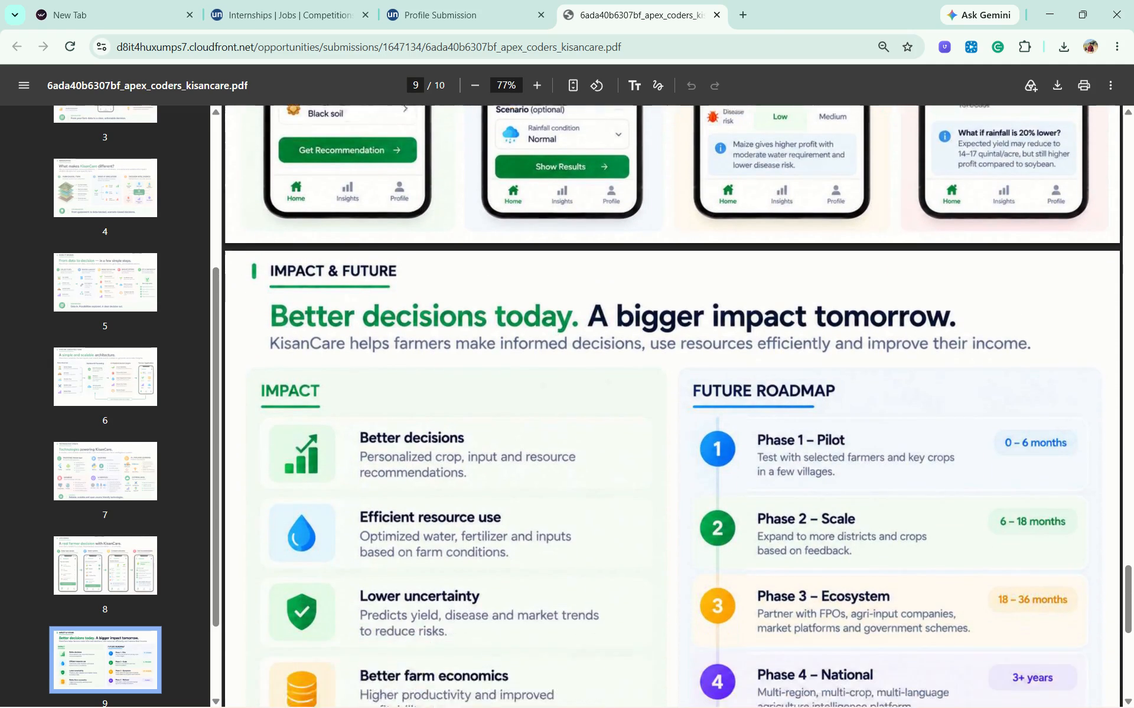
pyautogui.scroll(-1, 757, 323)
pyautogui.scroll(-2, 611, 341)
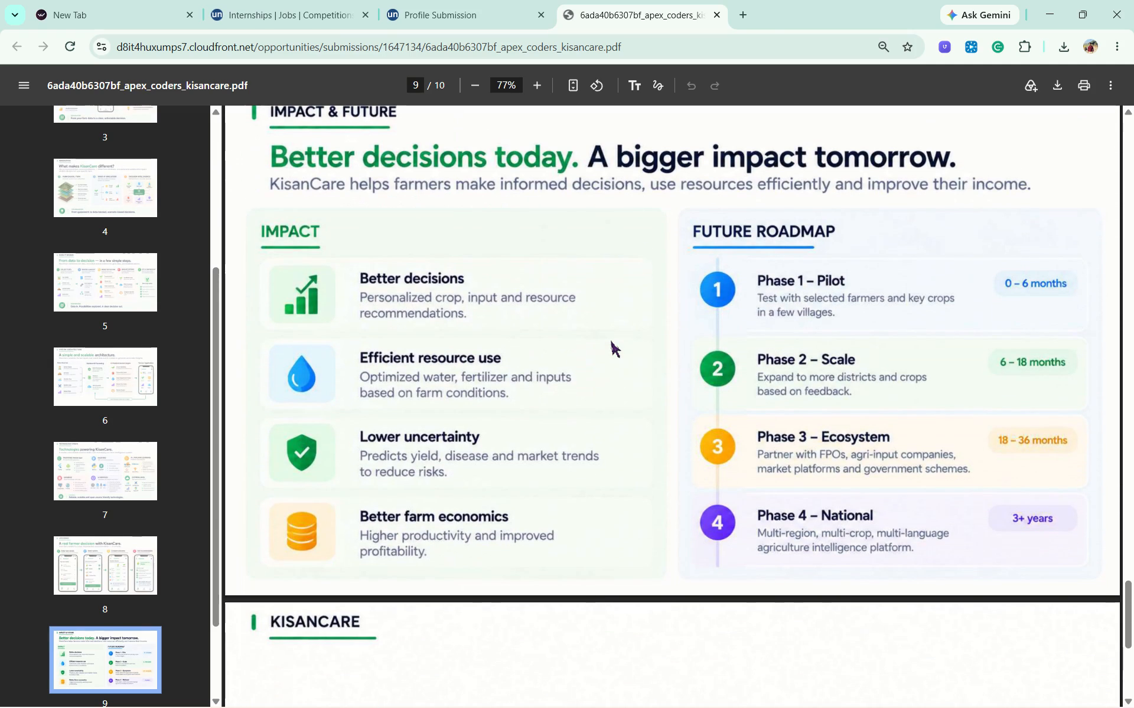
pyautogui.scroll(-5, 611, 341)
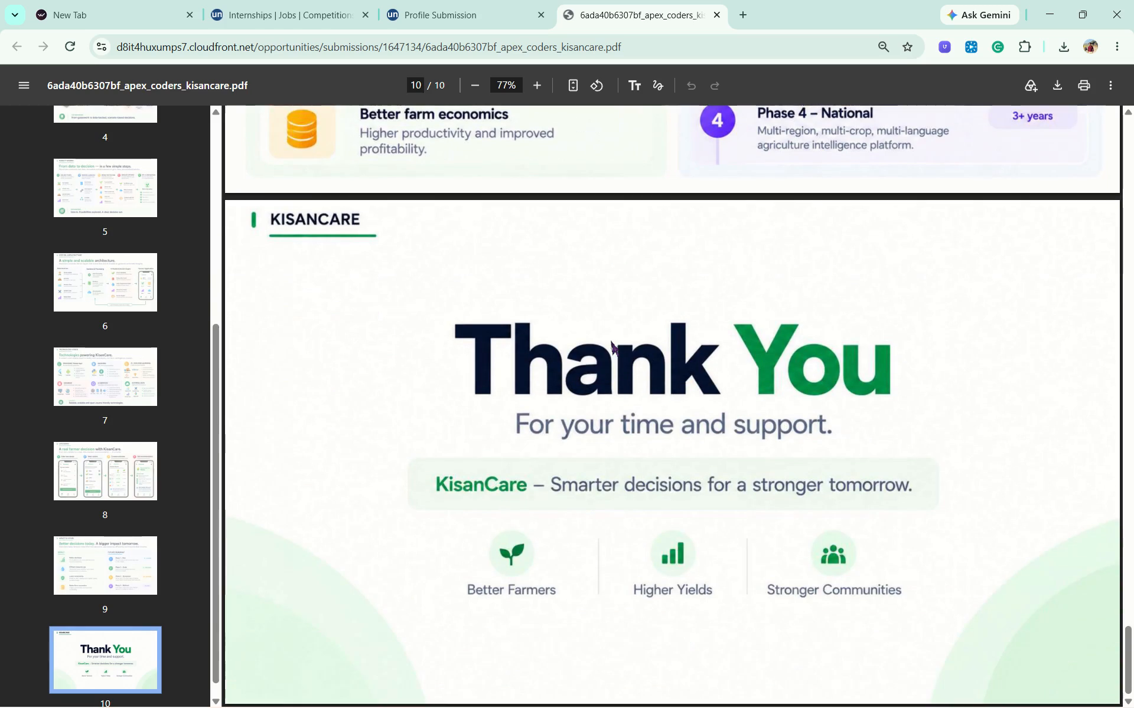
pyautogui.scroll(-1, 611, 341)
# Skim back through the KisanCare deck from the closing slide to the innovation slide to recheck the idea.
pyautogui.scroll(12, 611, 341)
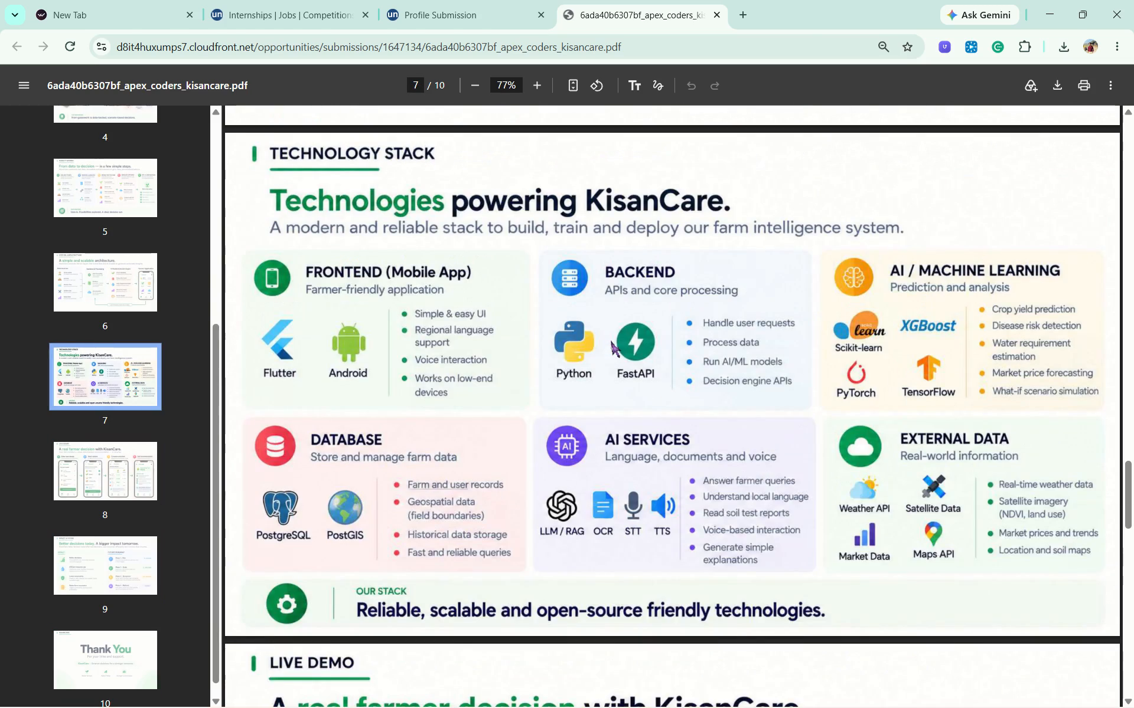
pyautogui.scroll(12, 611, 341)
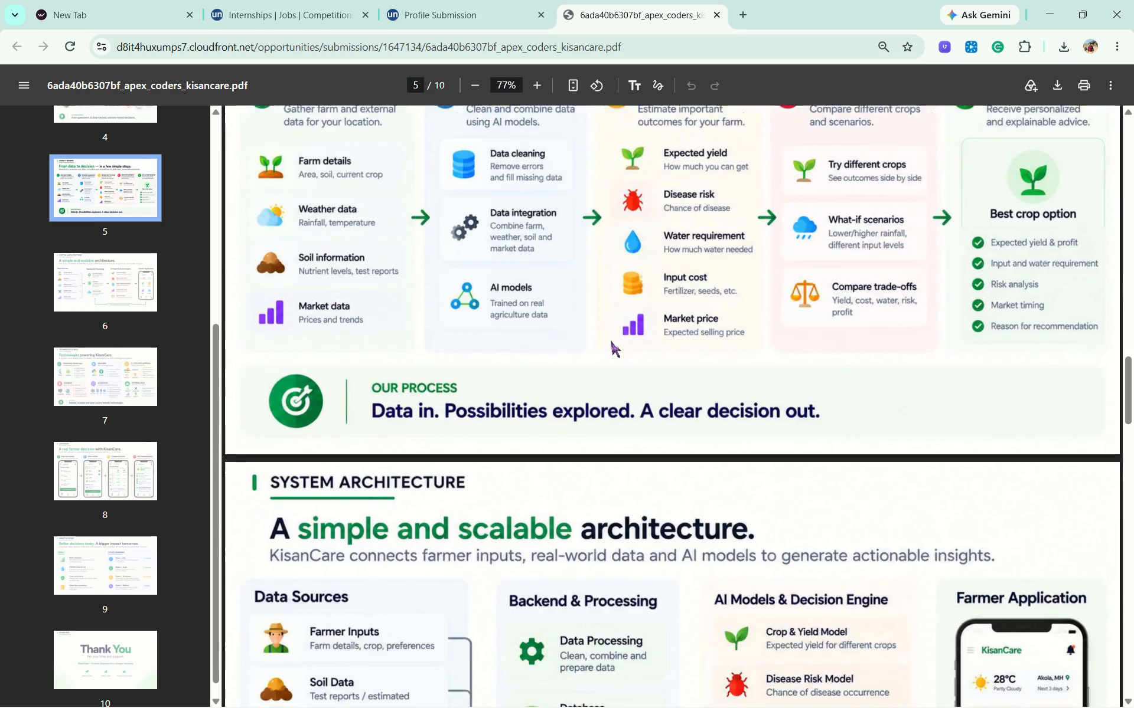
pyautogui.scroll(10, 611, 341)
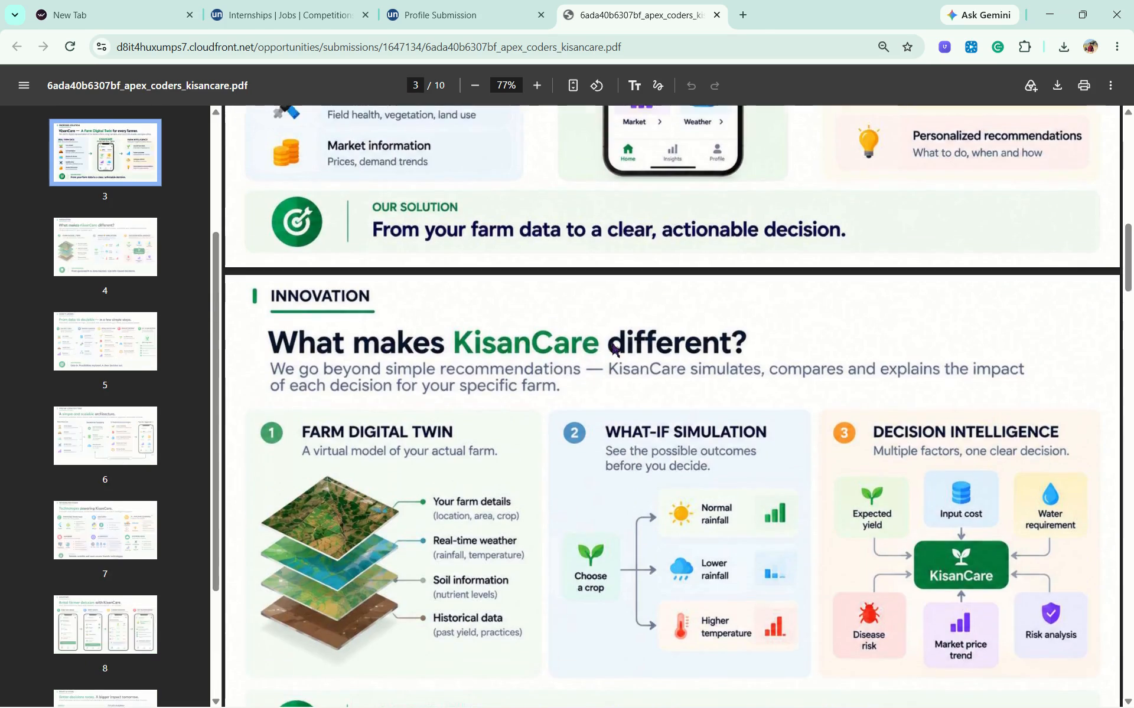
# Return to the KisanCare cover slide and review the team leader and member profiles in Apex_coders' candidate details.
pyautogui.scroll(9, 611, 341)
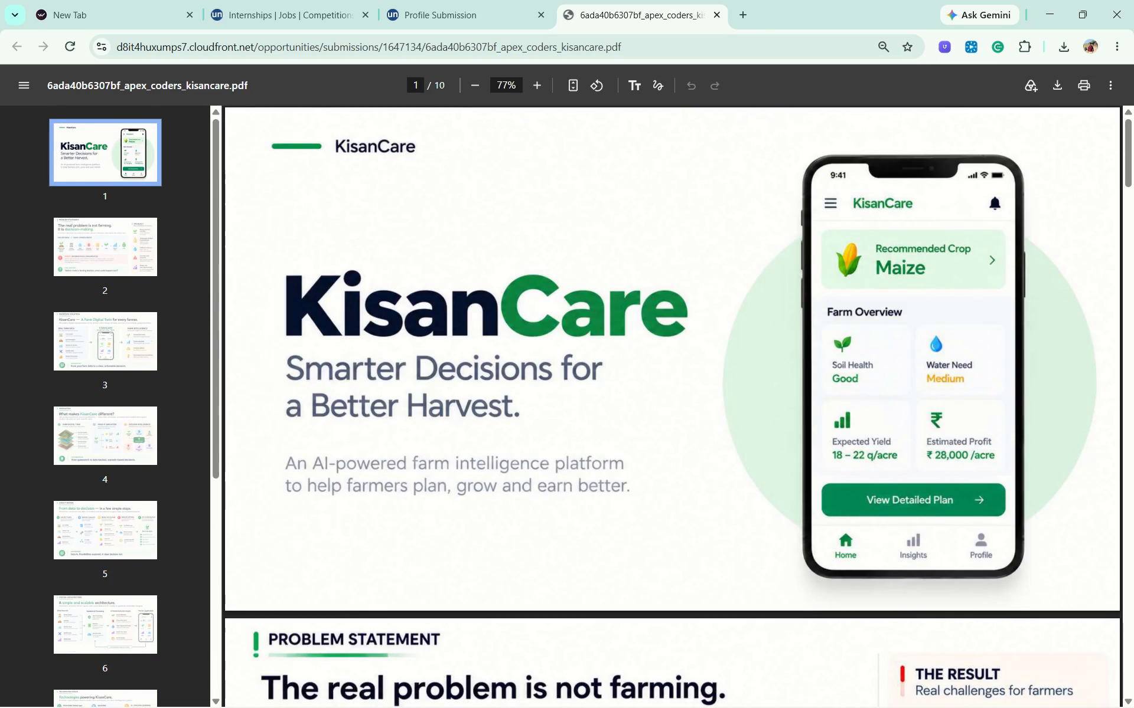
pyautogui.click(501, 4)
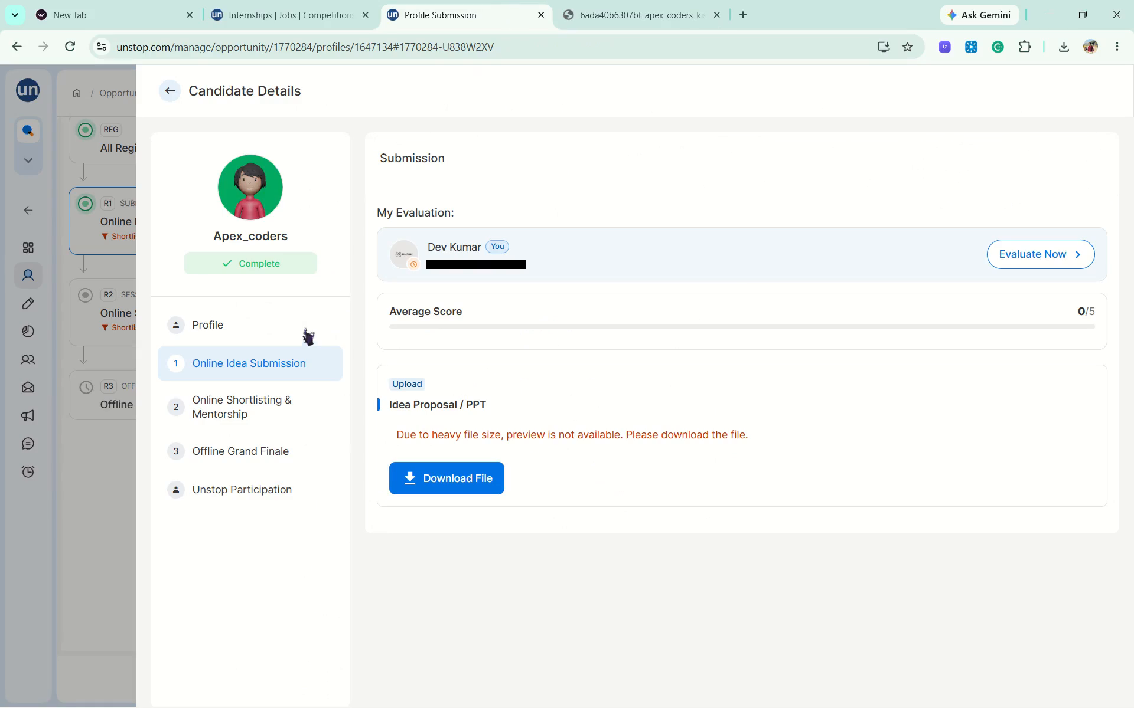
pyautogui.click(293, 329)
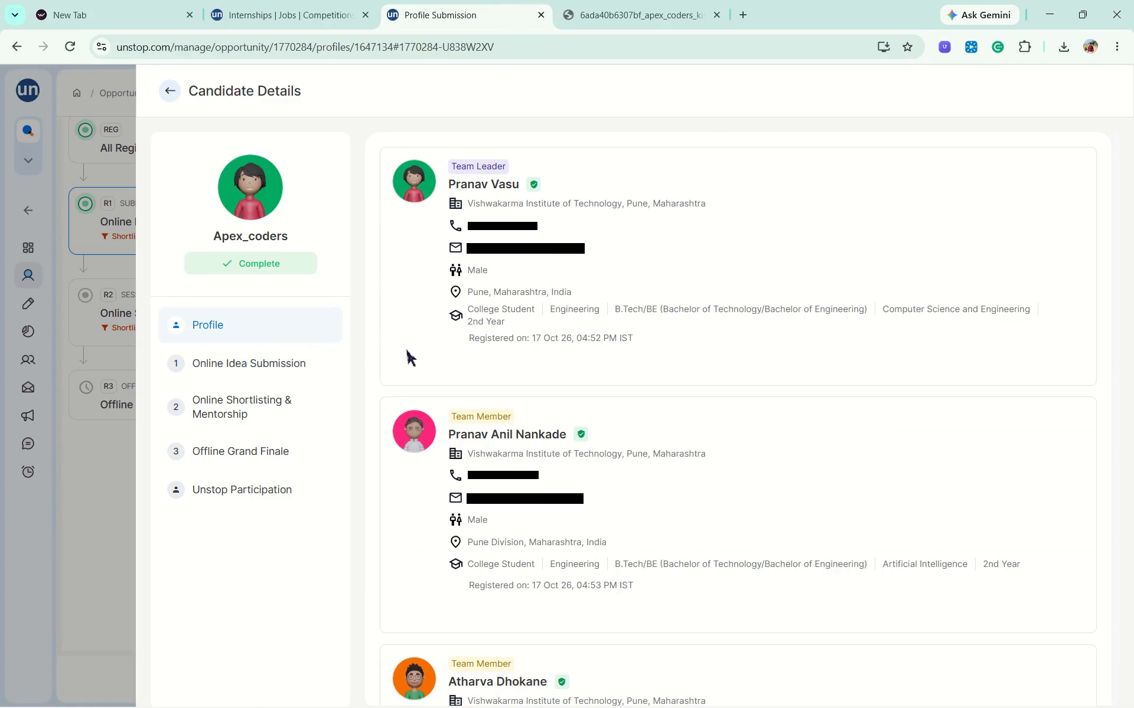
pyautogui.scroll(2, 579, 419)
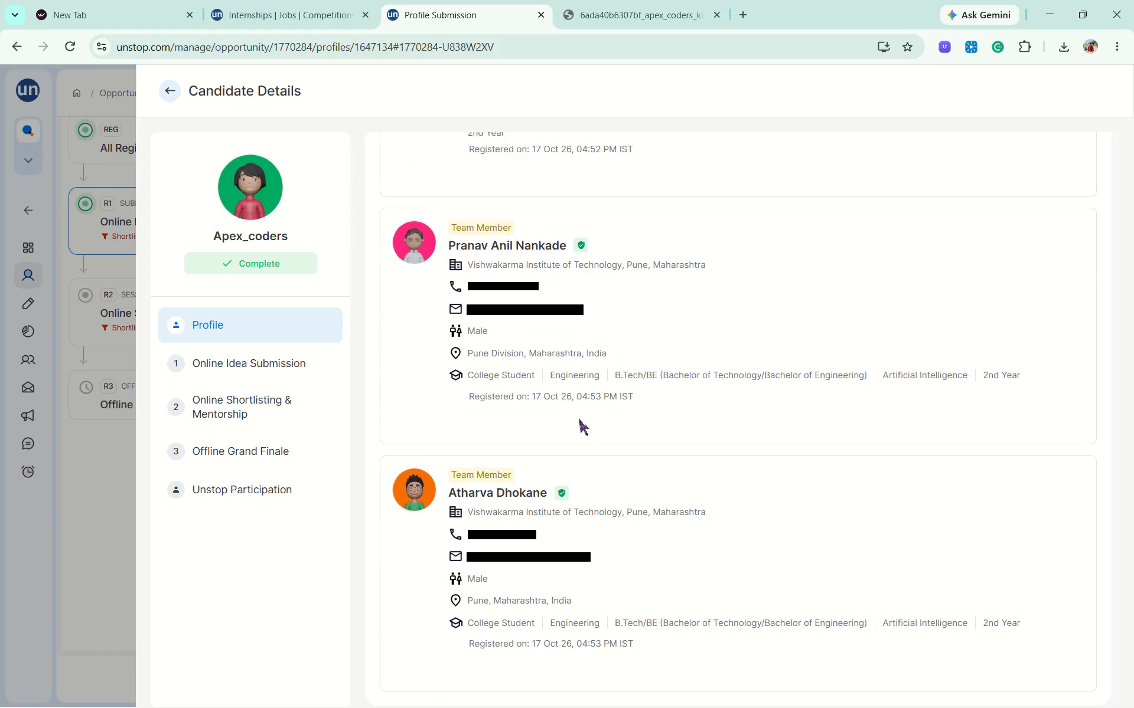
pyautogui.scroll(1, 579, 419)
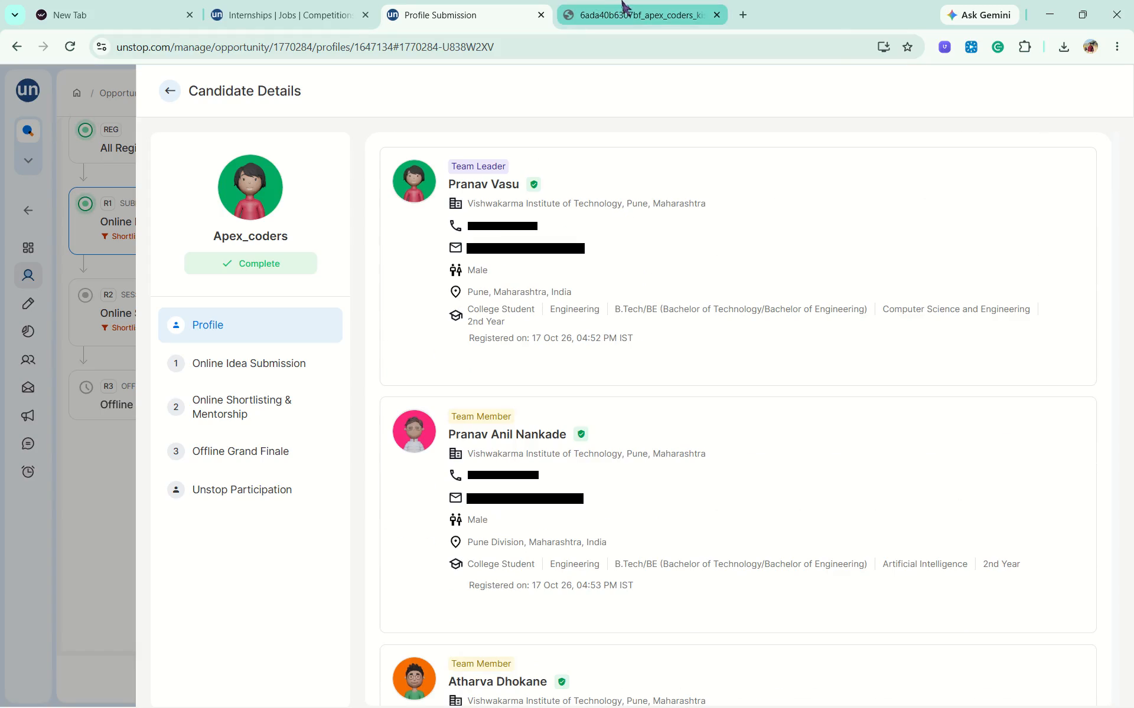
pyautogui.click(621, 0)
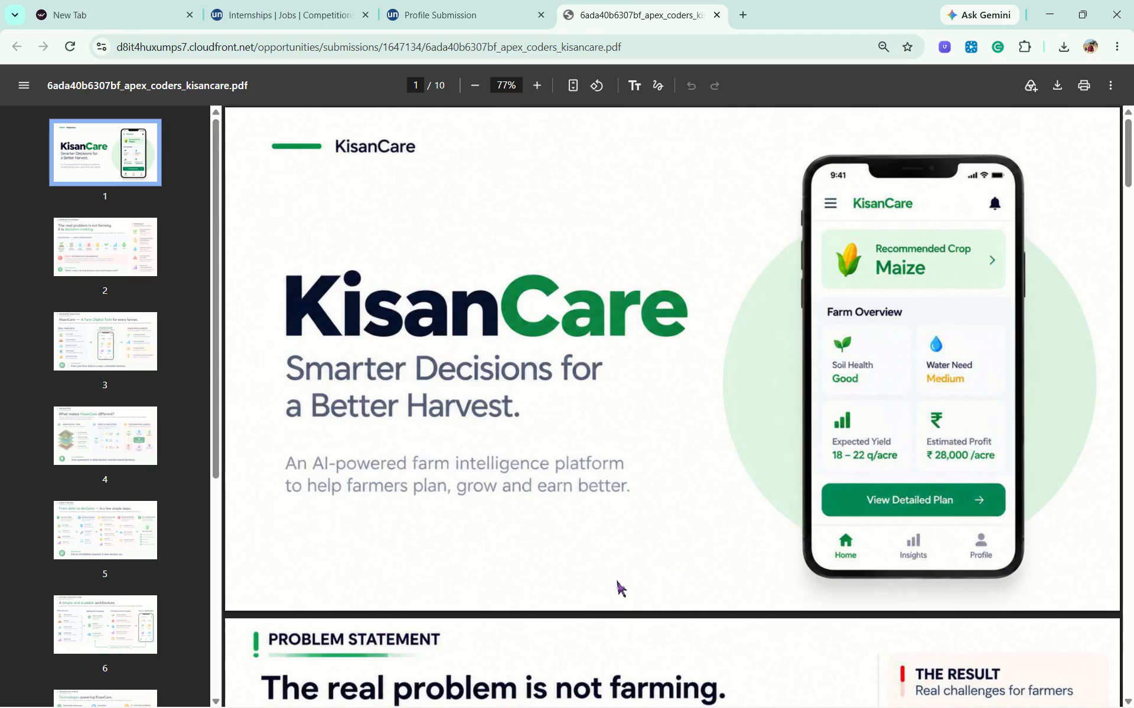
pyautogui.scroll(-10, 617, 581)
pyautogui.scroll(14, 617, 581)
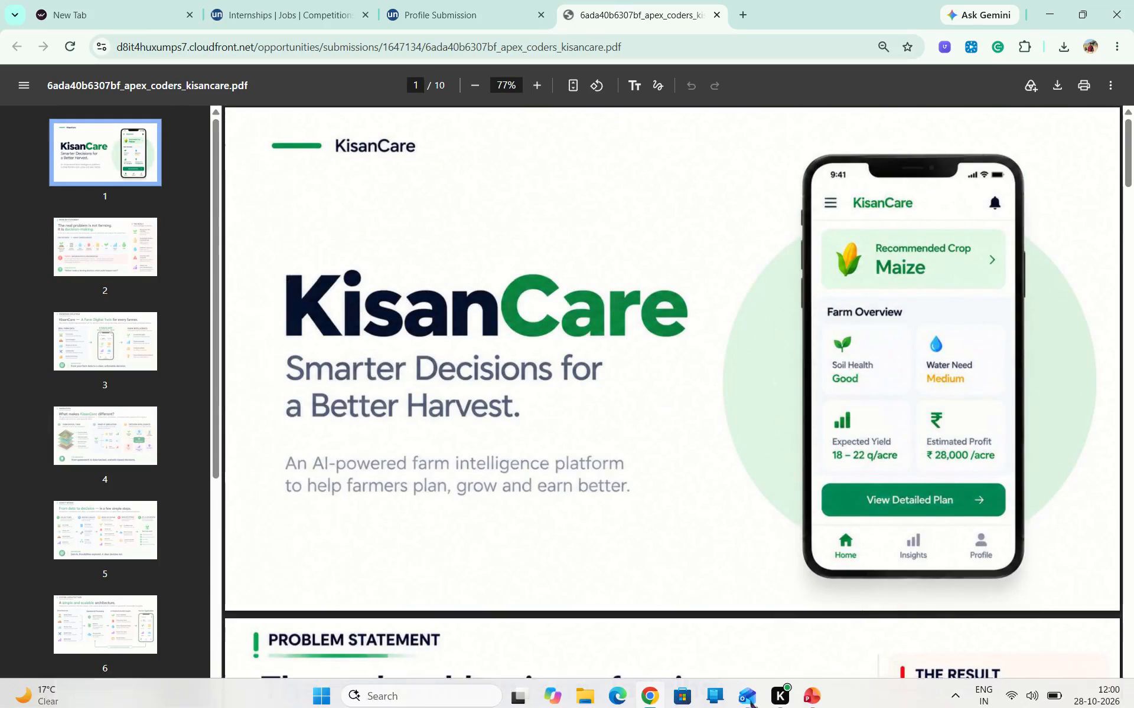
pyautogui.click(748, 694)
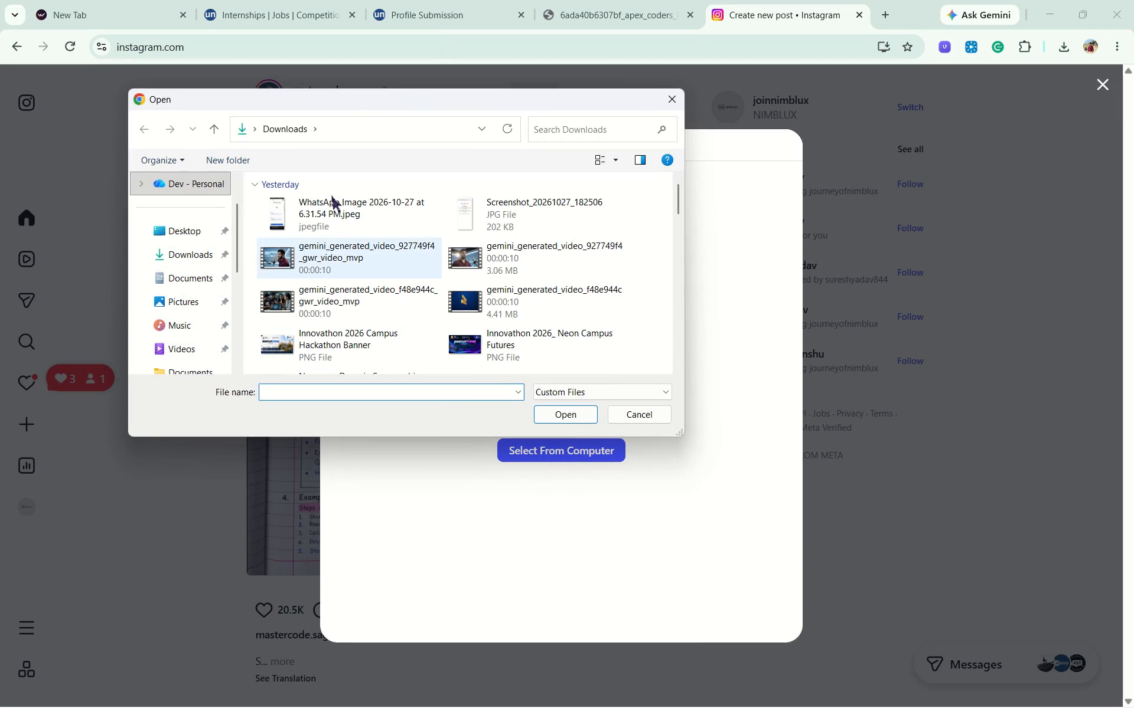
pyautogui.doubleClick(343, 331)
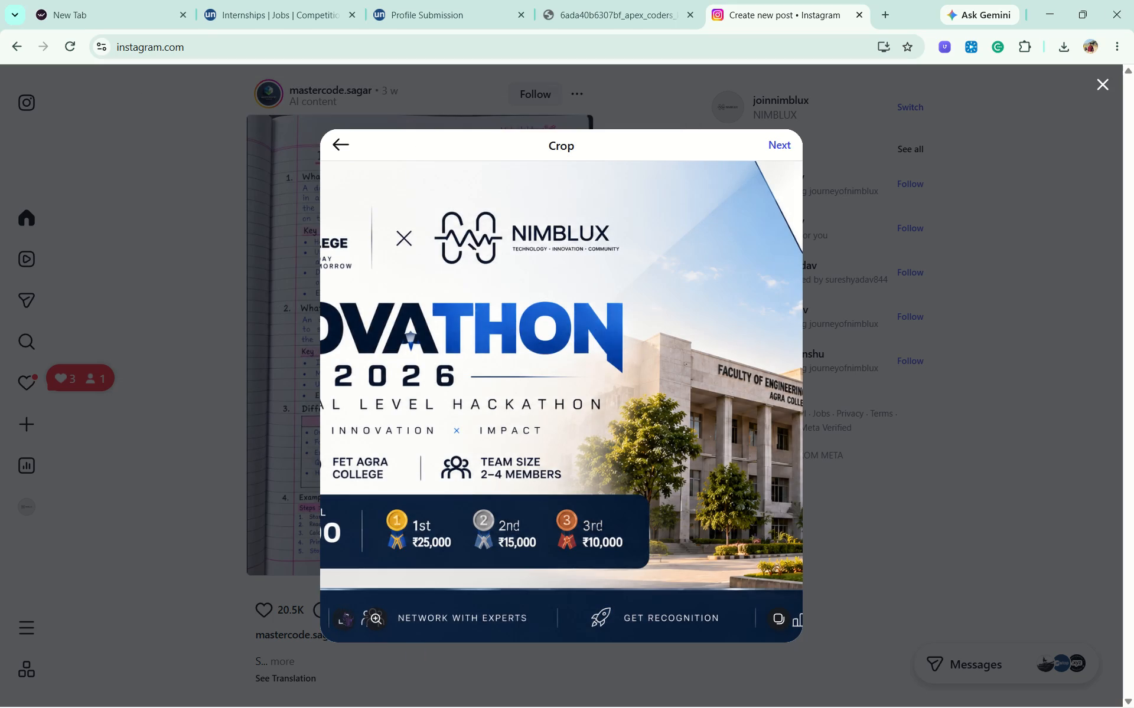
# Set the banner's crop to its original aspect ratio, keep the Original filter and continue to the post details.
pyautogui.click(338, 618)
pyautogui.click(398, 456)
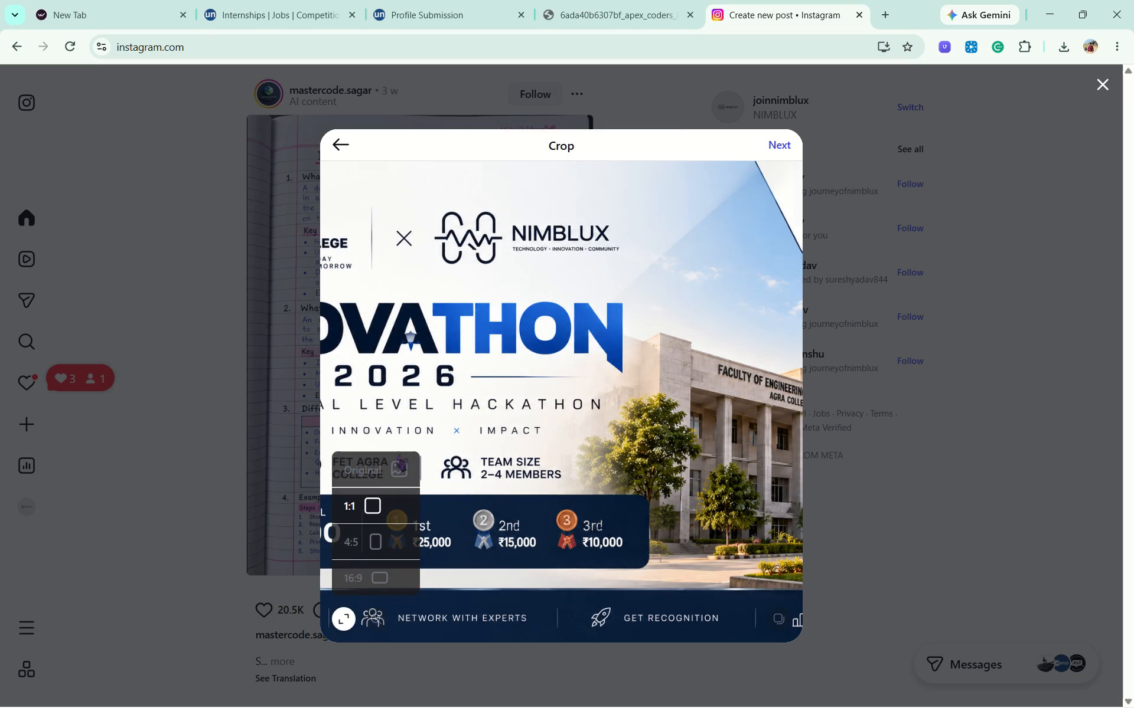
pyautogui.click(778, 147)
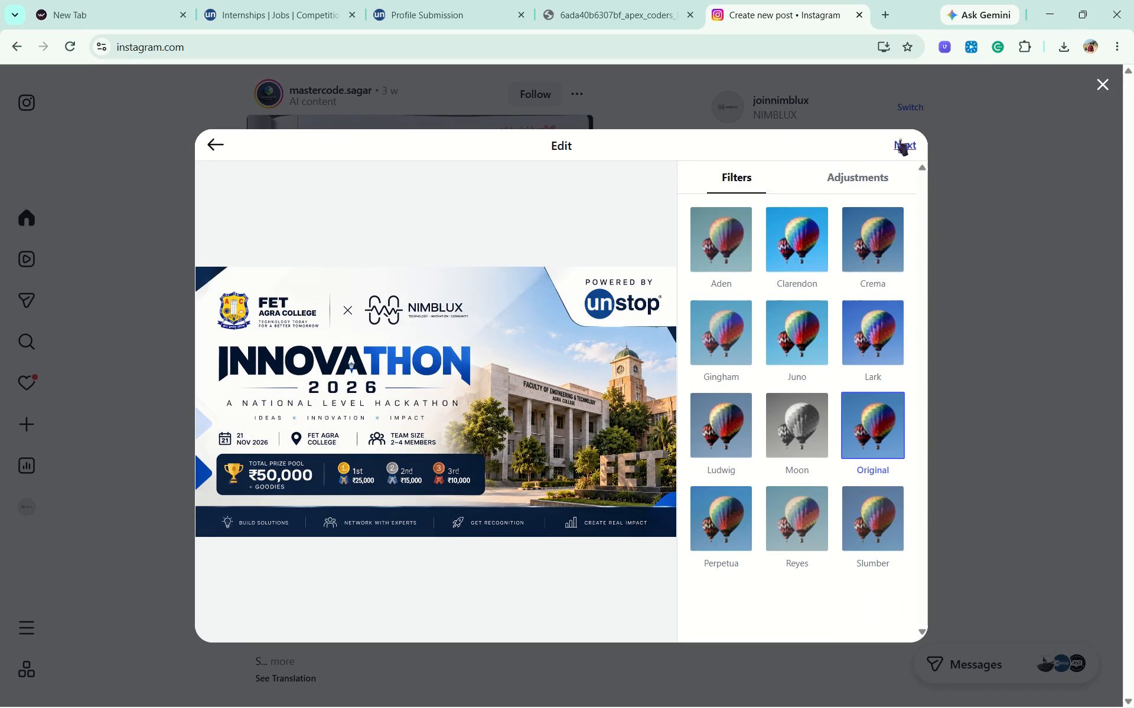
pyautogui.click(900, 140)
# Begin the post caption with "We are Organized a National Level Hackathon".
pyautogui.click(758, 258)
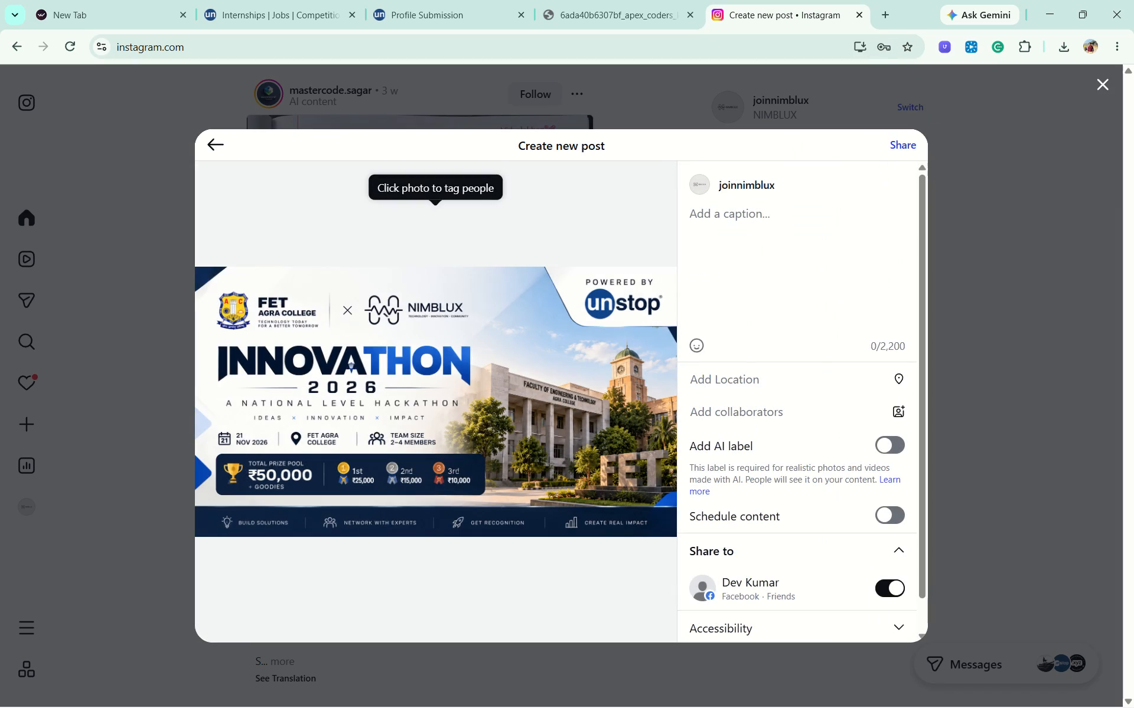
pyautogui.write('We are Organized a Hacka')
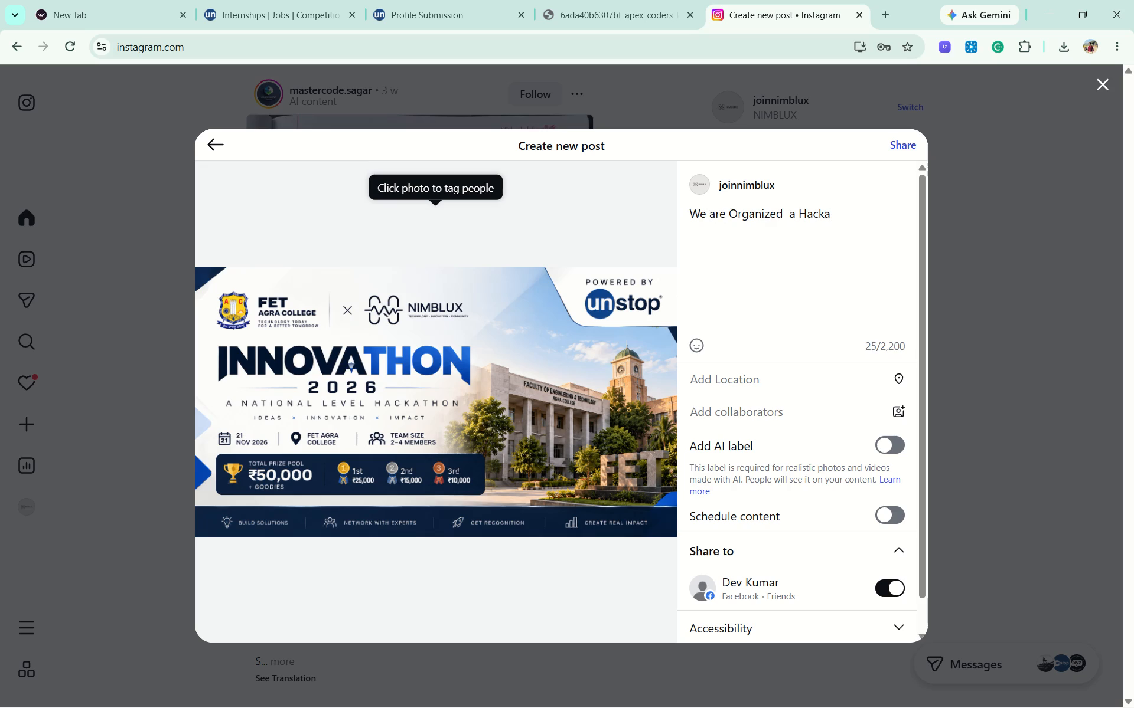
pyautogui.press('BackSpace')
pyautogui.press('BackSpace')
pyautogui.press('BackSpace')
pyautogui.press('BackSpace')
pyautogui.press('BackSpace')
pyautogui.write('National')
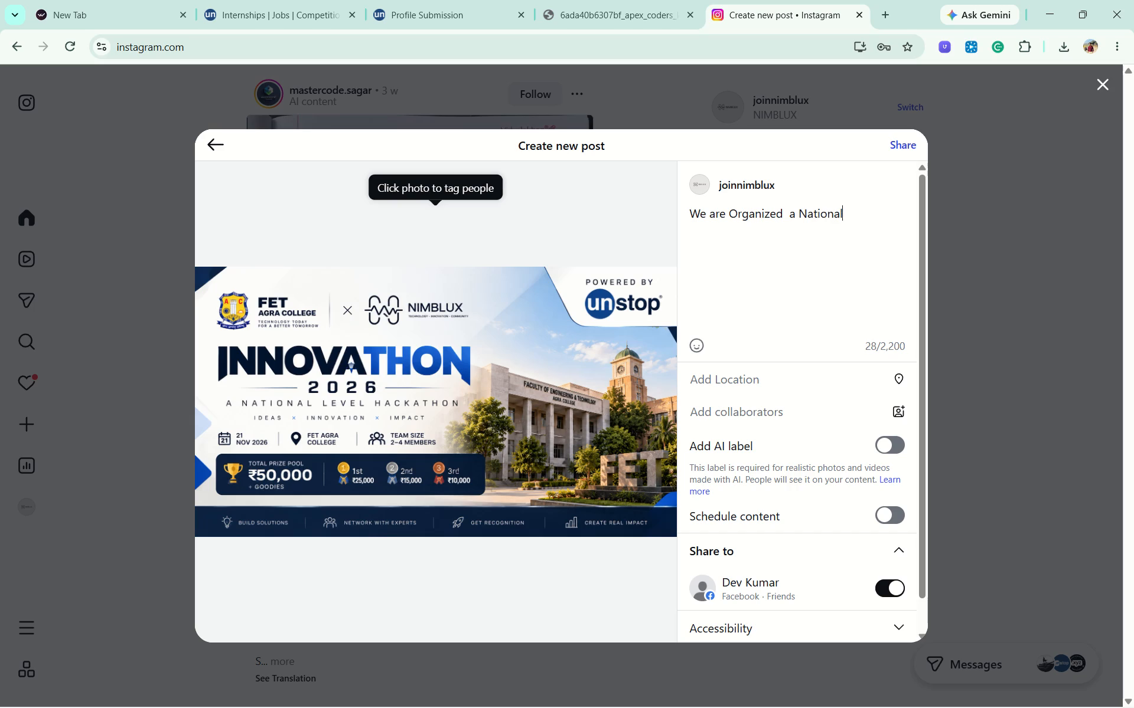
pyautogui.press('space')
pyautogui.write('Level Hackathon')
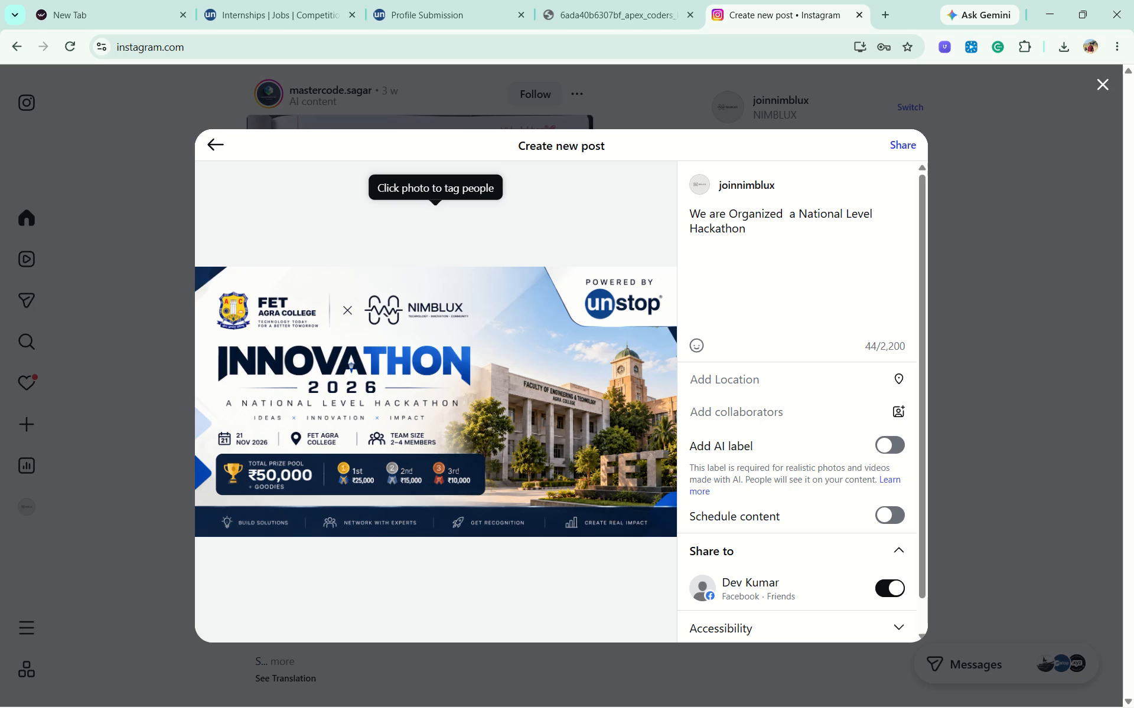
# Append "| Prize Pool -" to the caption after "Hackathon".
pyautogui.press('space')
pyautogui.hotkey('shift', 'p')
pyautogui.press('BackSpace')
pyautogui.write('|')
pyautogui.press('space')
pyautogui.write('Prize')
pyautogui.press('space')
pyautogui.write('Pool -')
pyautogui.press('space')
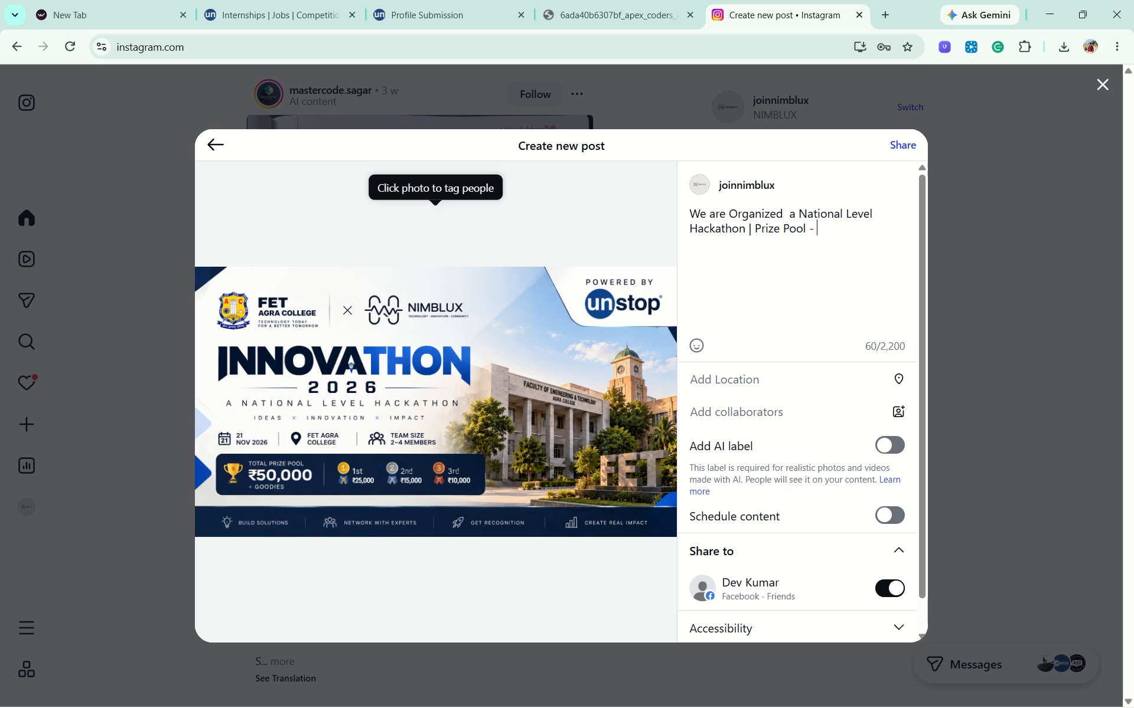
# Search the web in a new tab for "50000 inr" and scan the results for a rupee-formatted amount.
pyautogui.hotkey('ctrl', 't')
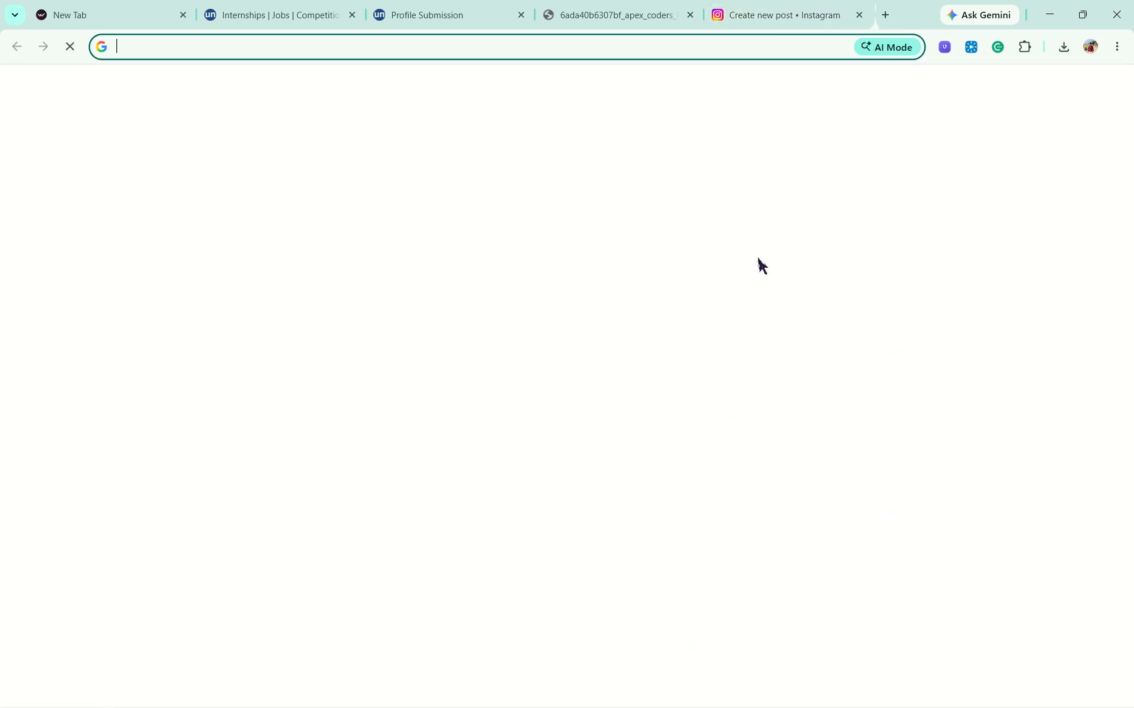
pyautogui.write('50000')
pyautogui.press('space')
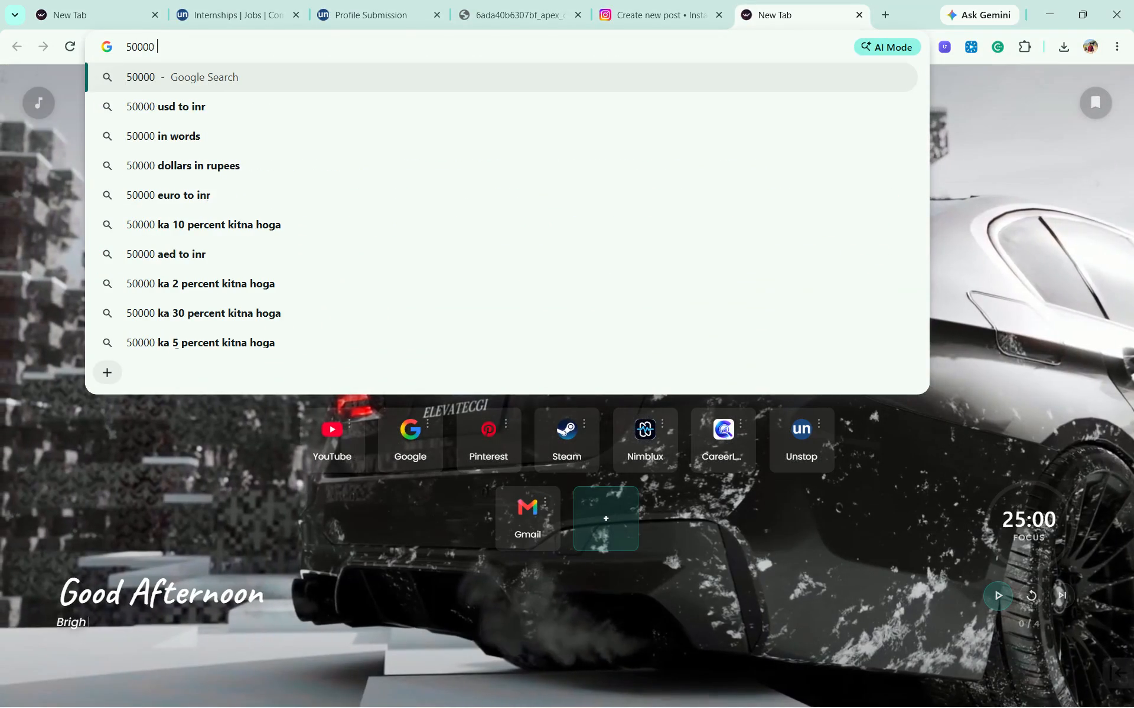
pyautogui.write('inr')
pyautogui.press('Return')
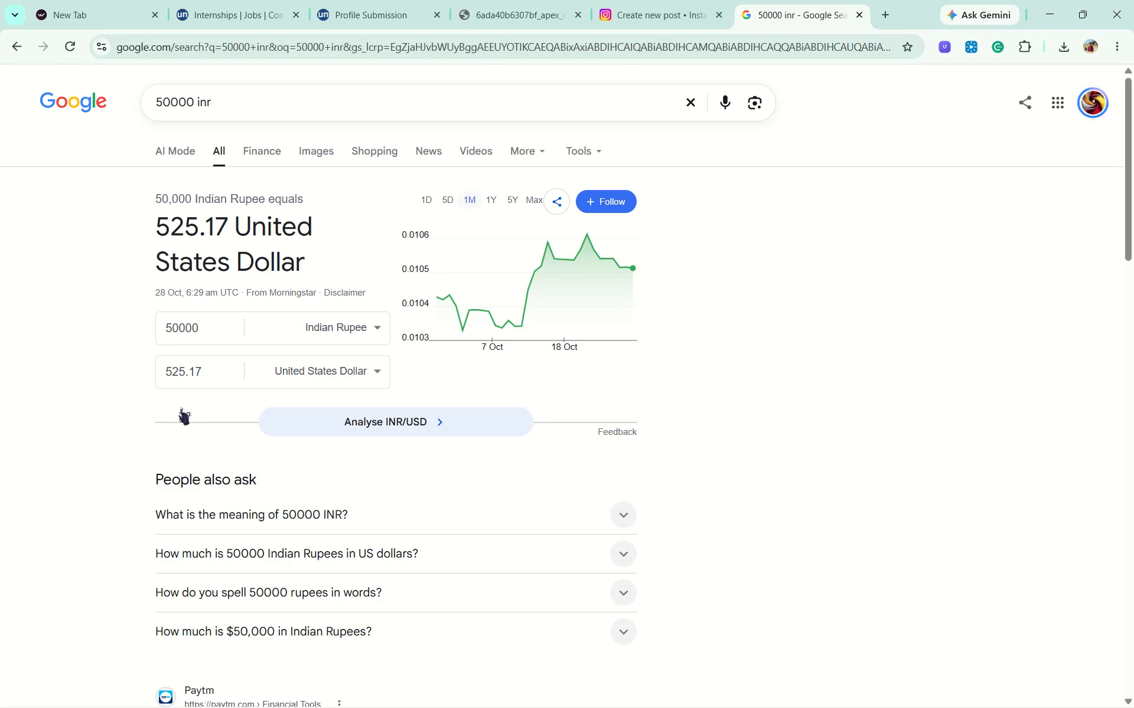
pyautogui.scroll(-3, 217, 423)
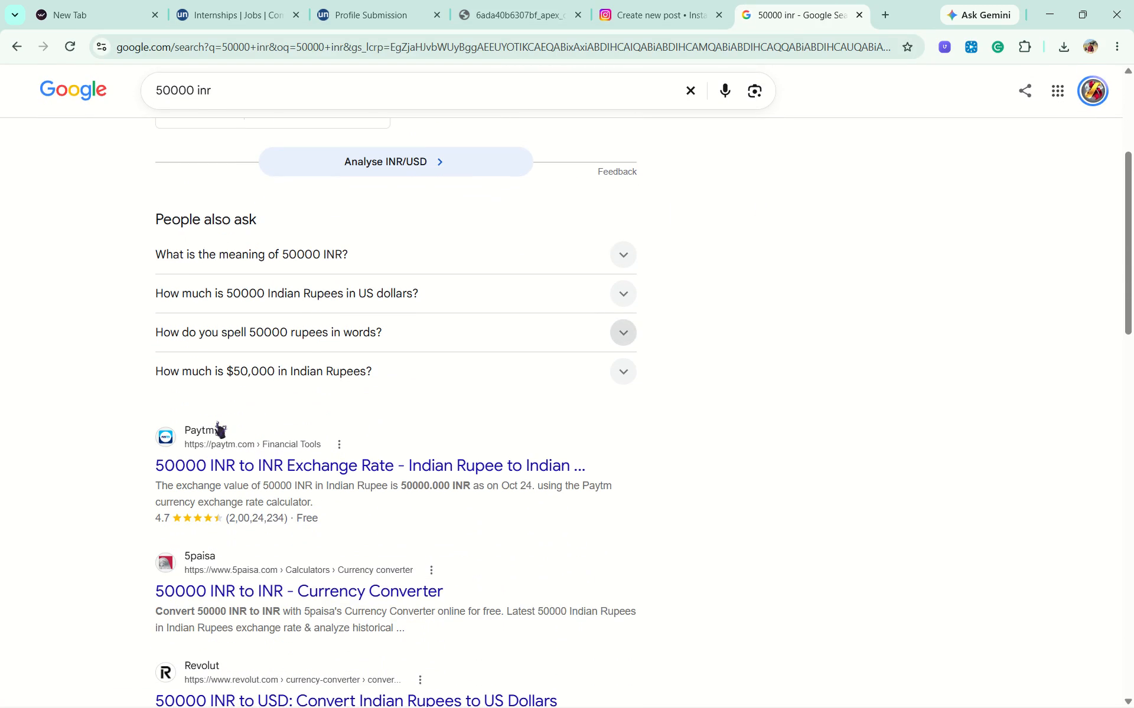
pyautogui.hscroll(1, 217, 423)
# Change the web search to "inr" and copy the ₹ symbol from the overview text.
pyautogui.click(259, 103)
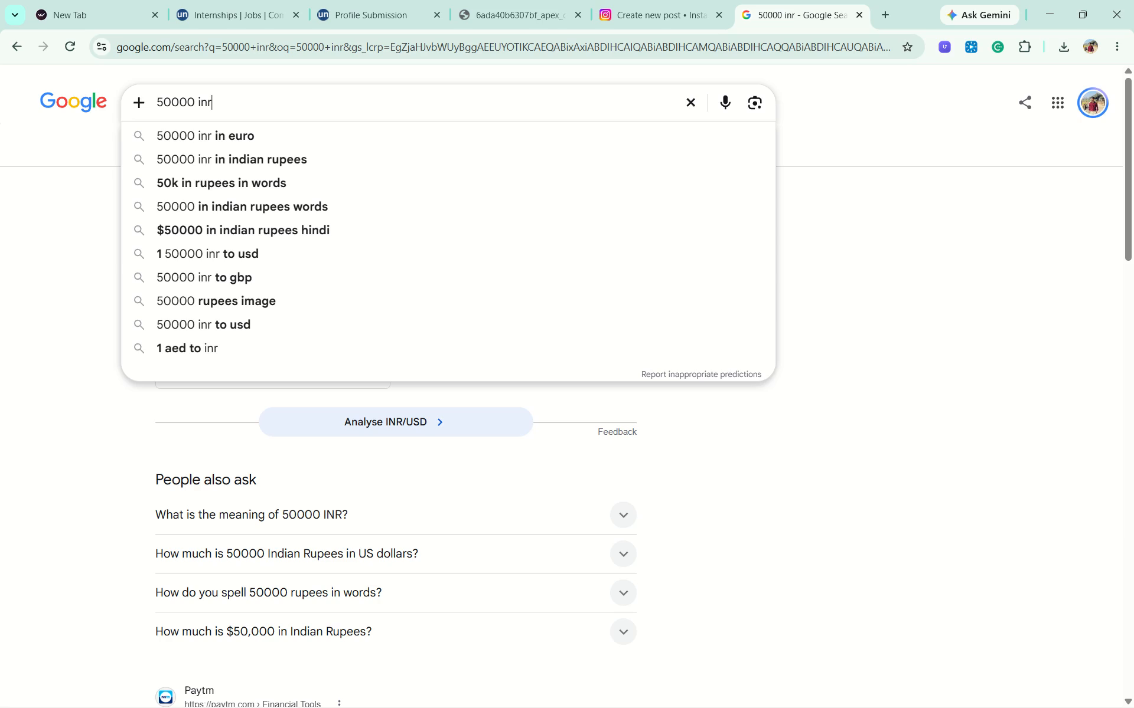
pyautogui.moveTo(196, 101); pyautogui.dragTo(0, 72)
pyautogui.press('BackSpace')
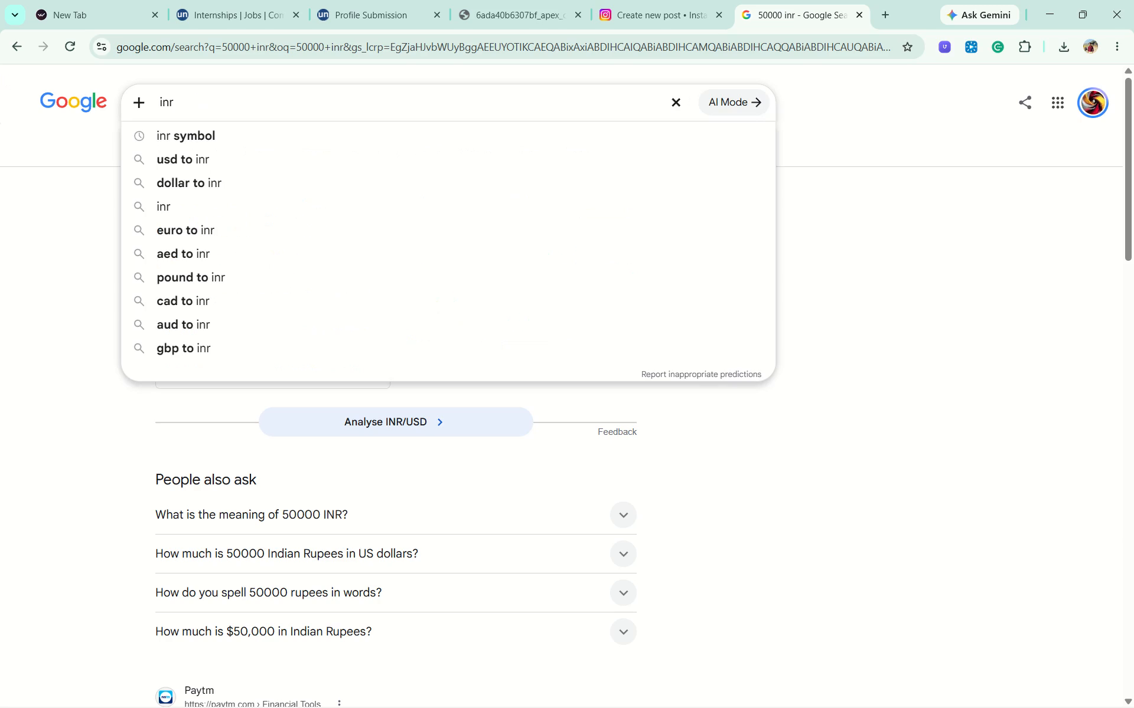
pyautogui.press('Return')
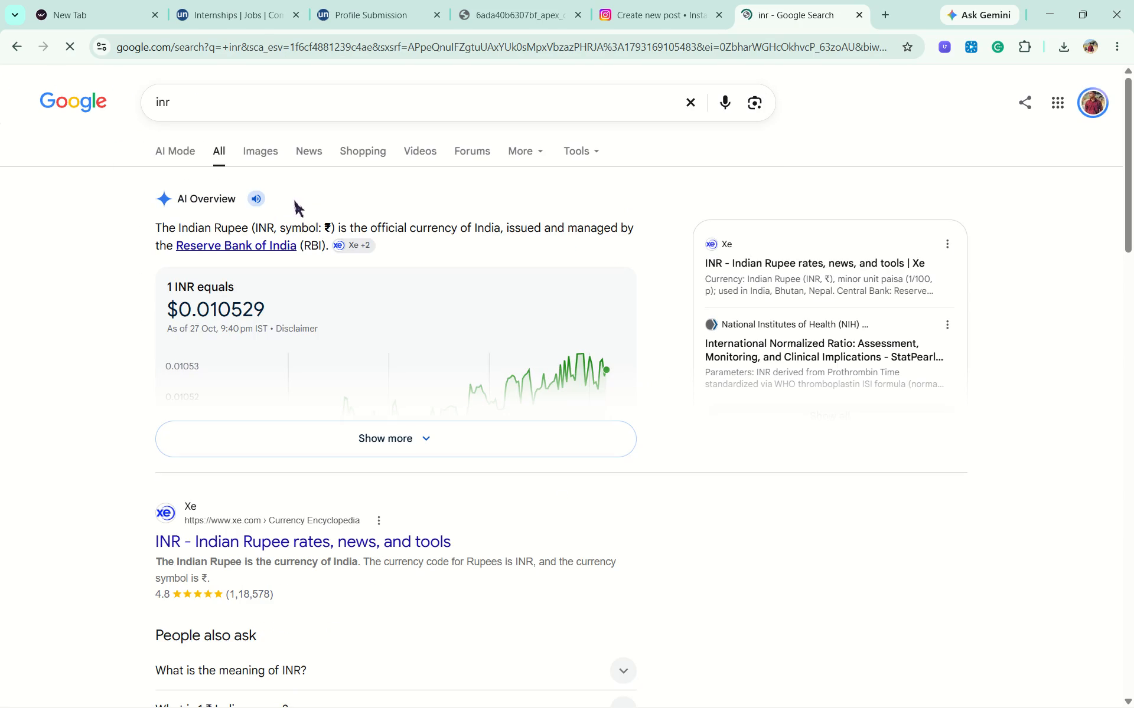
pyautogui.doubleClick(323, 222)
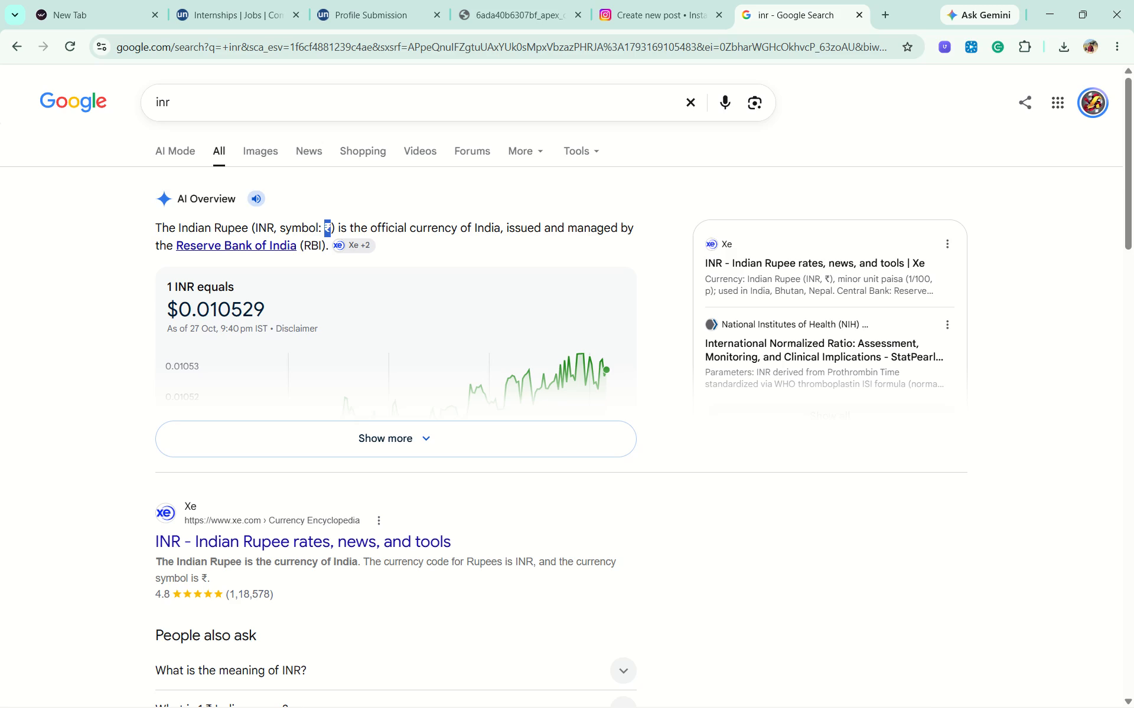
pyautogui.hotkey('ctrl', 'c')
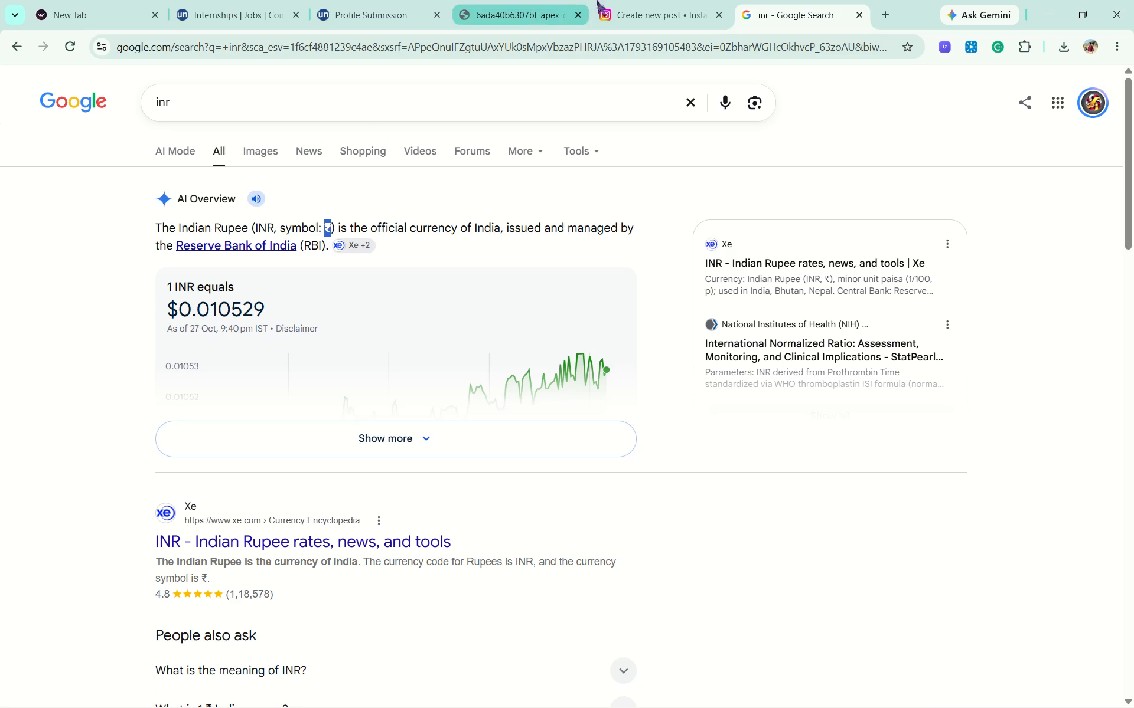
# Back in the Instagram caption, add "₹50,000 |" after "Prize Pool -" and begin a new line.
pyautogui.click(641, 0)
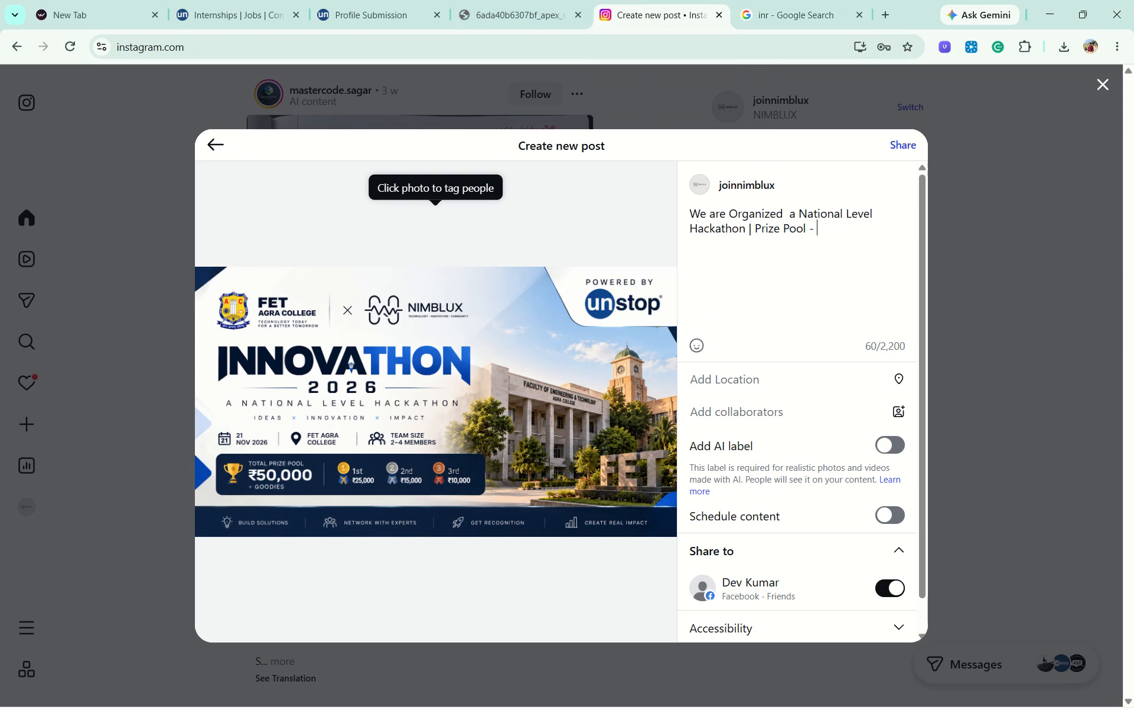
pyautogui.hotkey('ctrl', 'v')
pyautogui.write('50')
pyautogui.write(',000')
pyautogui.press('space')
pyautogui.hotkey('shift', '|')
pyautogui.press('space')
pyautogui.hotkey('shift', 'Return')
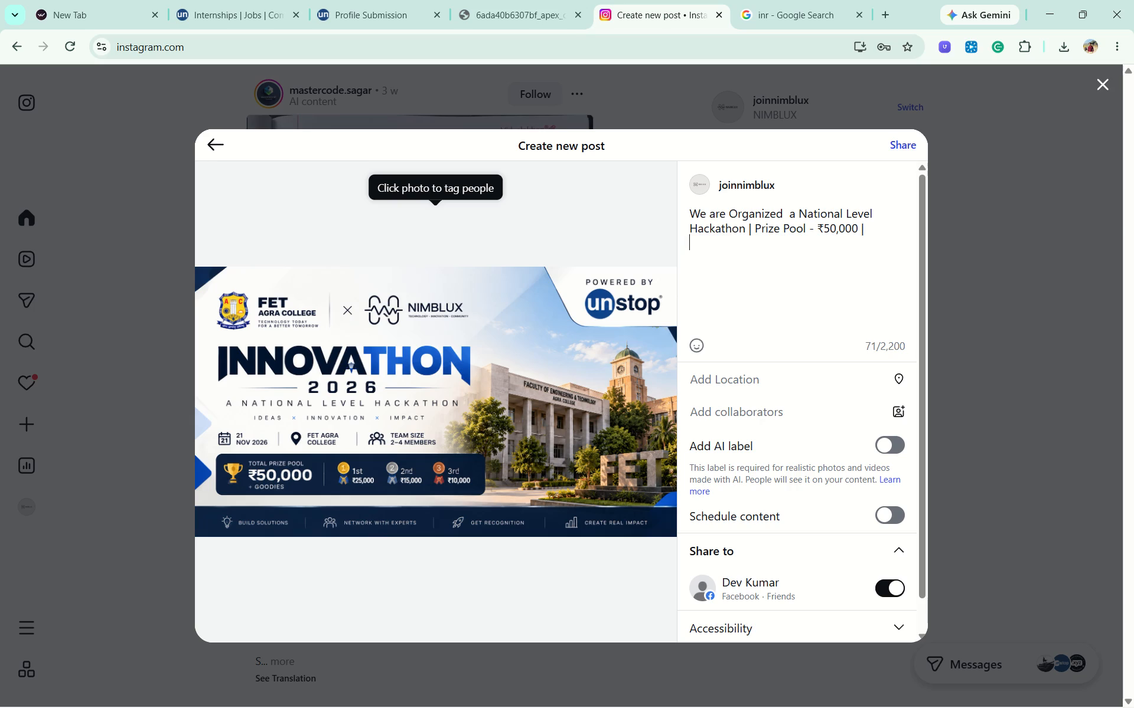
# Add three spacer lines, each holding a single dot, below the prize pool text in the caption.
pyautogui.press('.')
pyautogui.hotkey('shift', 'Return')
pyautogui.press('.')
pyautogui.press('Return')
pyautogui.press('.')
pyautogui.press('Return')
# Add the hashtags #hackathon #nimblux #fetagra #unstop on the caption line below the dots.
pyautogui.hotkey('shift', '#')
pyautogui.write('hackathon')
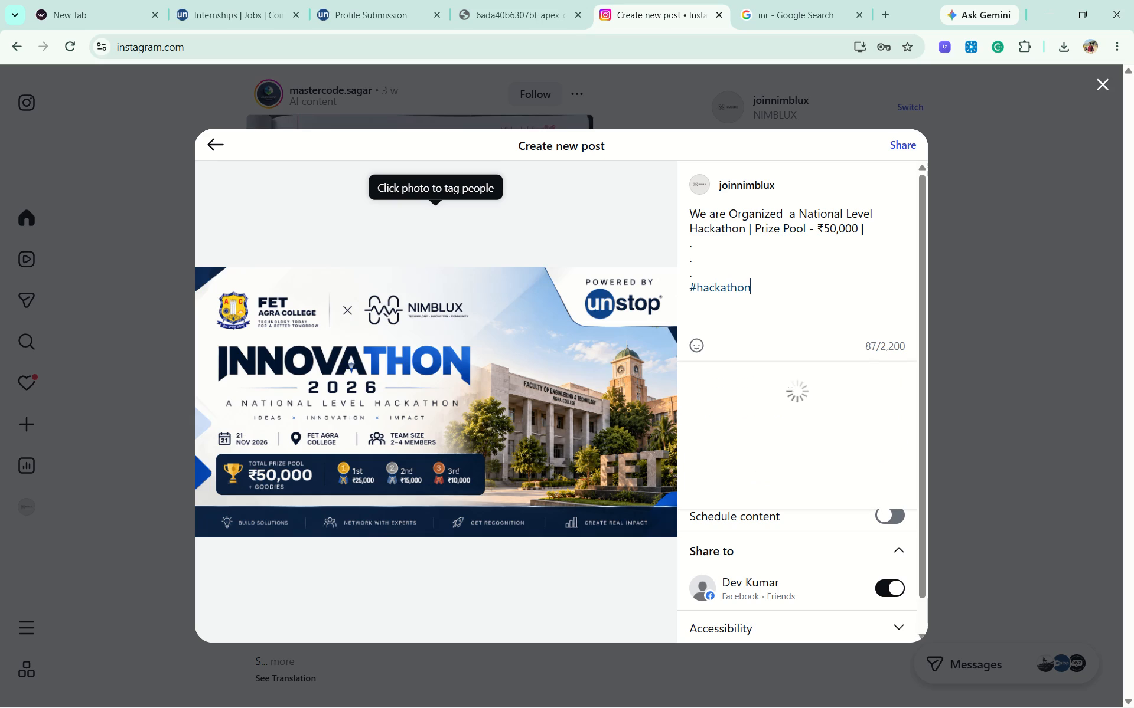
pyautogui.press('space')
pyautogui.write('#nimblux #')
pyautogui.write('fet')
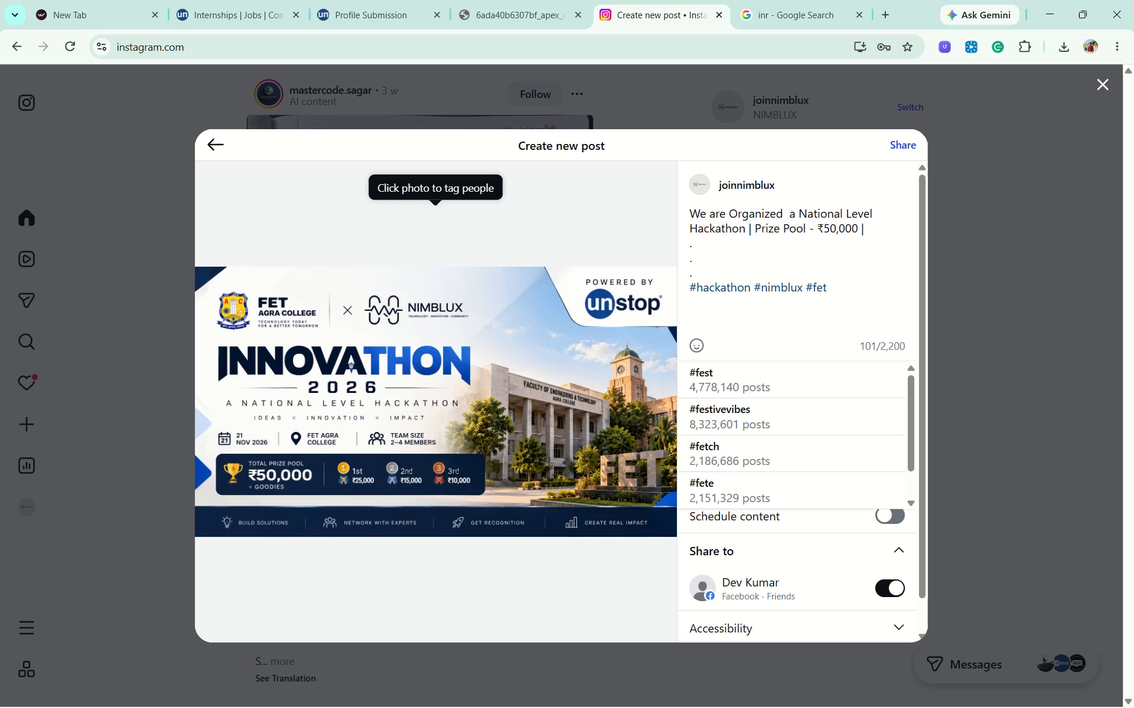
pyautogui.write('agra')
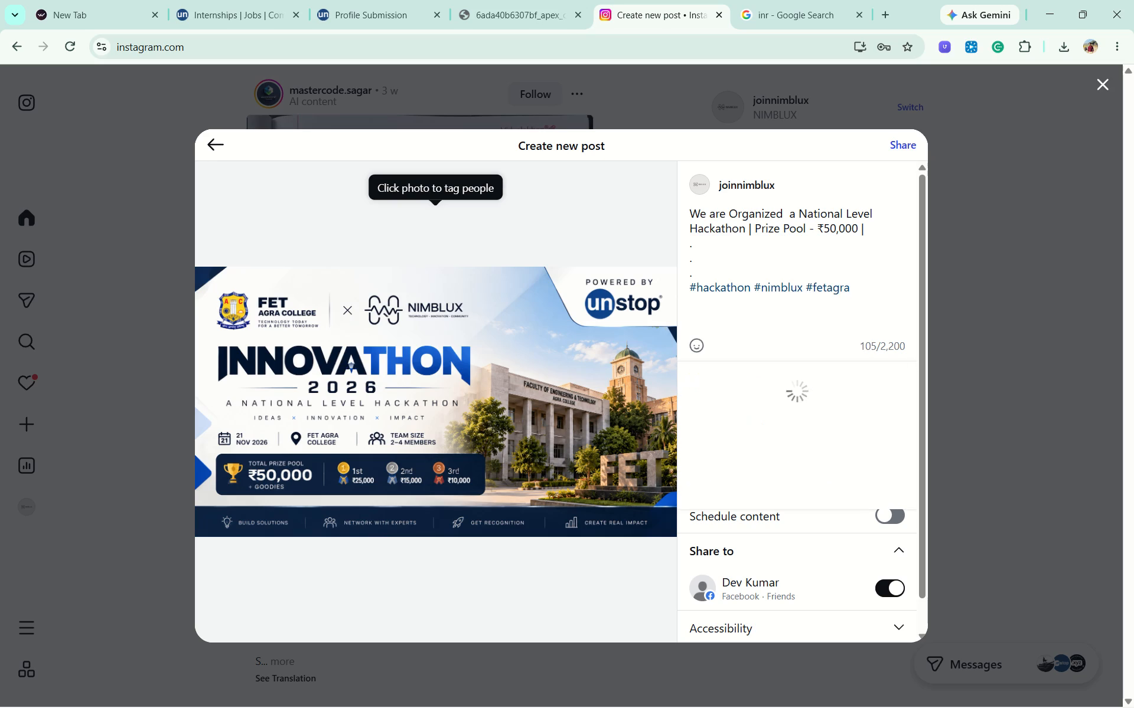
pyautogui.moveTo(708, 268); pyautogui.dragTo(852, 292)
pyautogui.click(852, 292)
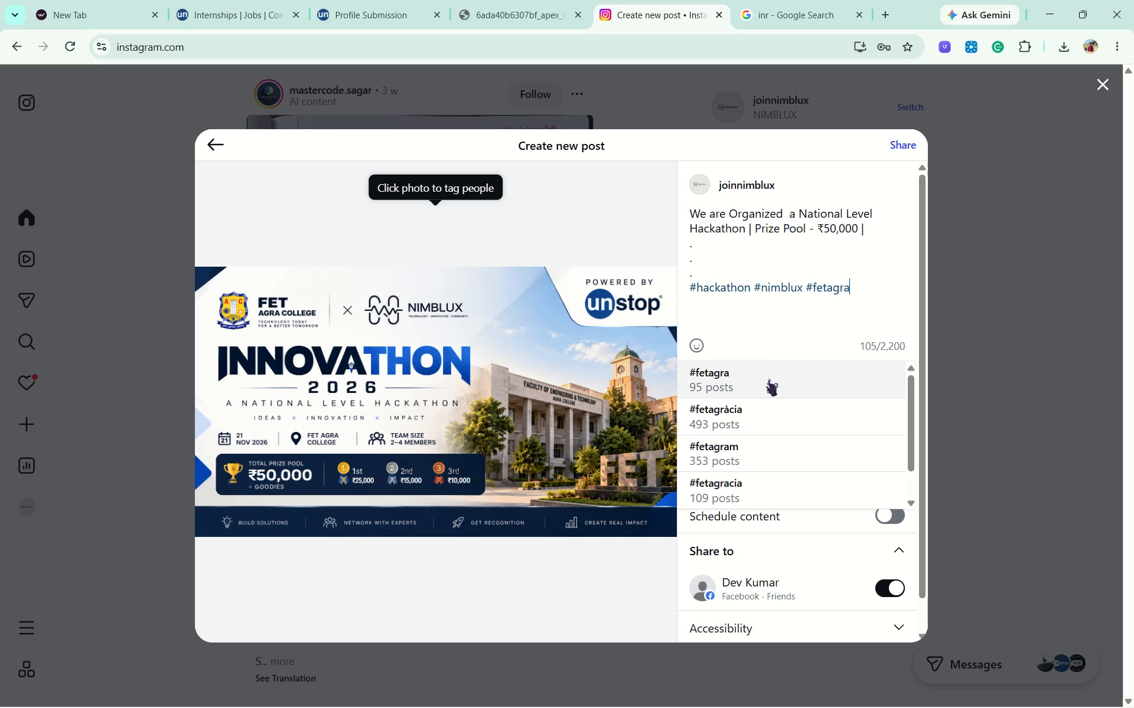
pyautogui.click(768, 381)
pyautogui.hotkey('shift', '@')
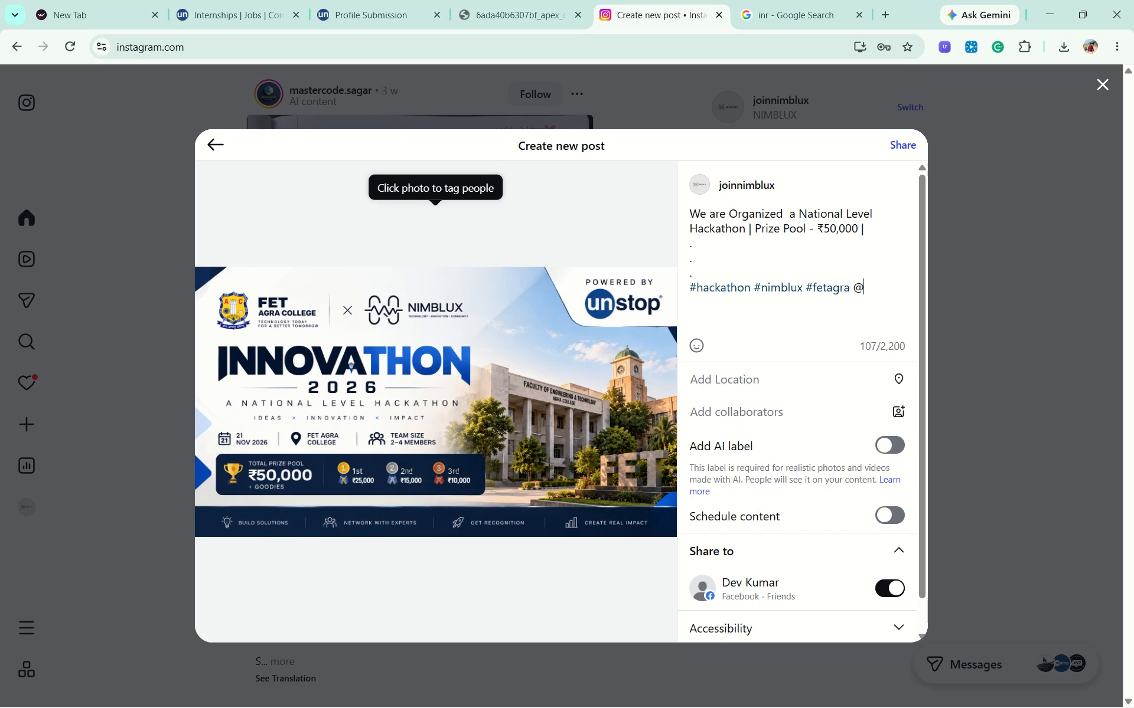
pyautogui.press('BackSpace')
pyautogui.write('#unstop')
pyautogui.click(780, 415)
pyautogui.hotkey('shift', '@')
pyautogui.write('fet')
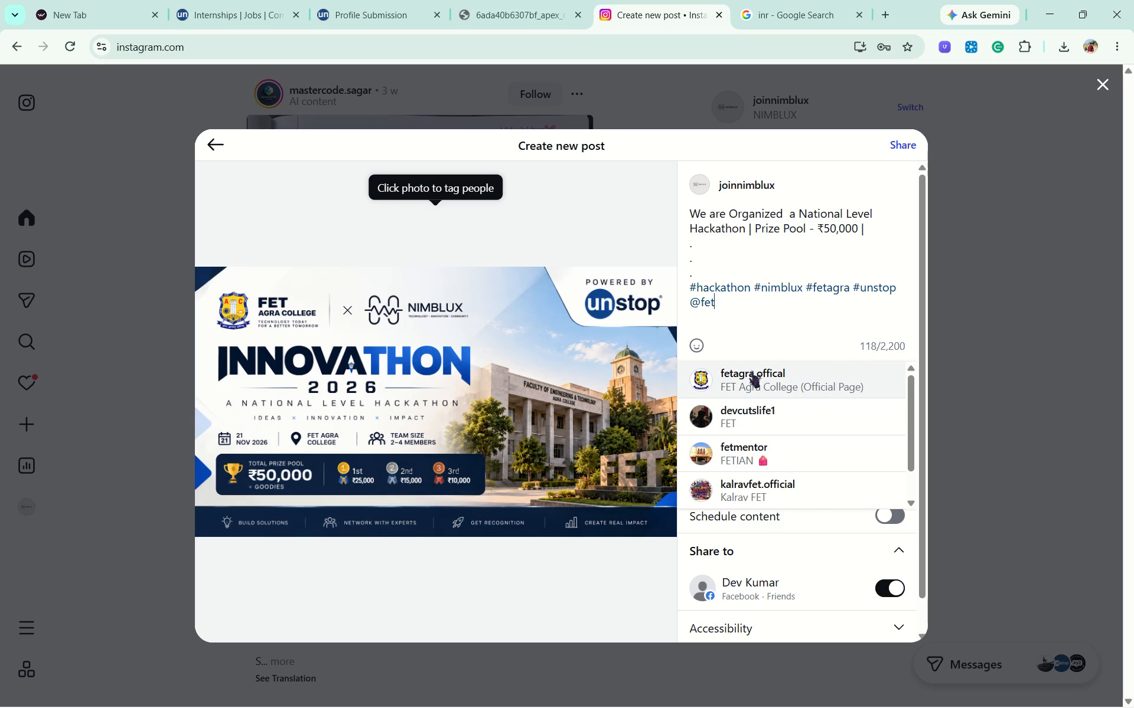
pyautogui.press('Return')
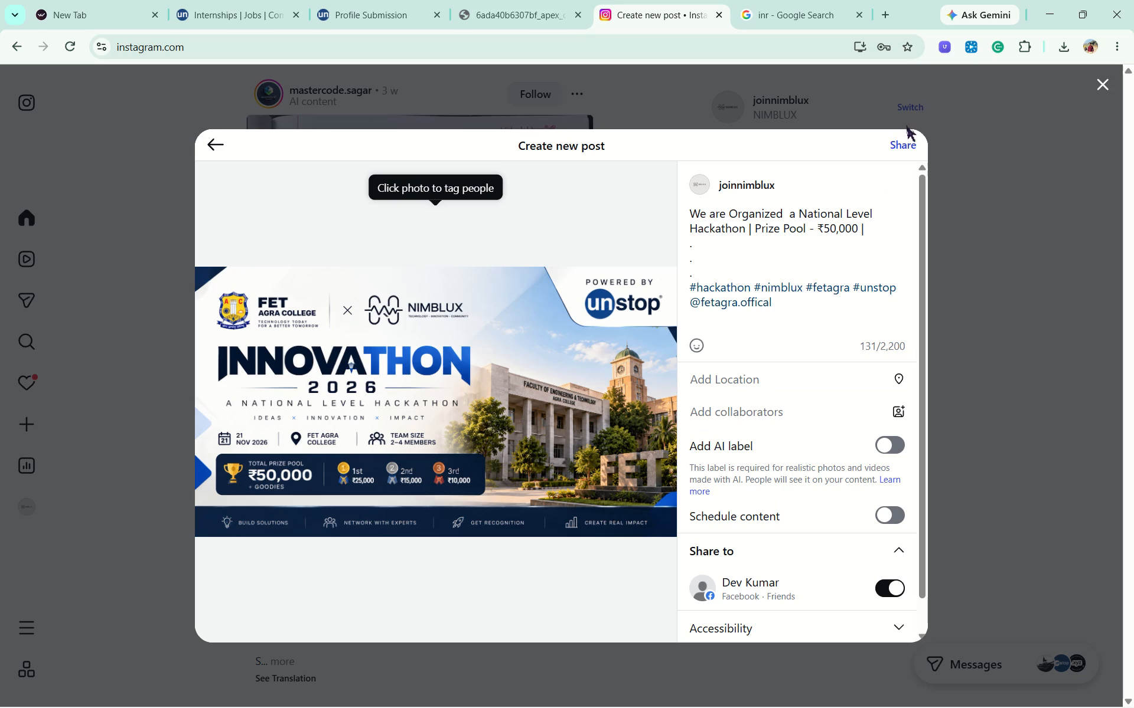
# Share the finished Innovathon 2026 post from the joinnimblux account.
pyautogui.click(903, 140)
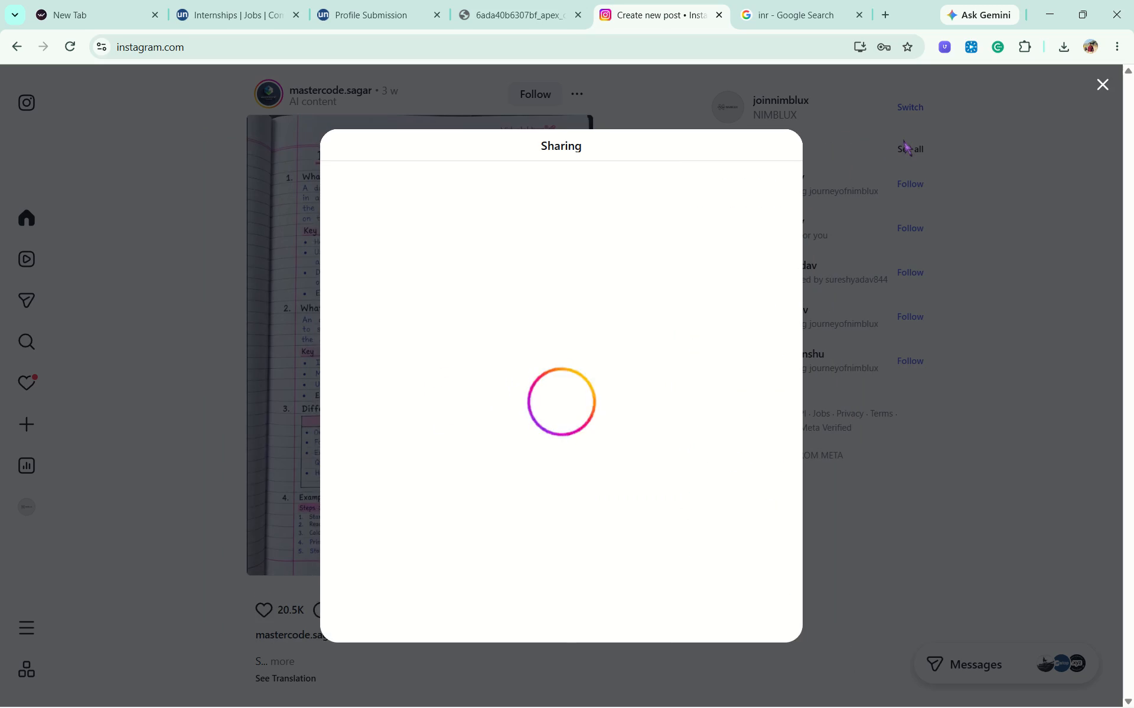
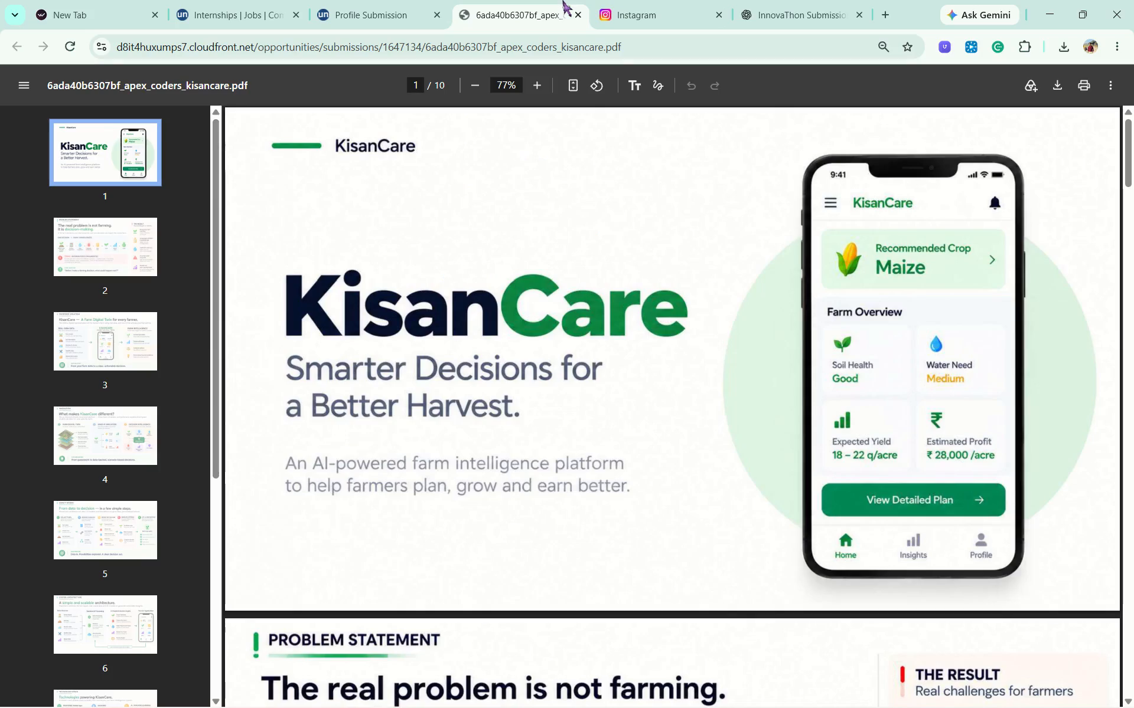
# Return to the blank new-tab page and open the CareerLense website from its saved shortcuts.
pyautogui.click(369, 0)
pyautogui.click(224, 0)
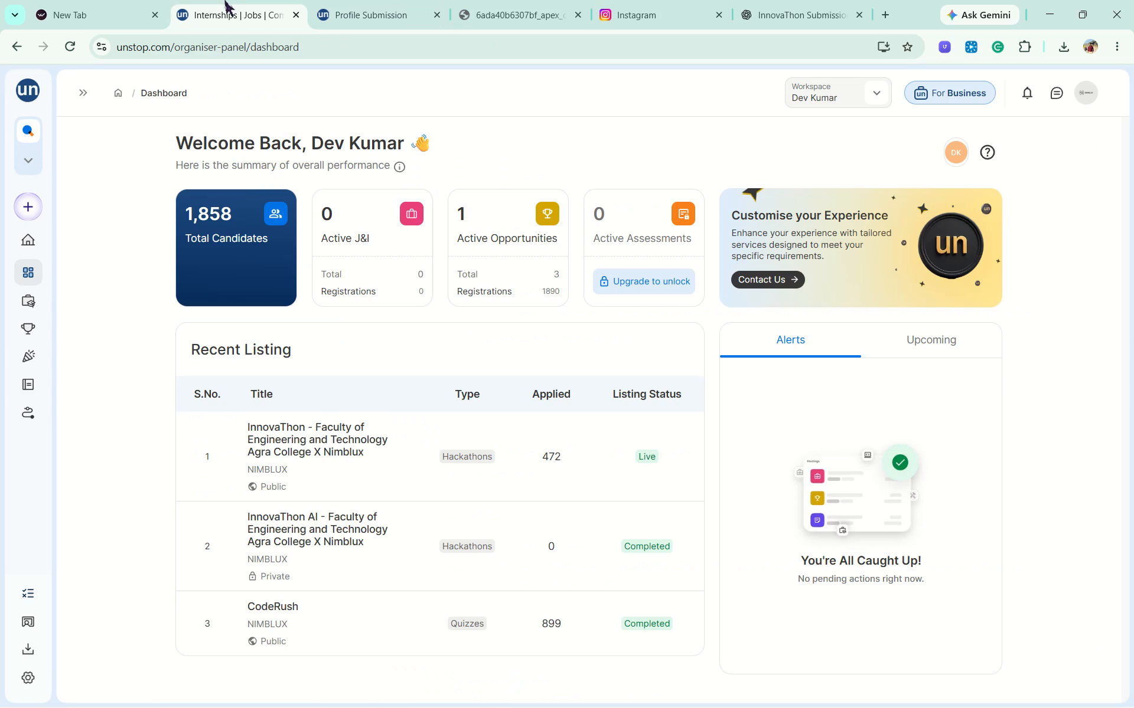
pyautogui.click(77, 0)
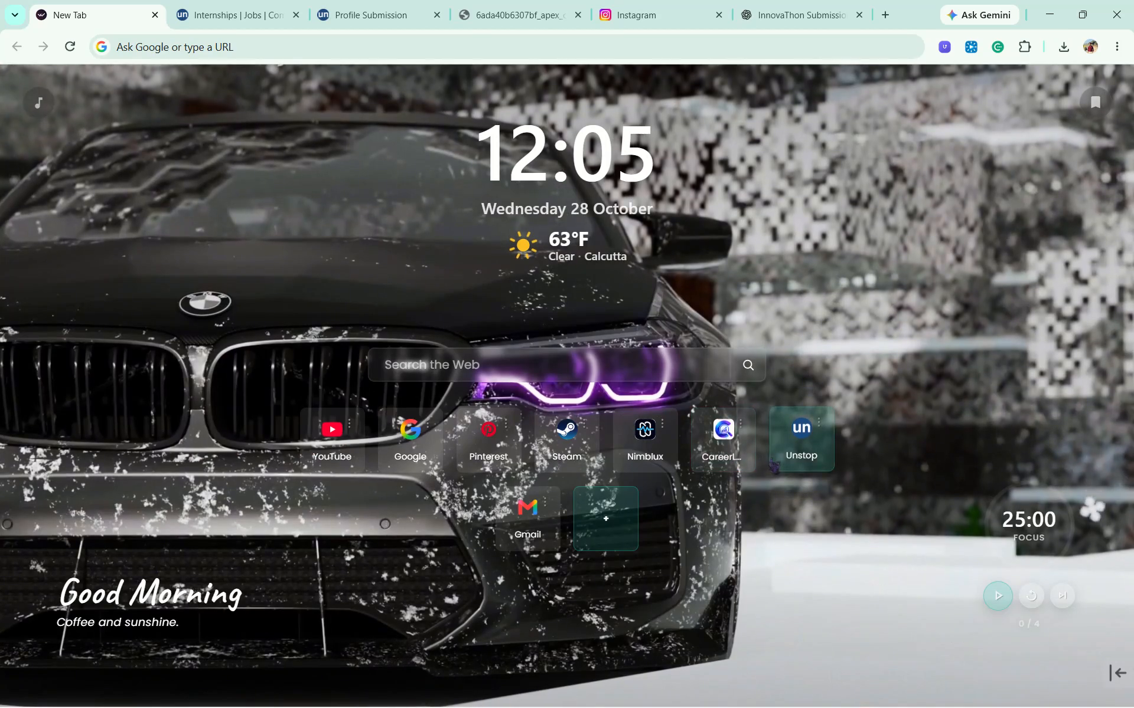
pyautogui.click(718, 447)
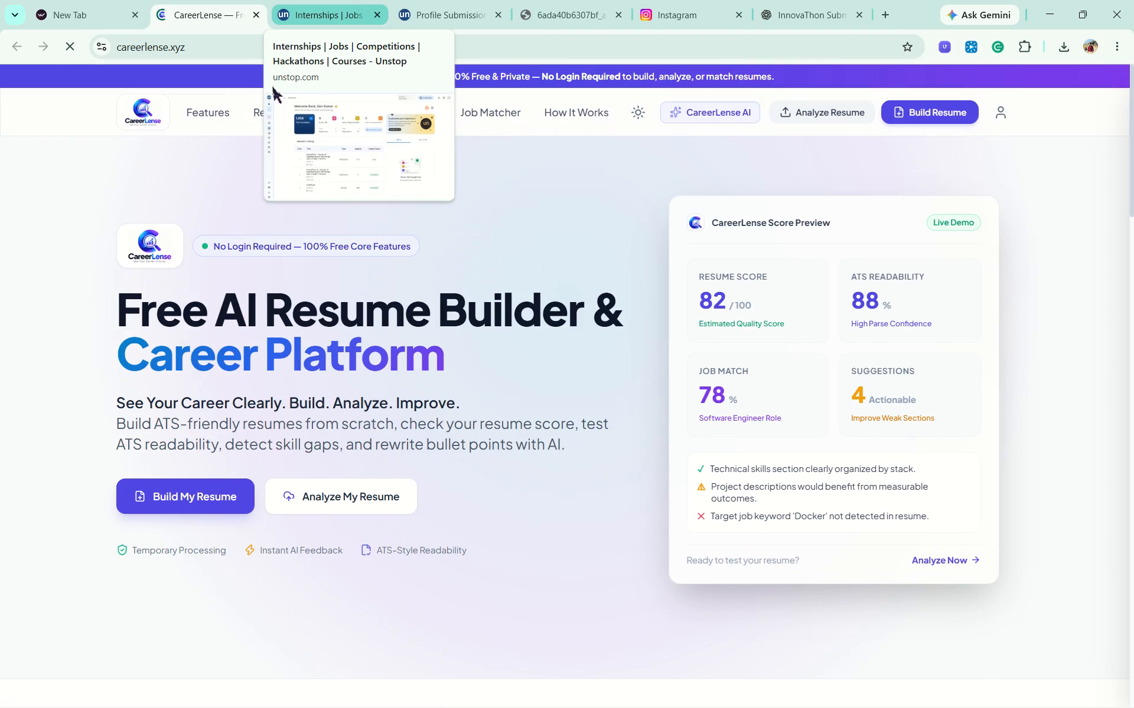
# Upload the CareerLense resume PDF from the Downloads folder to CareerLense's resume analyzer.
pyautogui.click(384, 503)
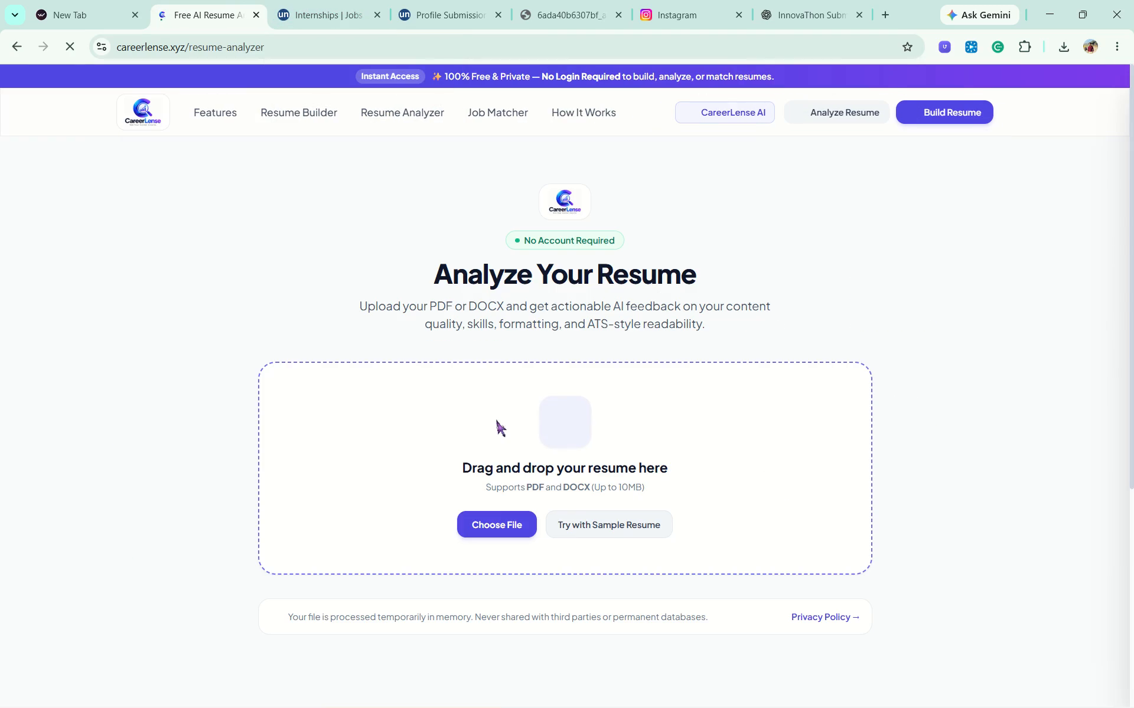
pyautogui.click(505, 529)
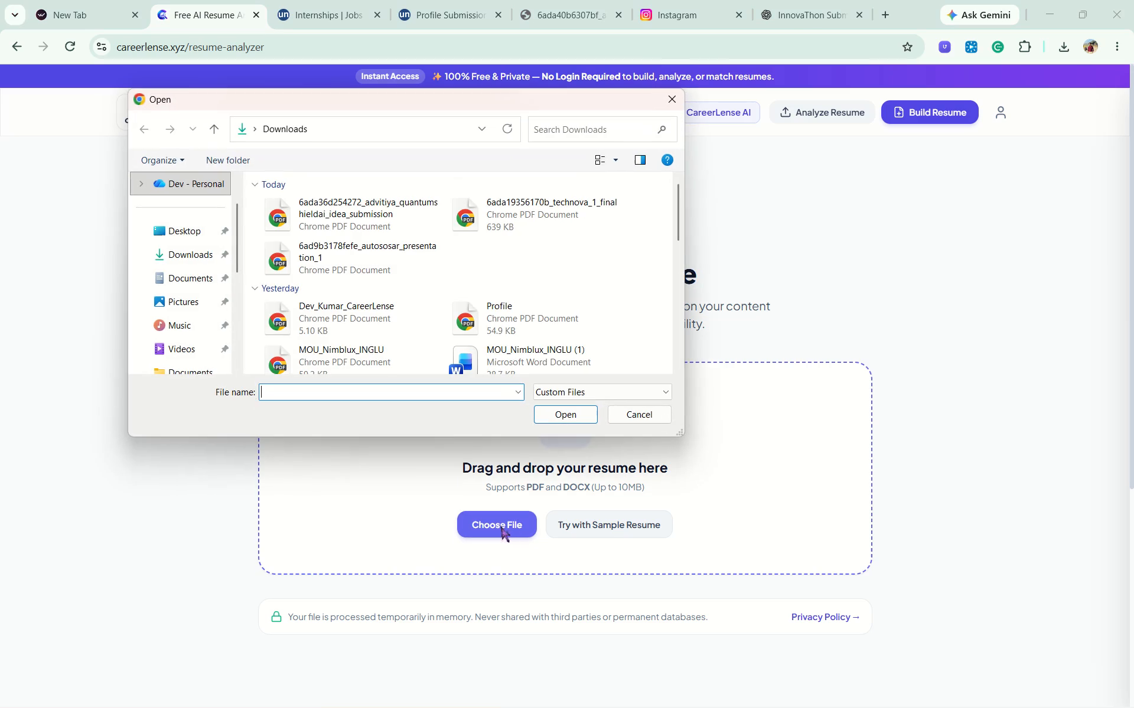
pyautogui.doubleClick(372, 336)
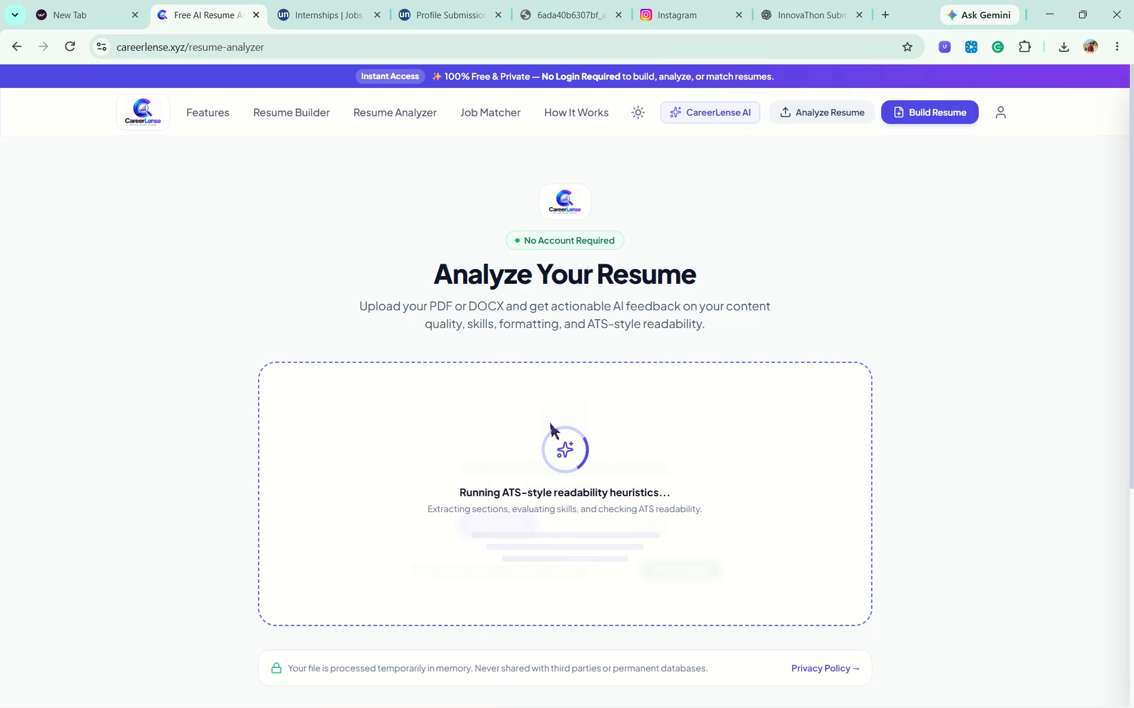
# Examine the resume evaluation, covering quality score, ATS readability, strengths, weaknesses, missing sections and improvement suggestions.
pyautogui.scroll(-1, 550, 423)
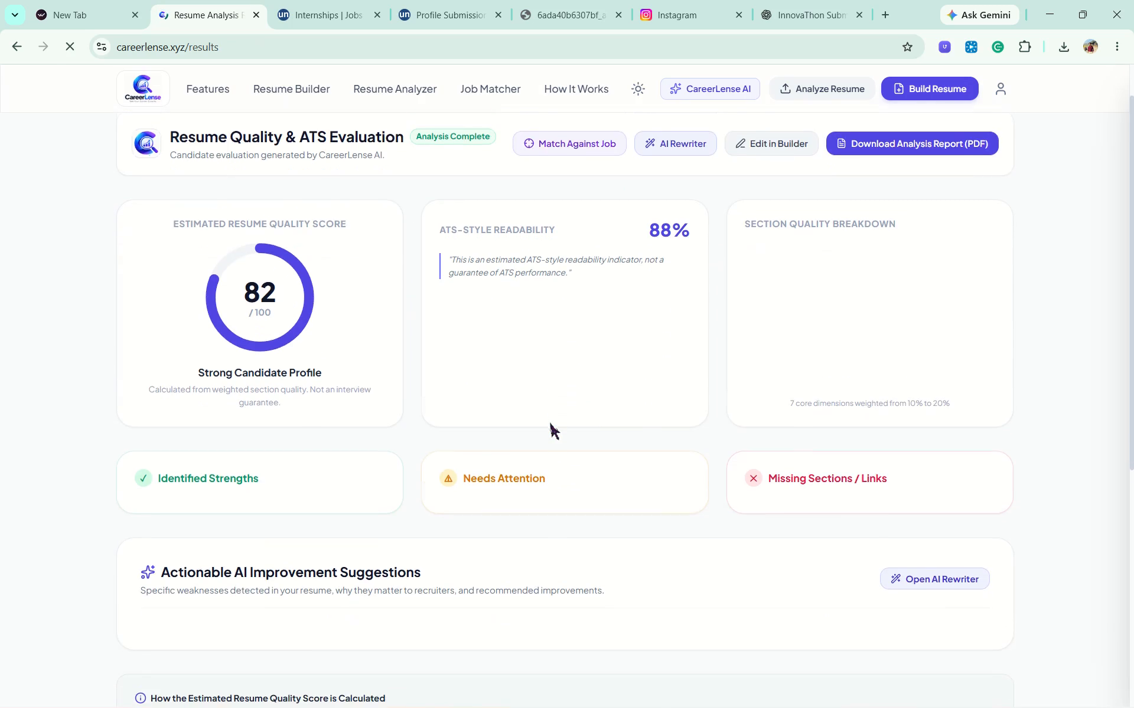
pyautogui.scroll(-1, 550, 423)
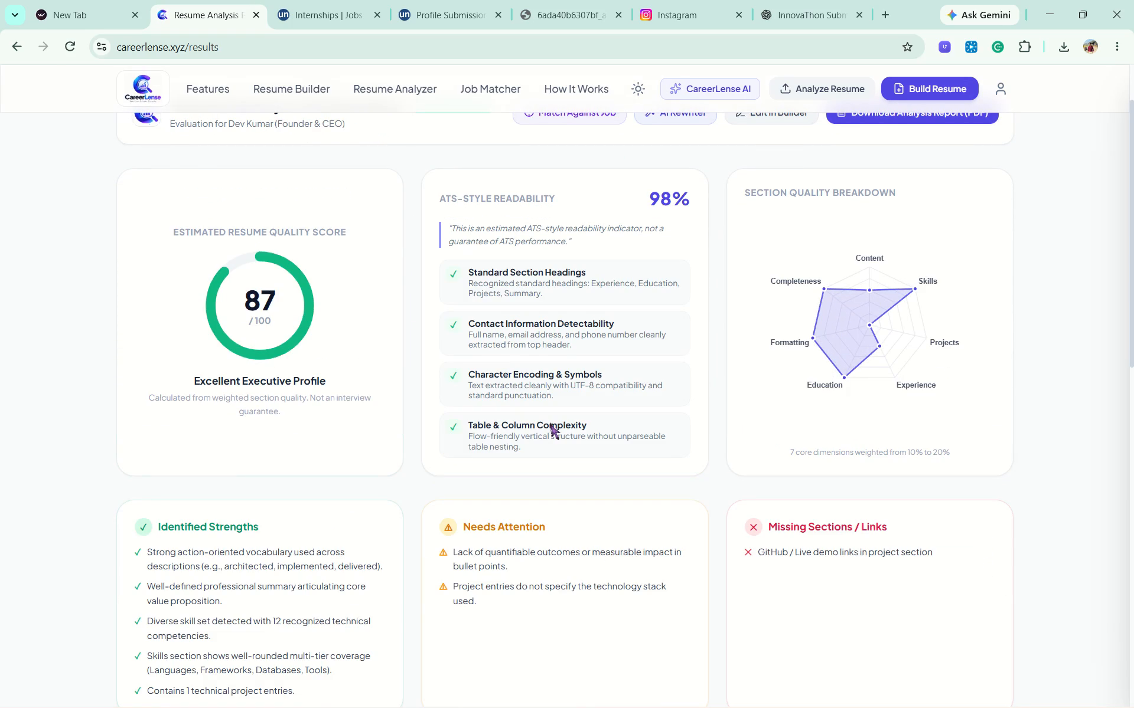
pyautogui.scroll(-1, 550, 423)
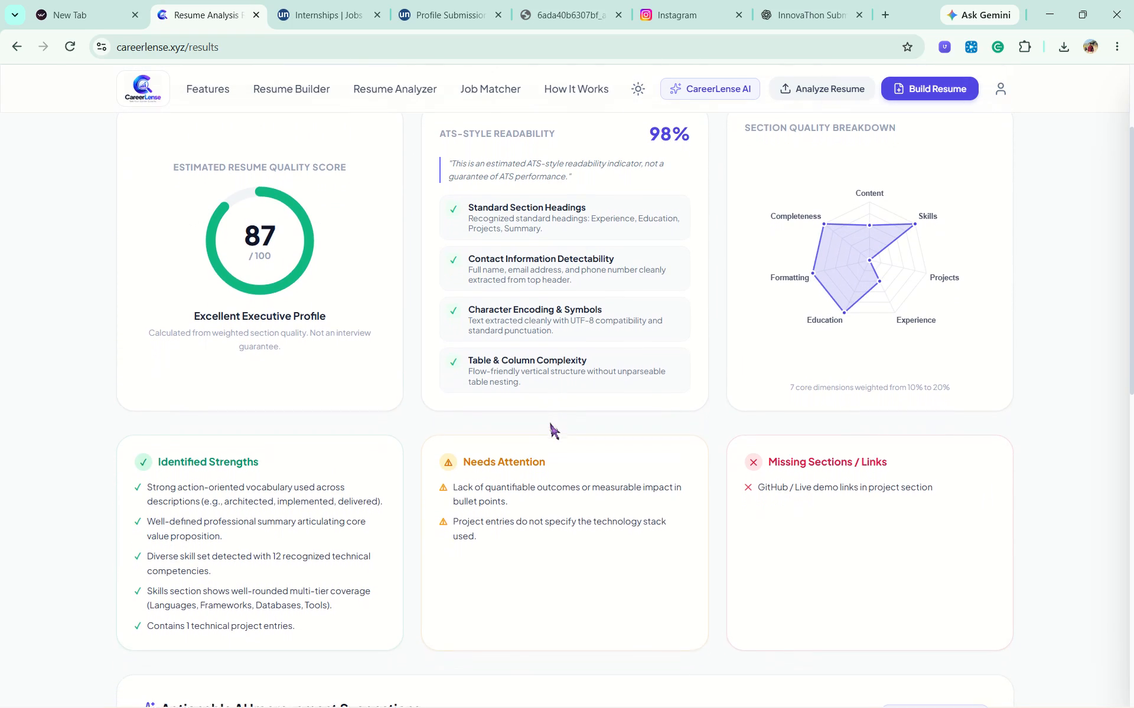
pyautogui.scroll(-1, 550, 423)
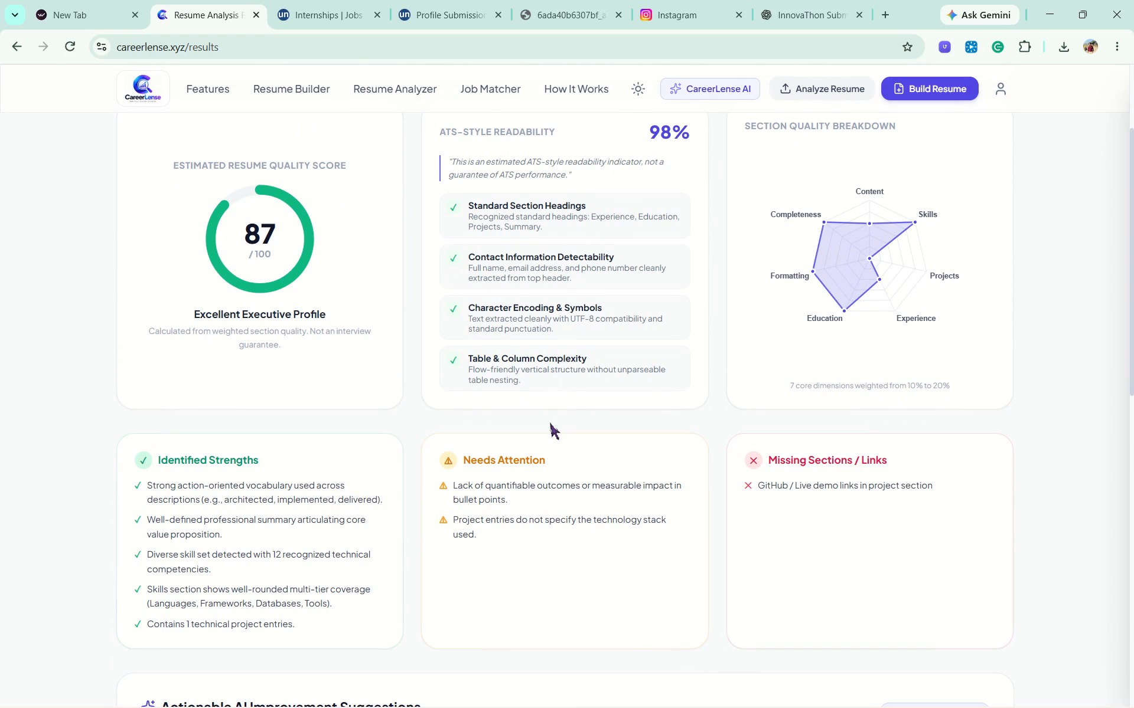
pyautogui.scroll(-2, 550, 423)
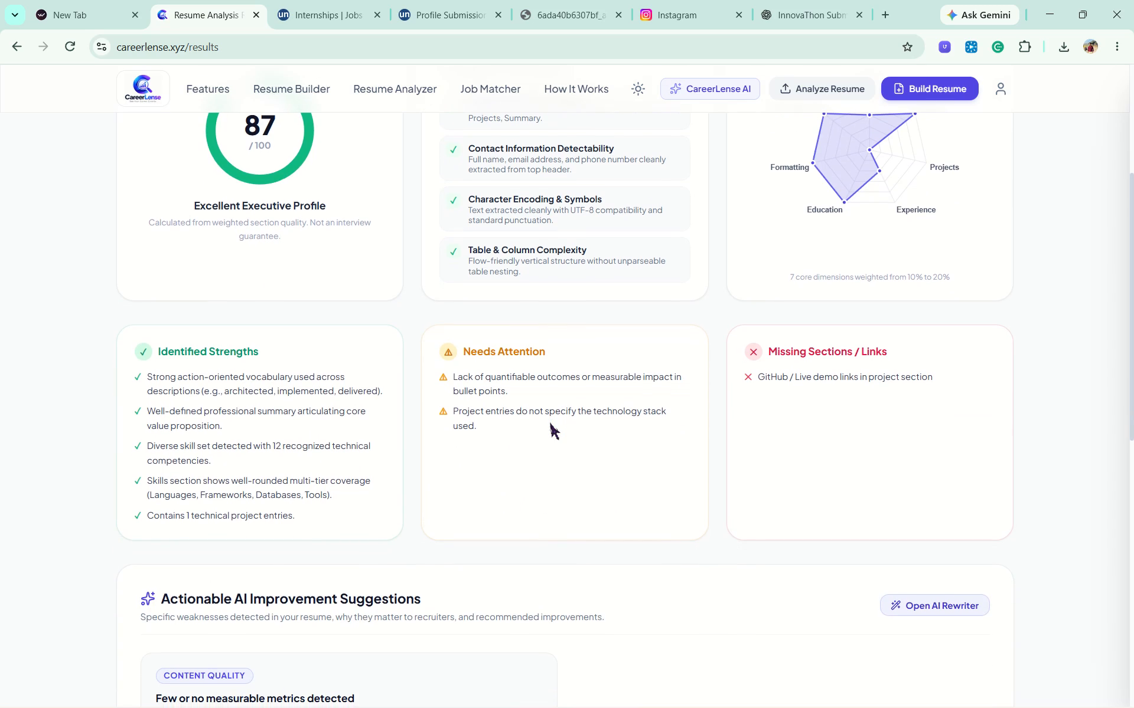
pyautogui.scroll(-1, 550, 423)
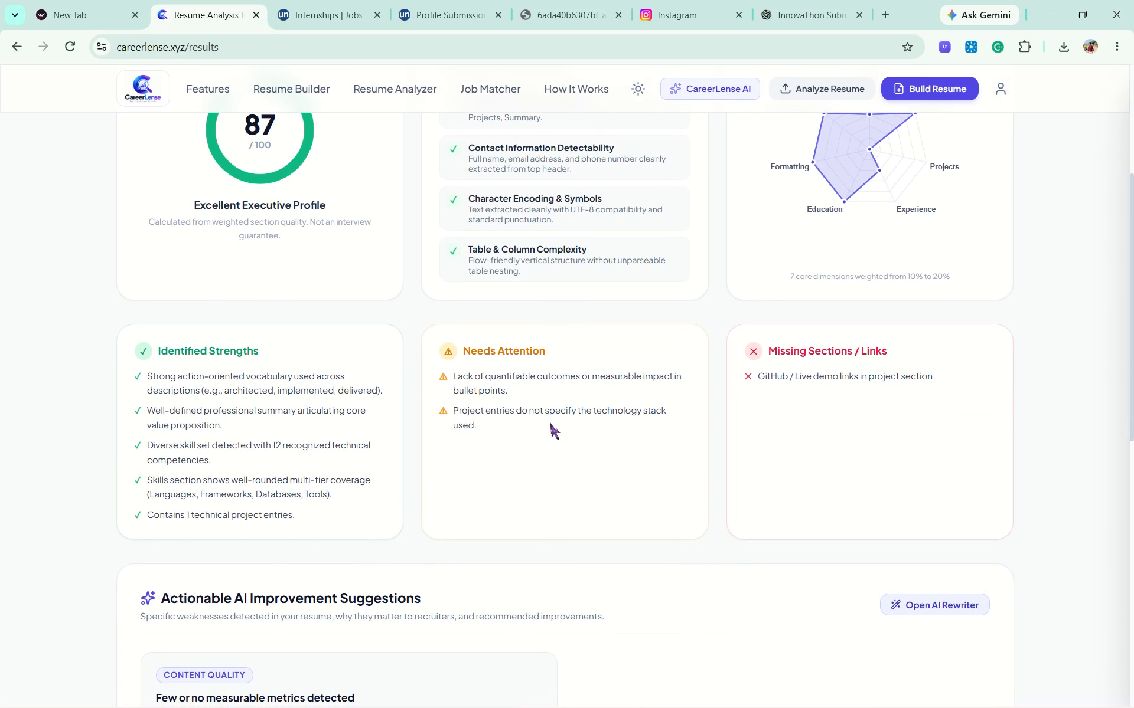
pyautogui.scroll(-4, 550, 423)
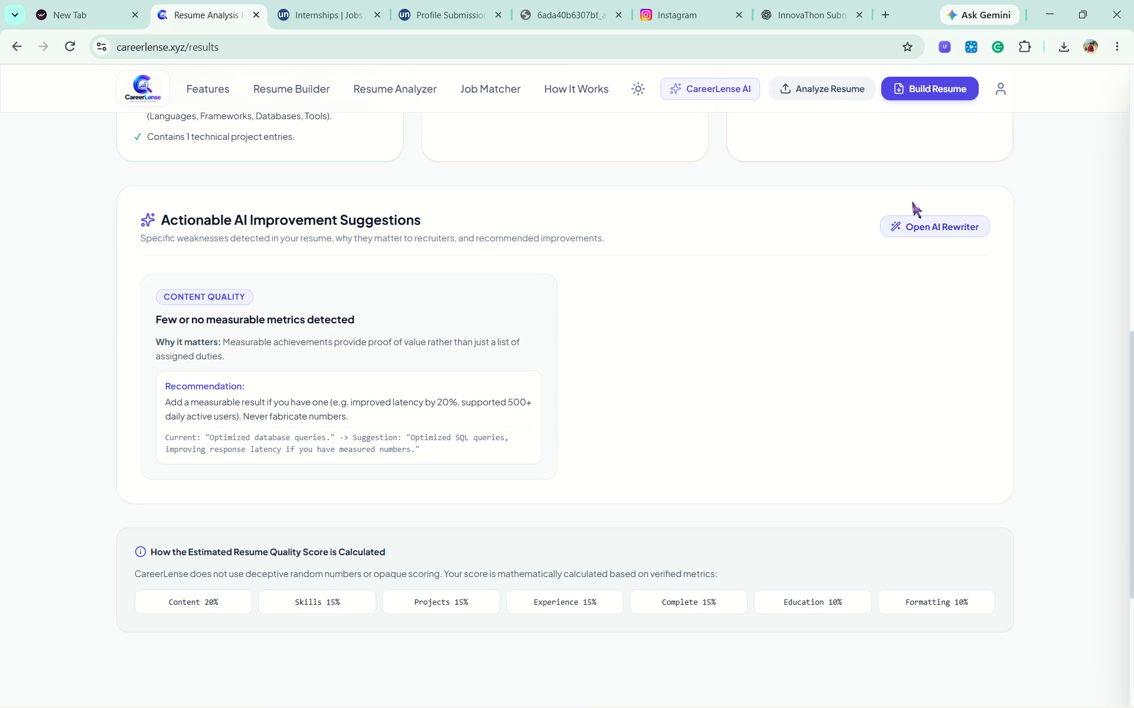
# Generate an AI rewrite of the resume's experience bullet points in the Professional (Refined executive tone) style.
pyautogui.click(915, 225)
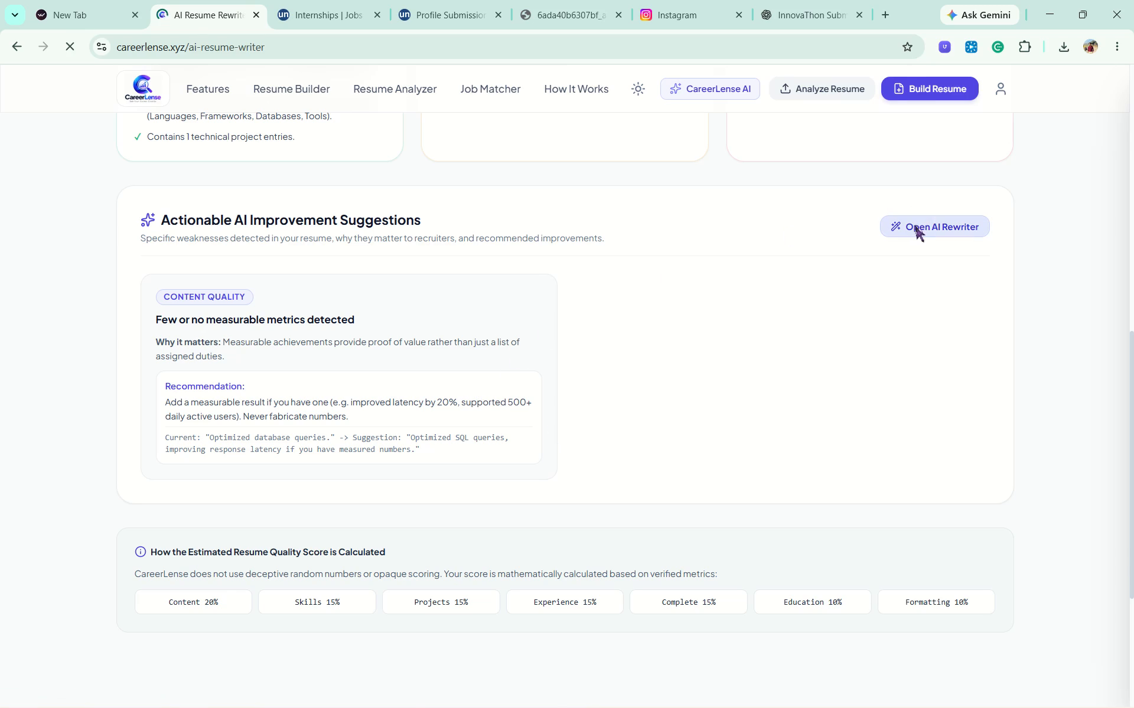
pyautogui.scroll(-1, 484, 494)
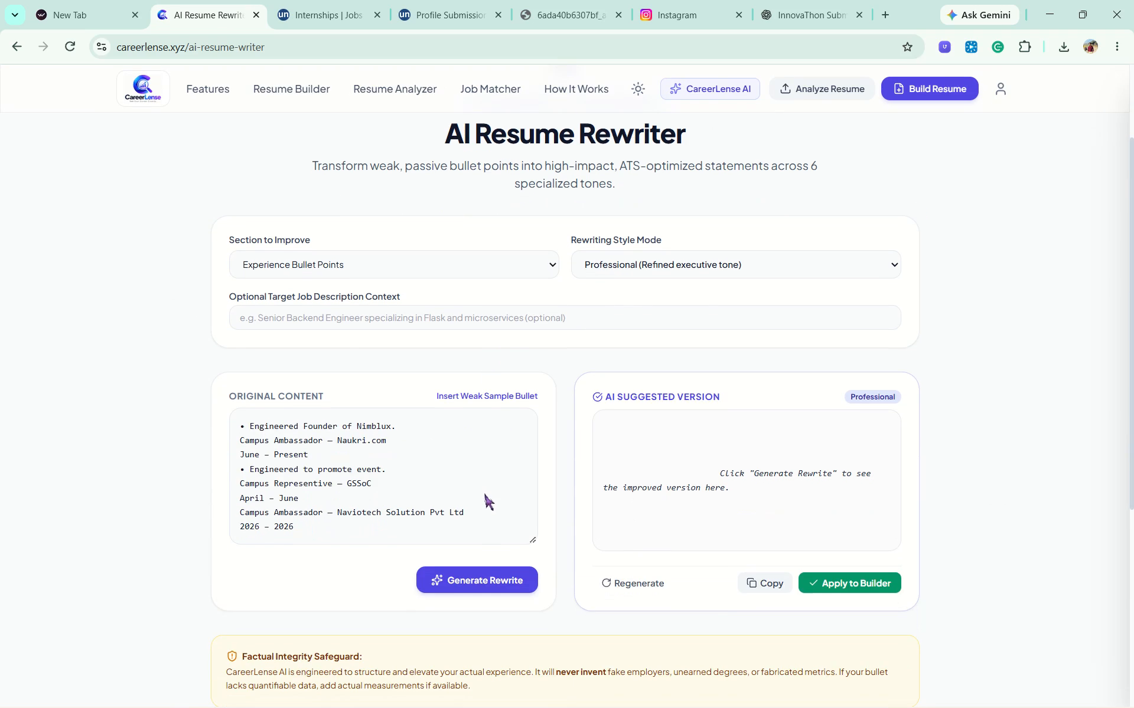
pyautogui.scroll(-6, 484, 494)
pyautogui.scroll(4, 484, 494)
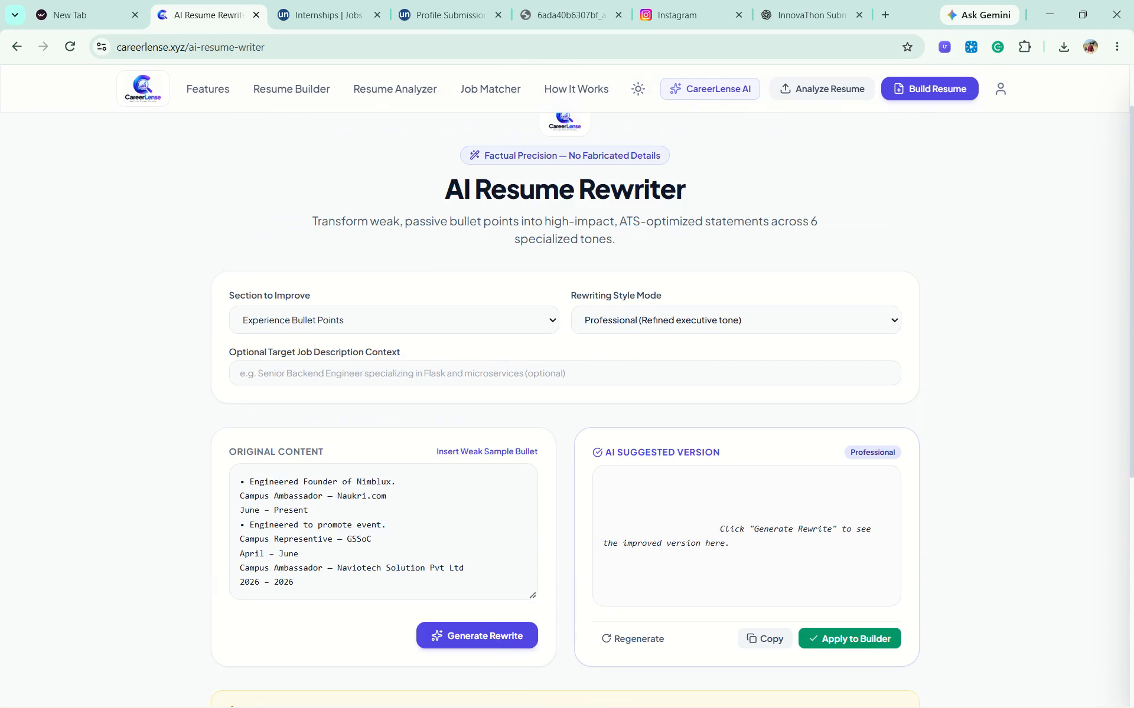
pyautogui.scroll(-7, 402, 536)
pyautogui.scroll(5, 402, 536)
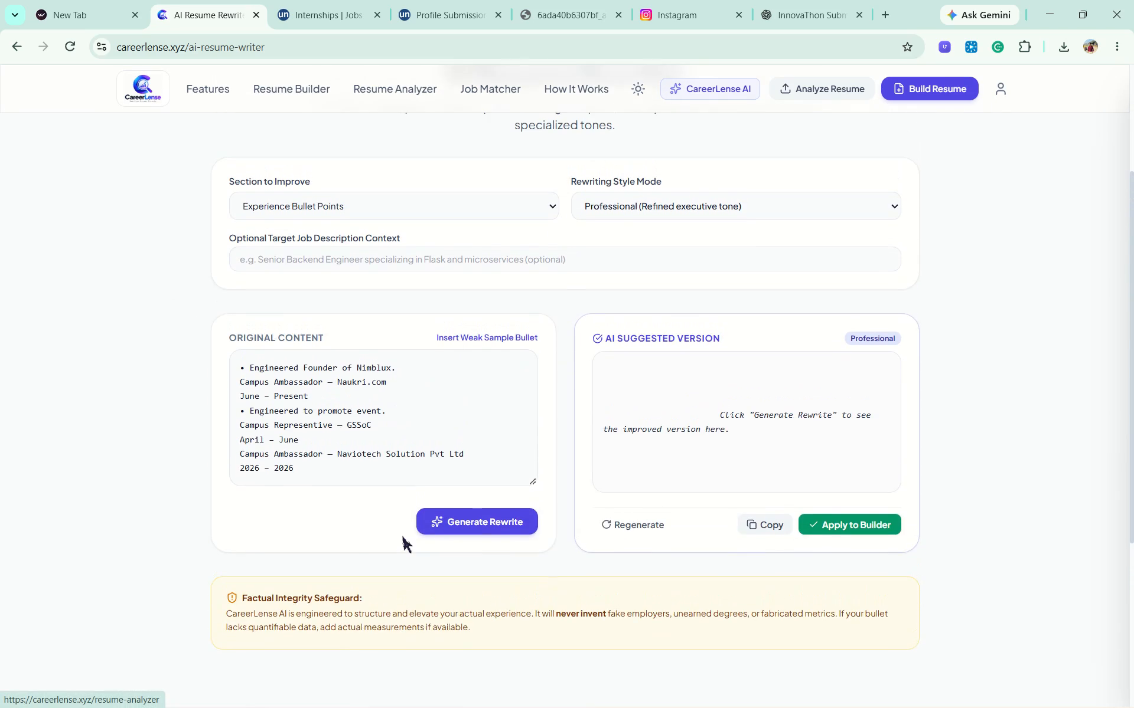
pyautogui.scroll(1, 402, 536)
pyautogui.scroll(-1, 439, 539)
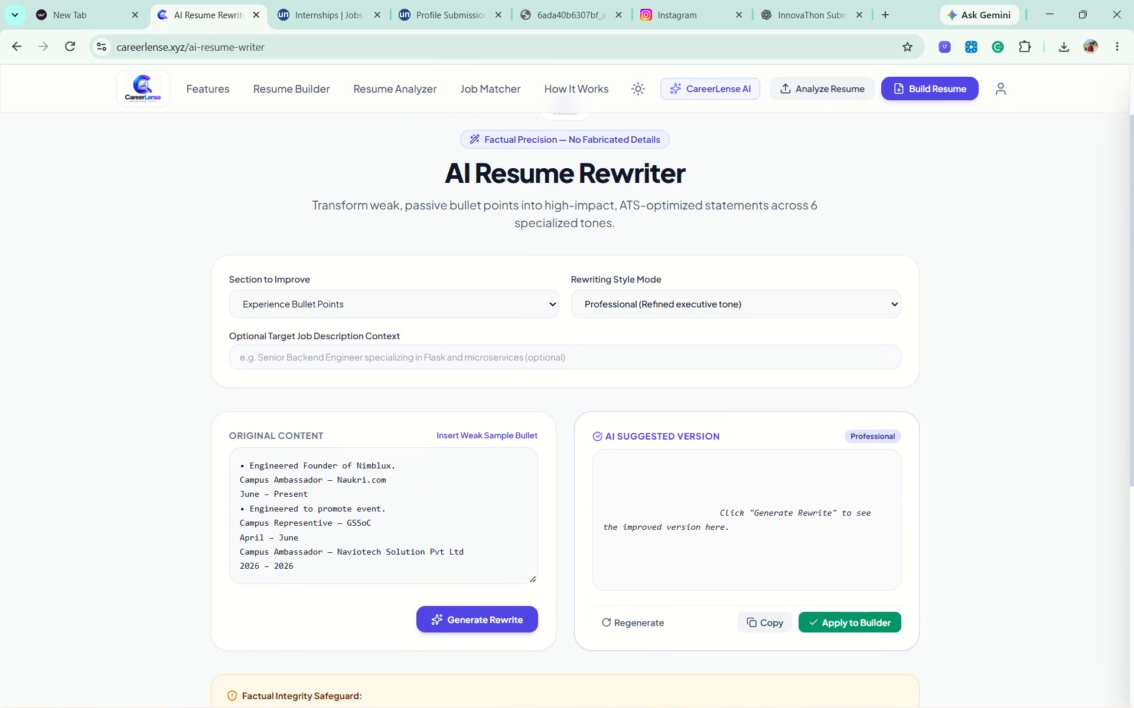
pyautogui.scroll(-2, 439, 539)
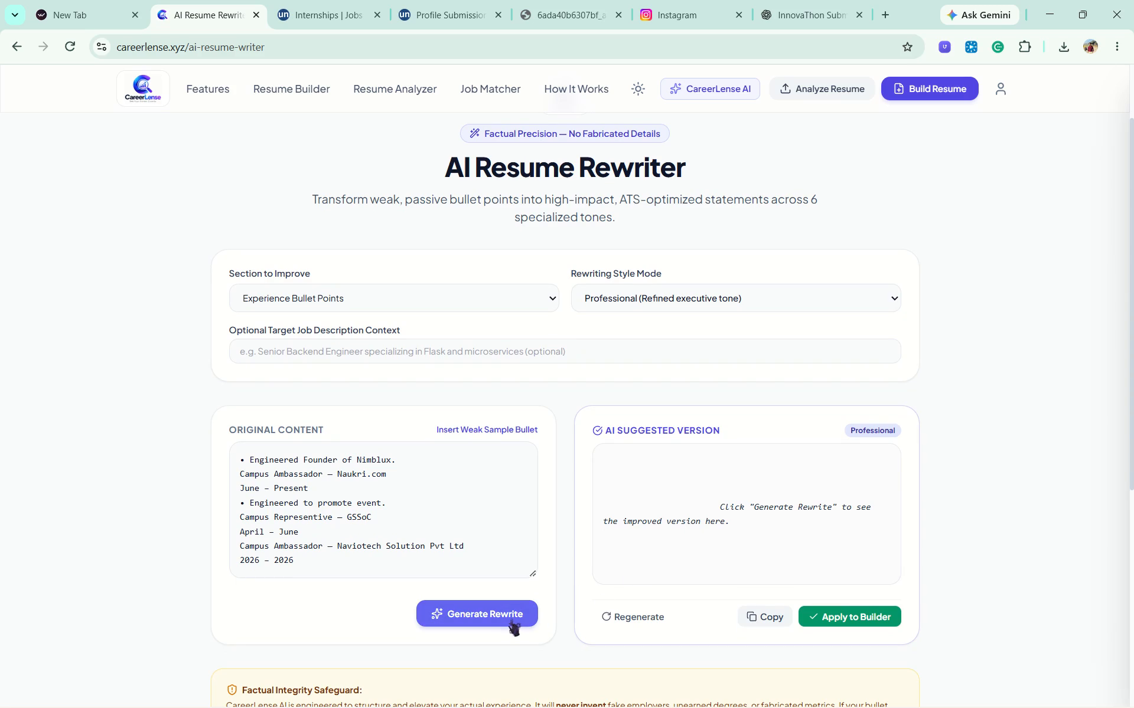
pyautogui.click(511, 620)
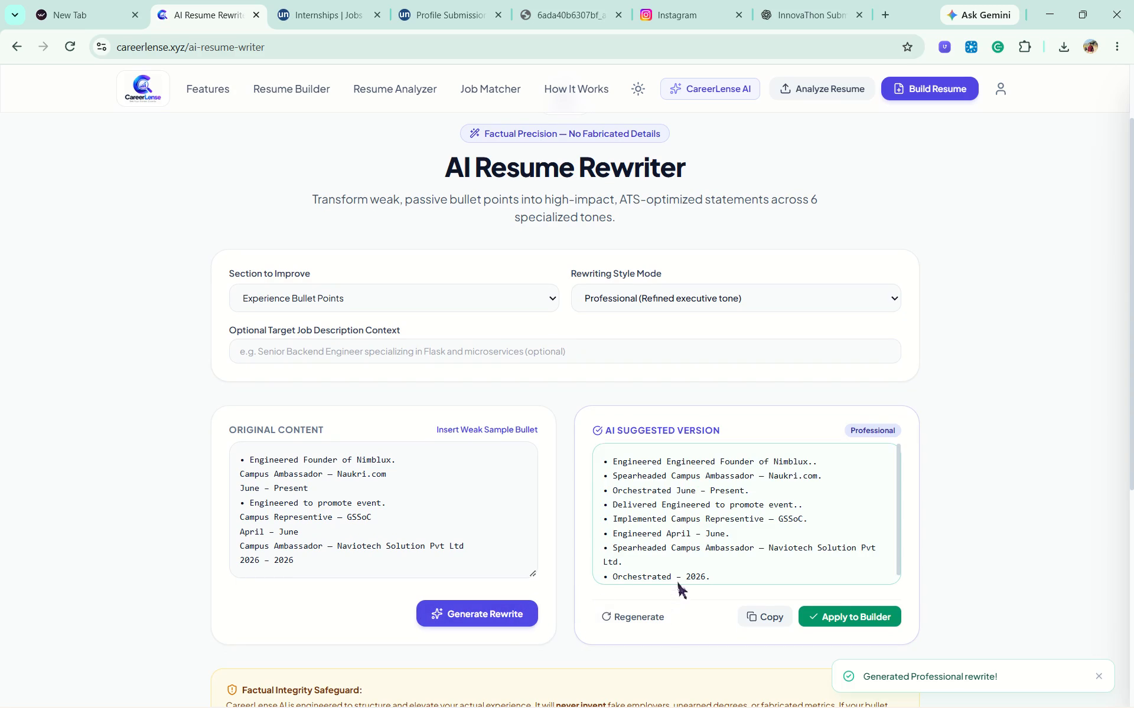
# Look over the suggested version and apply the rewritten experience content to the resume builder.
pyautogui.scroll(-6, 699, 544)
pyautogui.scroll(2, 699, 544)
pyautogui.click(830, 619)
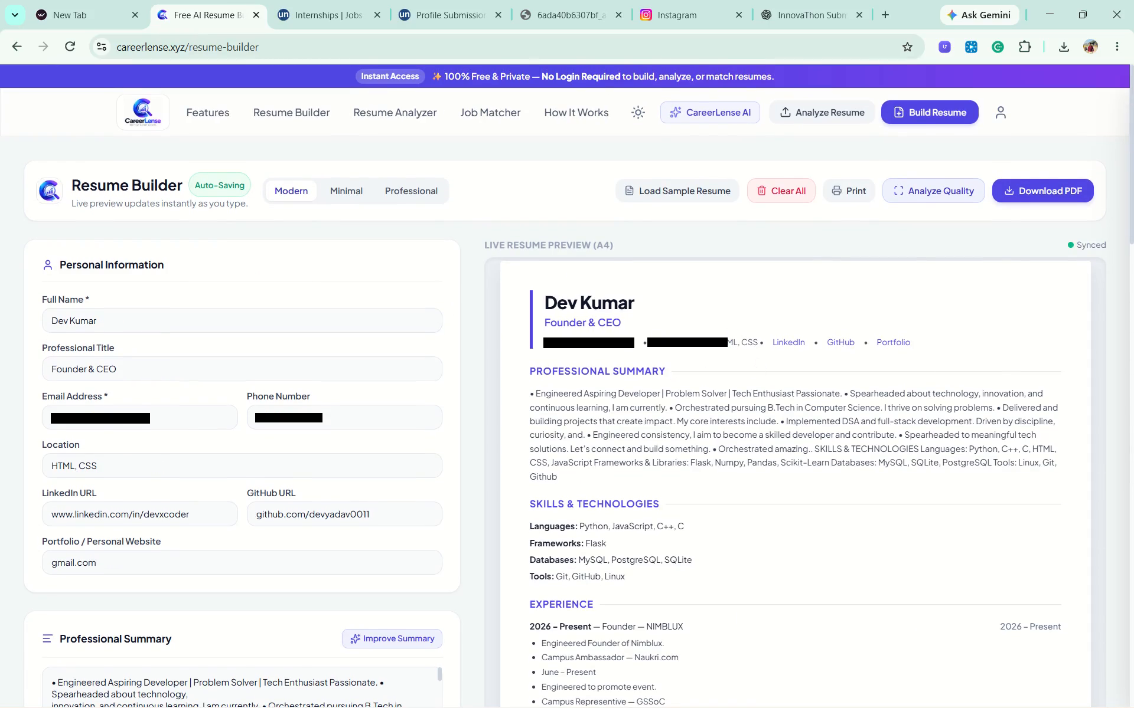
# Improve the resume builder's Professional Summary with the AI summary improvement.
pyautogui.scroll(-2, 643, 376)
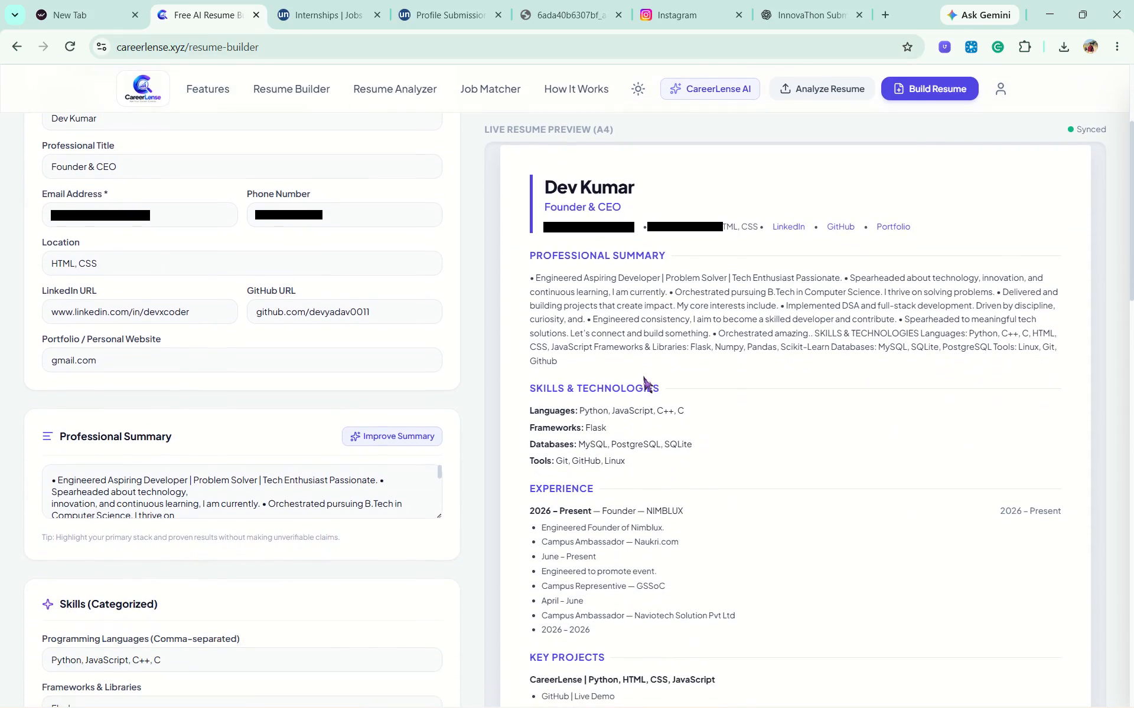
pyautogui.scroll(-2, 643, 376)
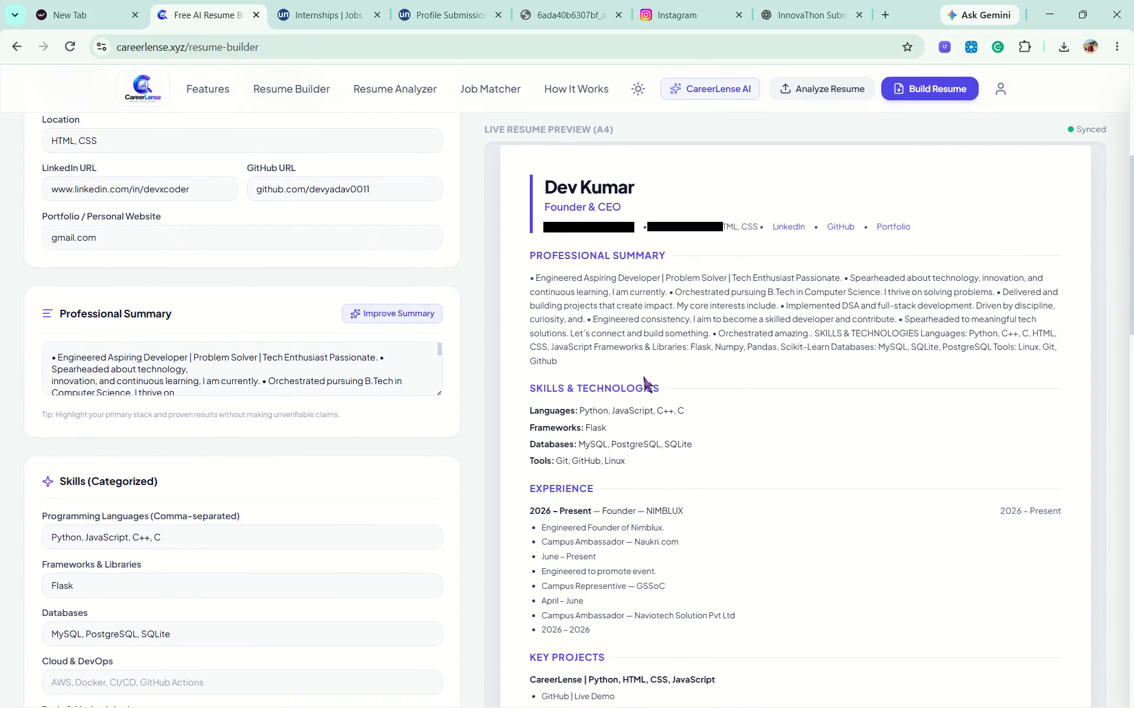
pyautogui.scroll(-1, 643, 376)
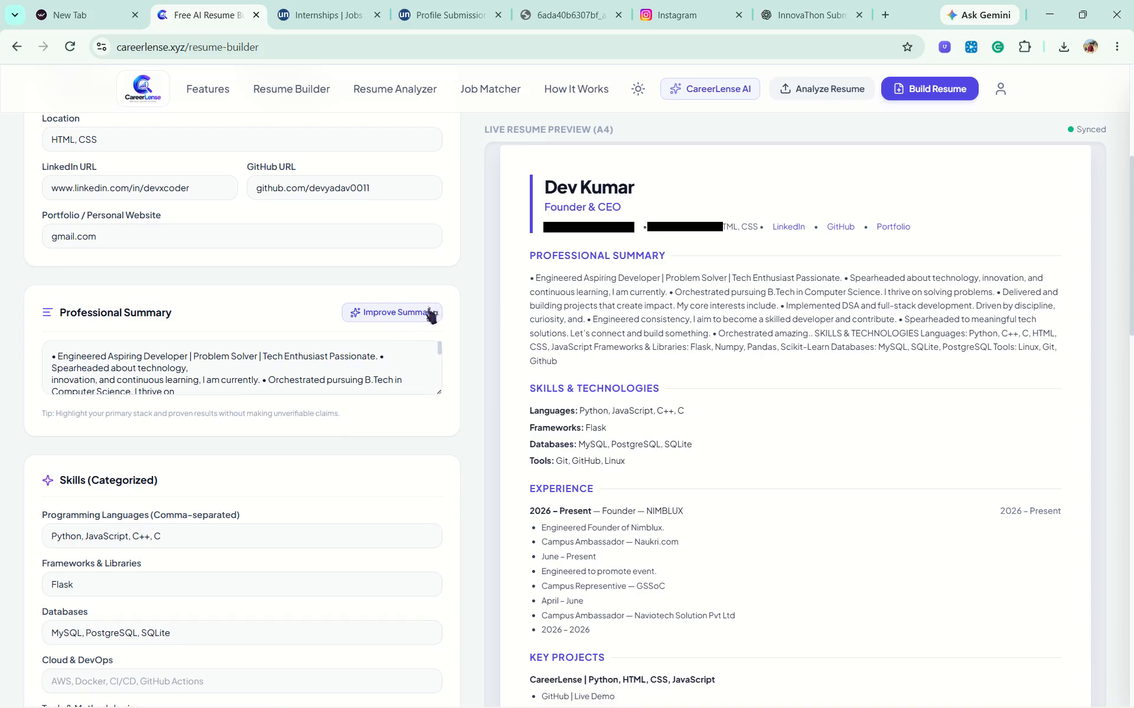
pyautogui.click(428, 309)
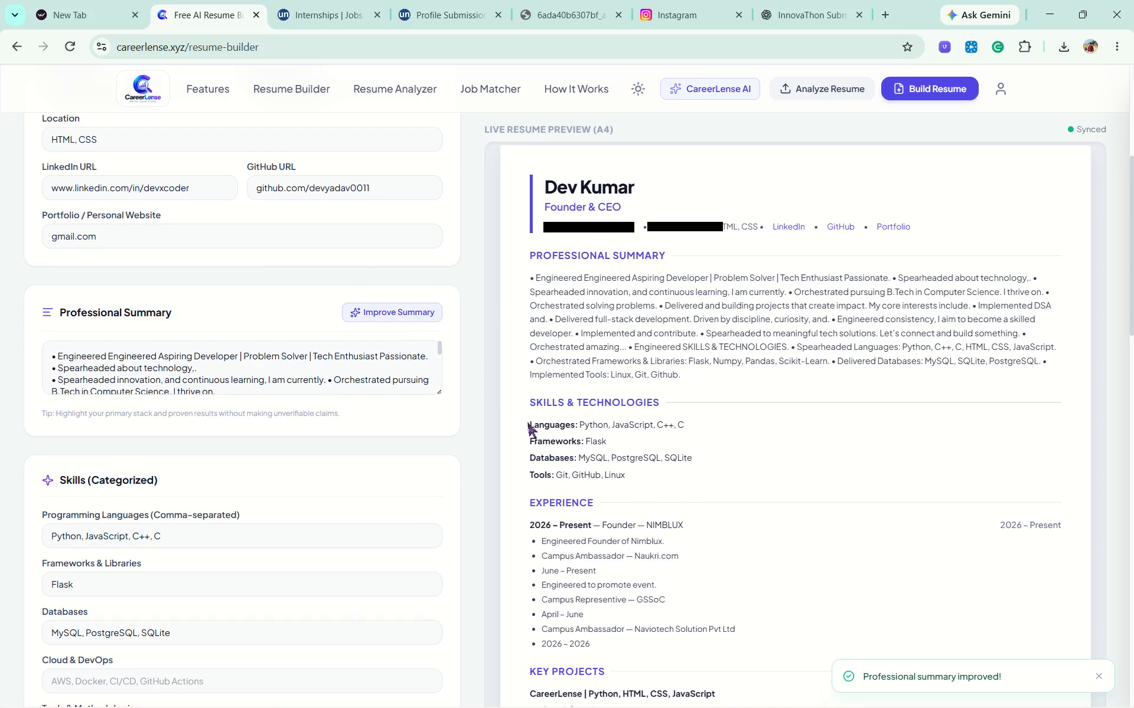
# Look over the builder's skills, experience, projects and education sections, and go back to the resume analysis results.
pyautogui.scroll(-4, 527, 422)
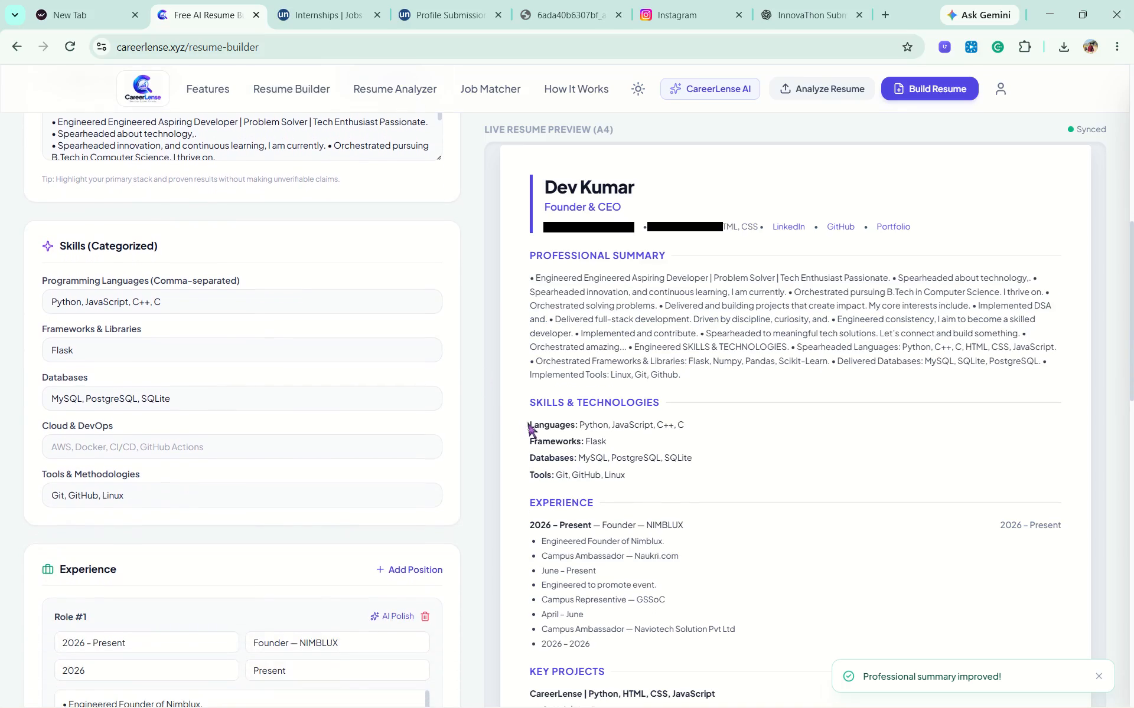
pyautogui.scroll(-2, 527, 422)
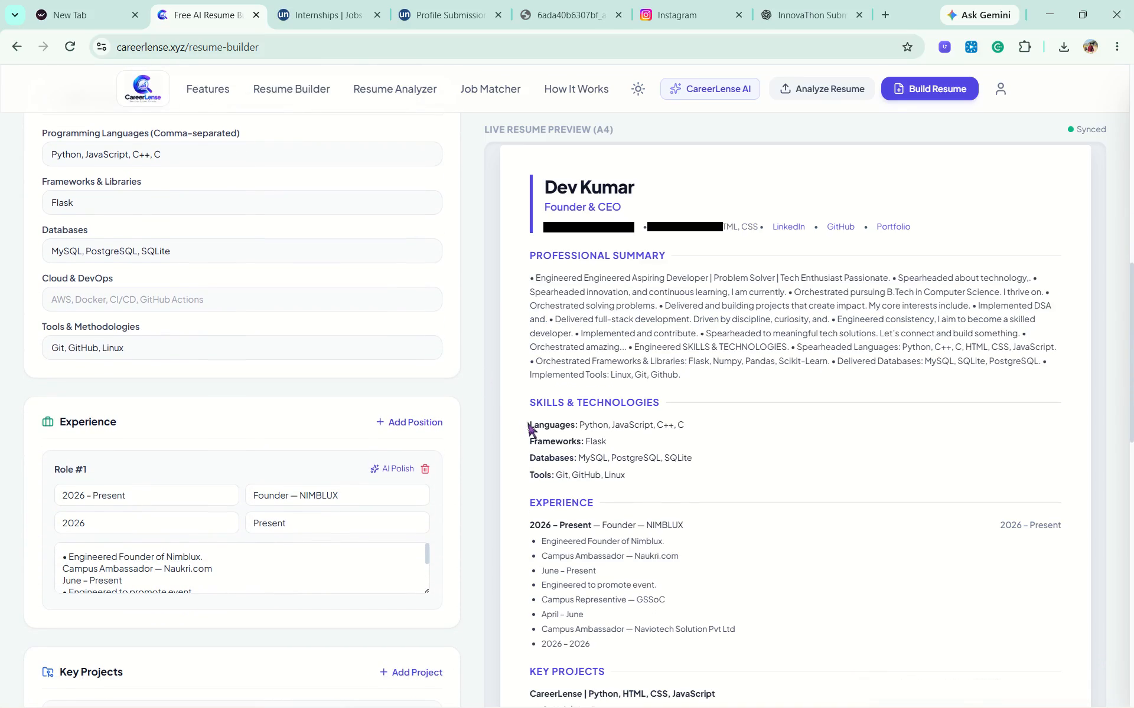
pyautogui.scroll(-7, 527, 422)
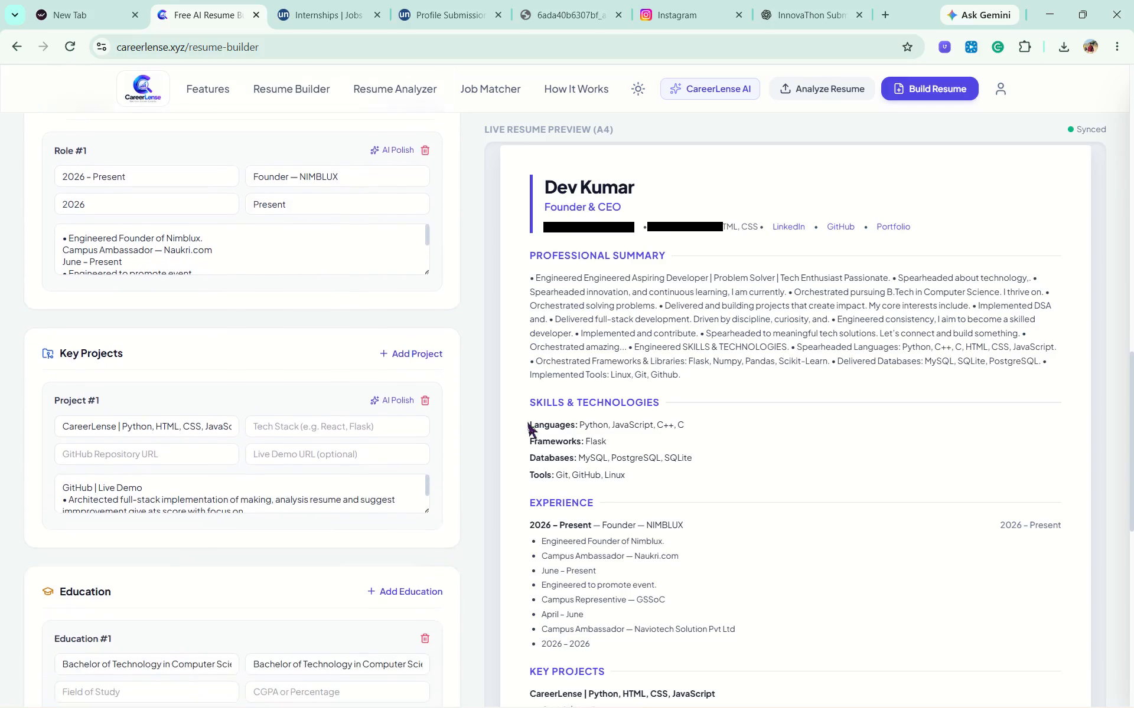
pyautogui.scroll(-5, 527, 422)
pyautogui.scroll(3, 527, 422)
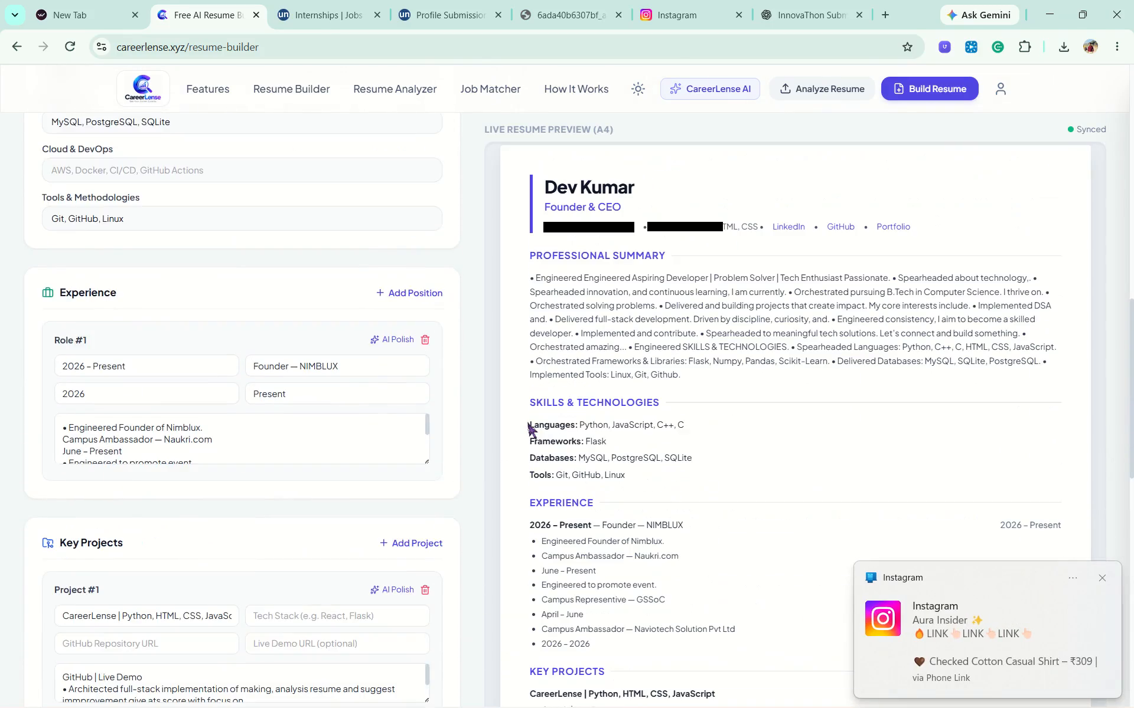
pyautogui.hscroll(18, 527, 422)
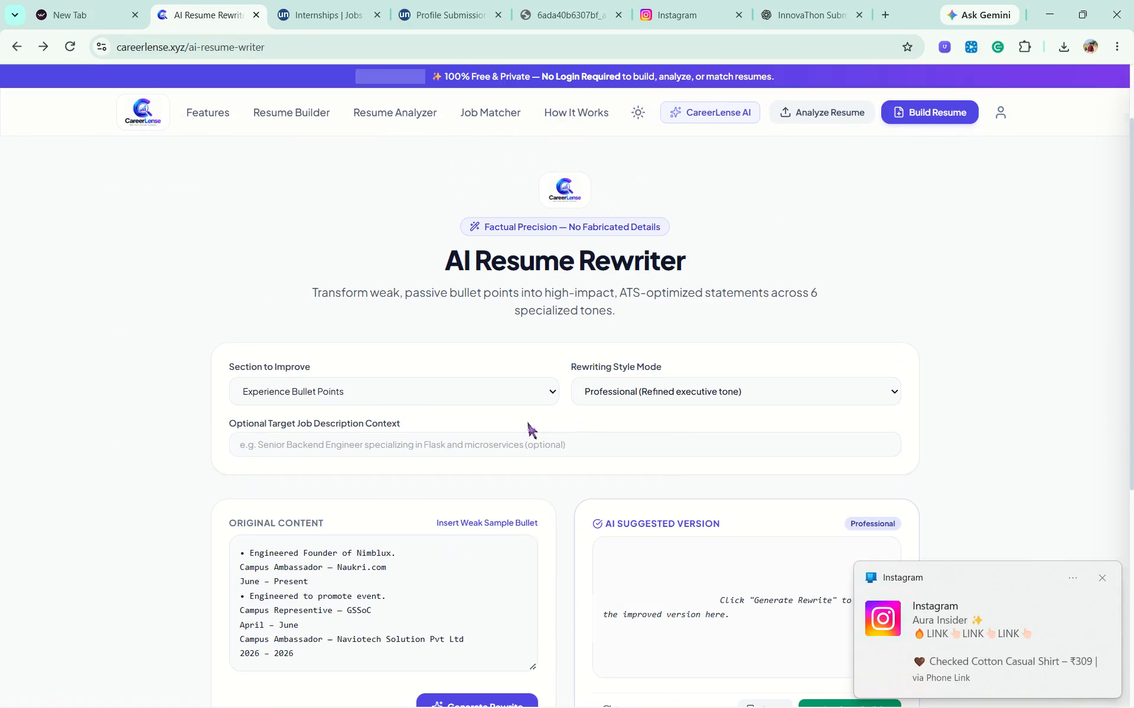
pyautogui.hscroll(9, 527, 422)
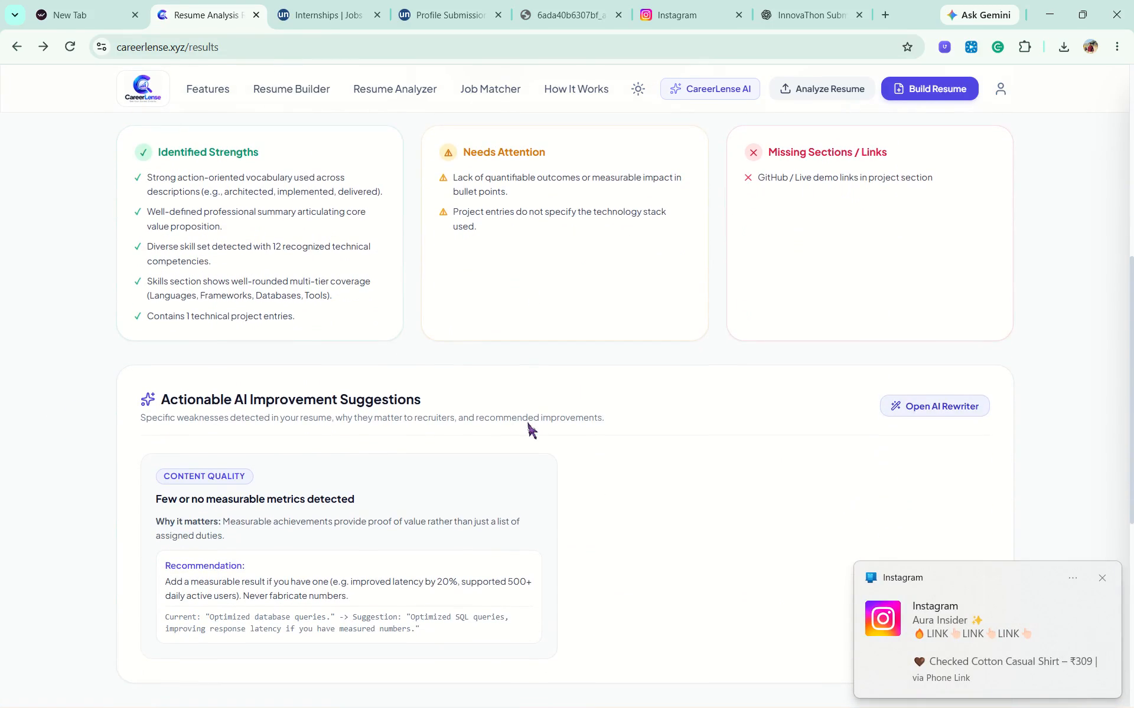
# Close the CareerLense page and the blank new page.
pyautogui.hotkey('ctrl', 'w')
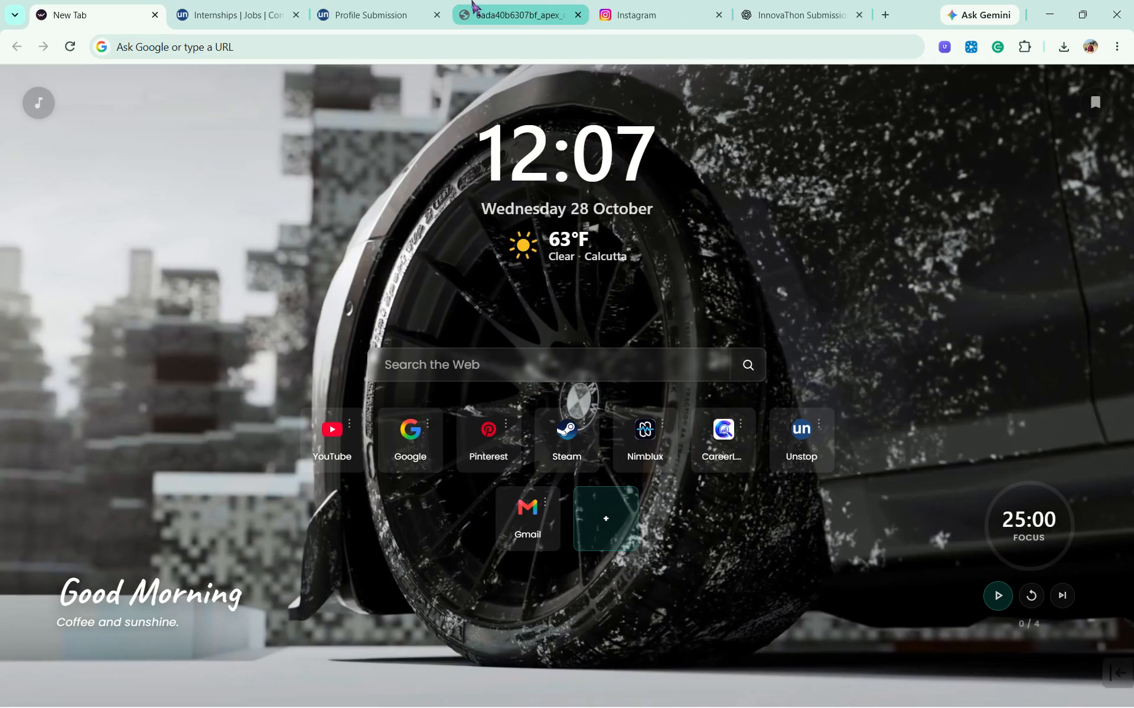
pyautogui.hotkey('ctrl', 'w')
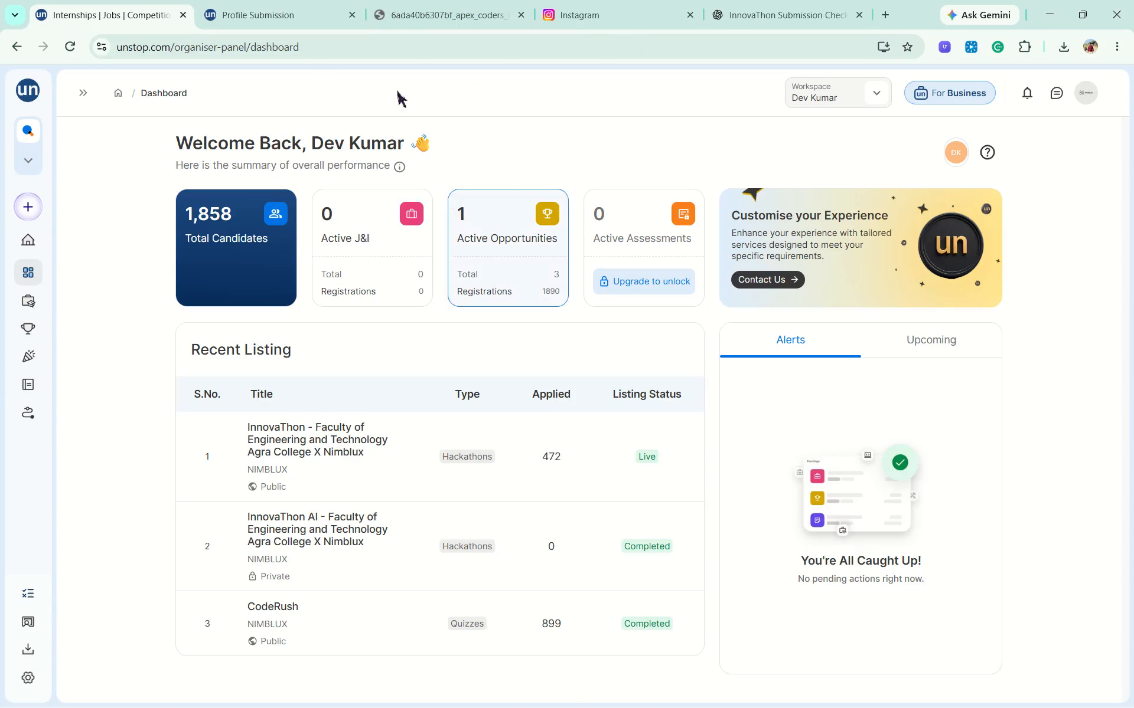
# Check joinnimblux's Instagram notifications, view the most recent new follower's profile and return to the joinnimblux profile.
pyautogui.click(270, 0)
pyautogui.click(423, 0)
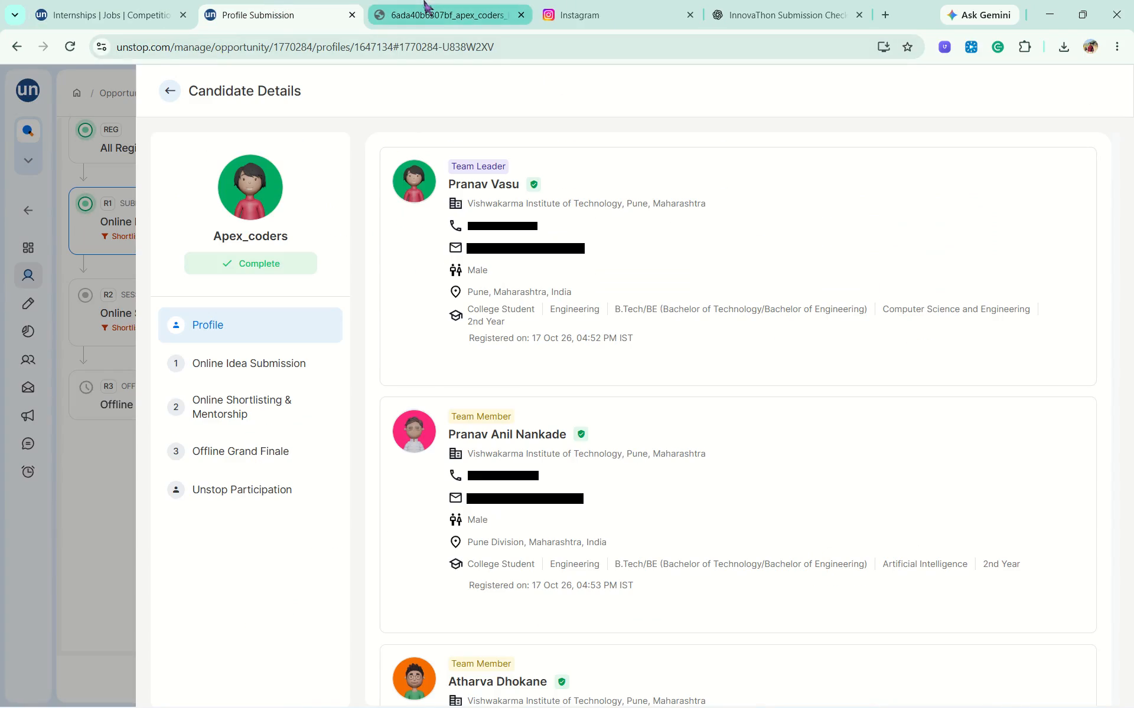
pyautogui.click(607, 1)
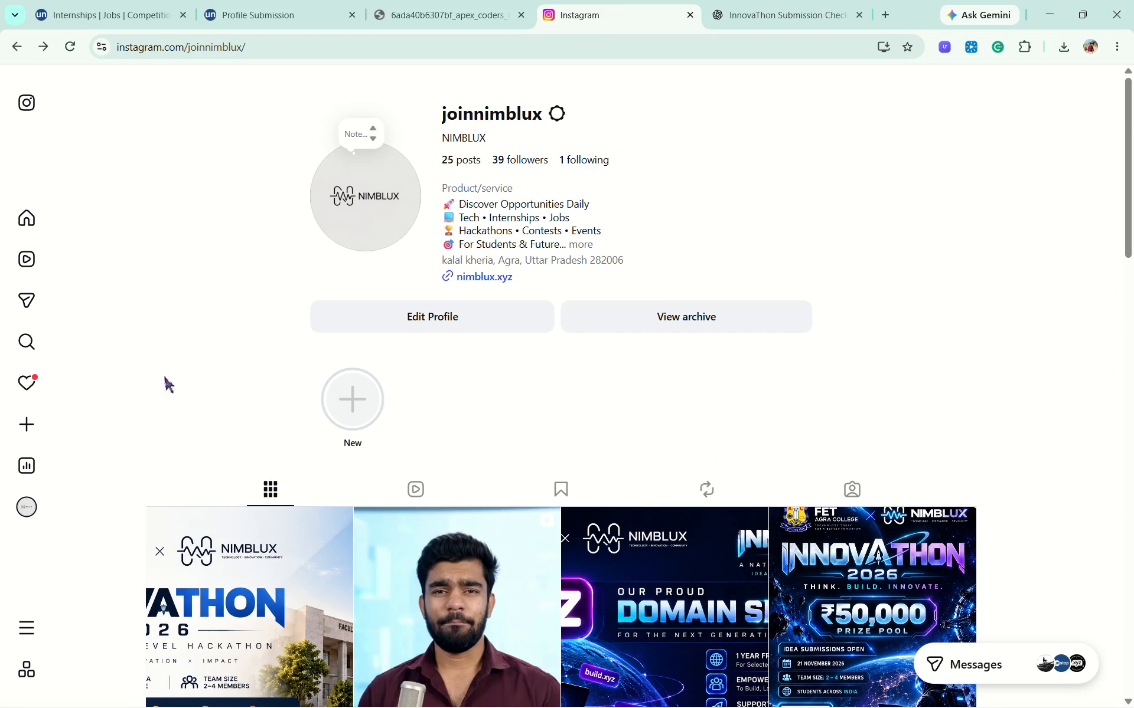
pyautogui.click(25, 376)
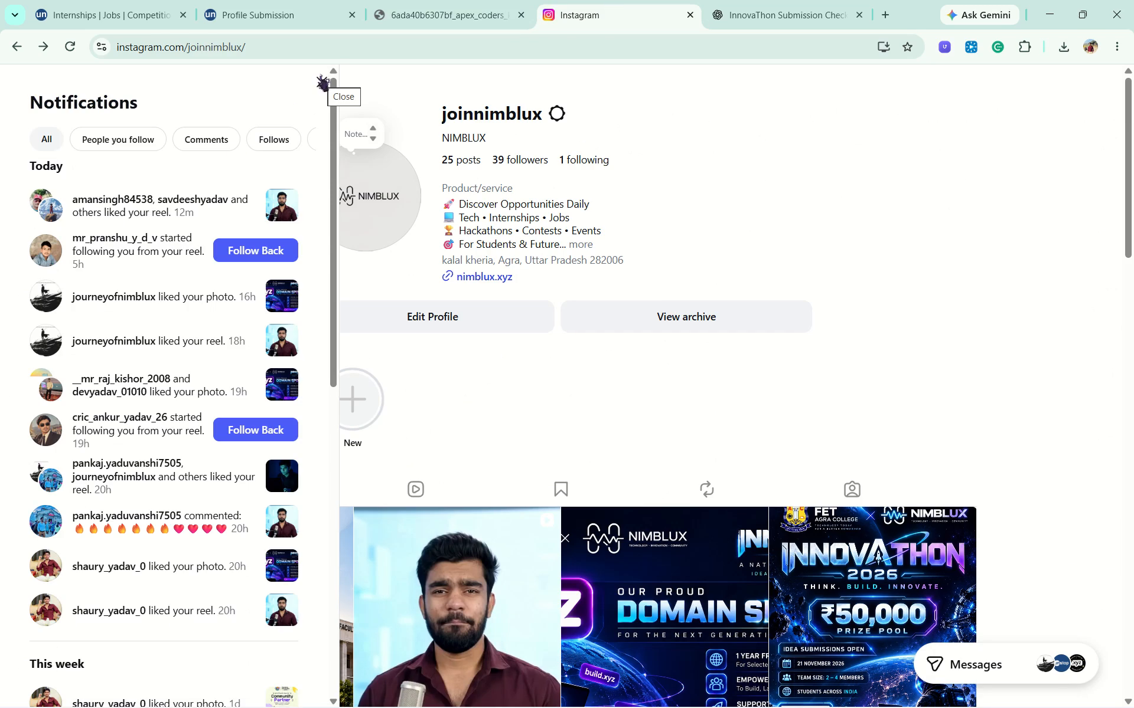
pyautogui.click(98, 234)
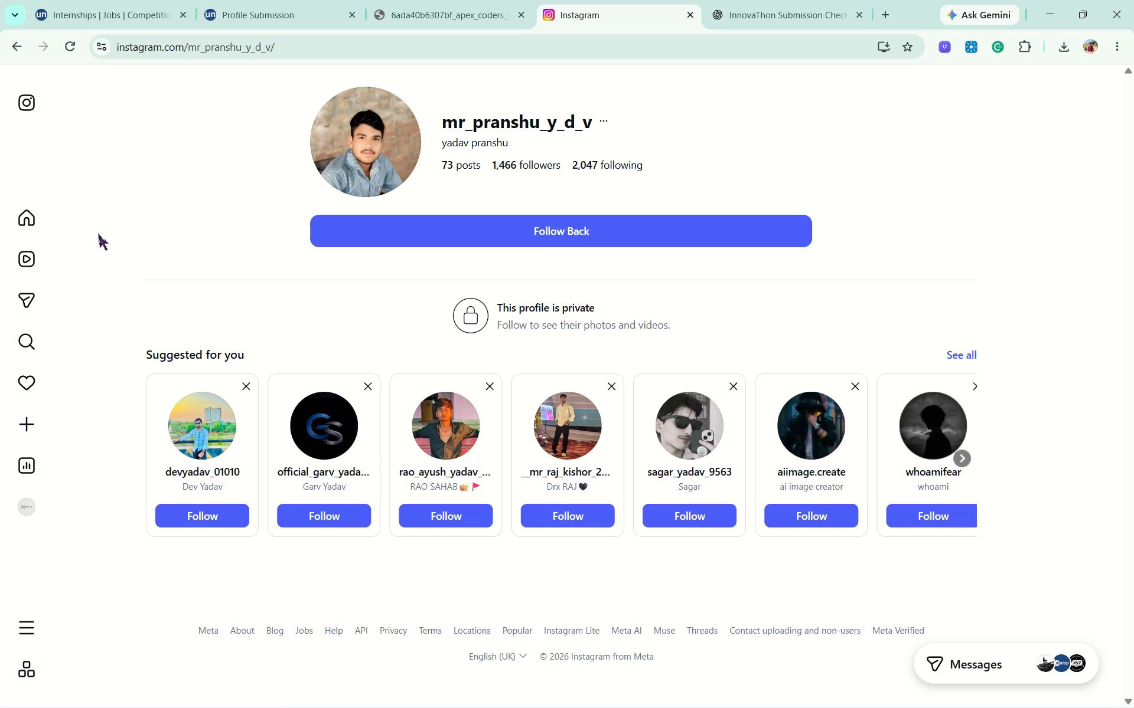
pyautogui.hscroll(5, 98, 234)
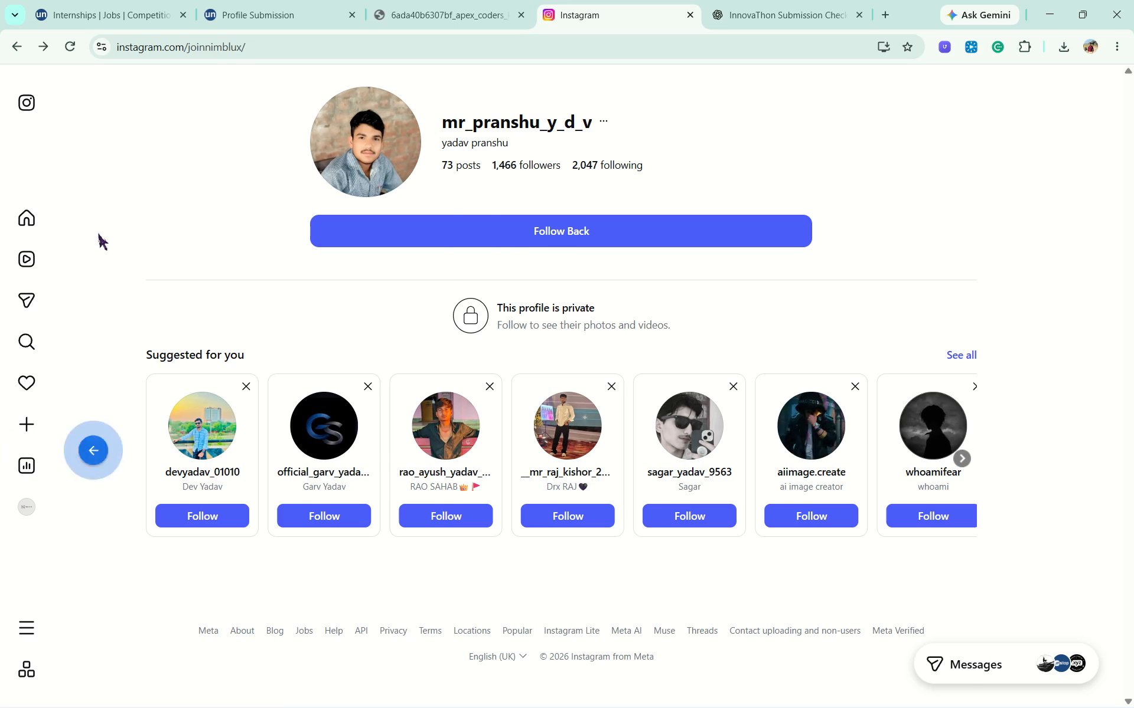
pyautogui.click(91, 507)
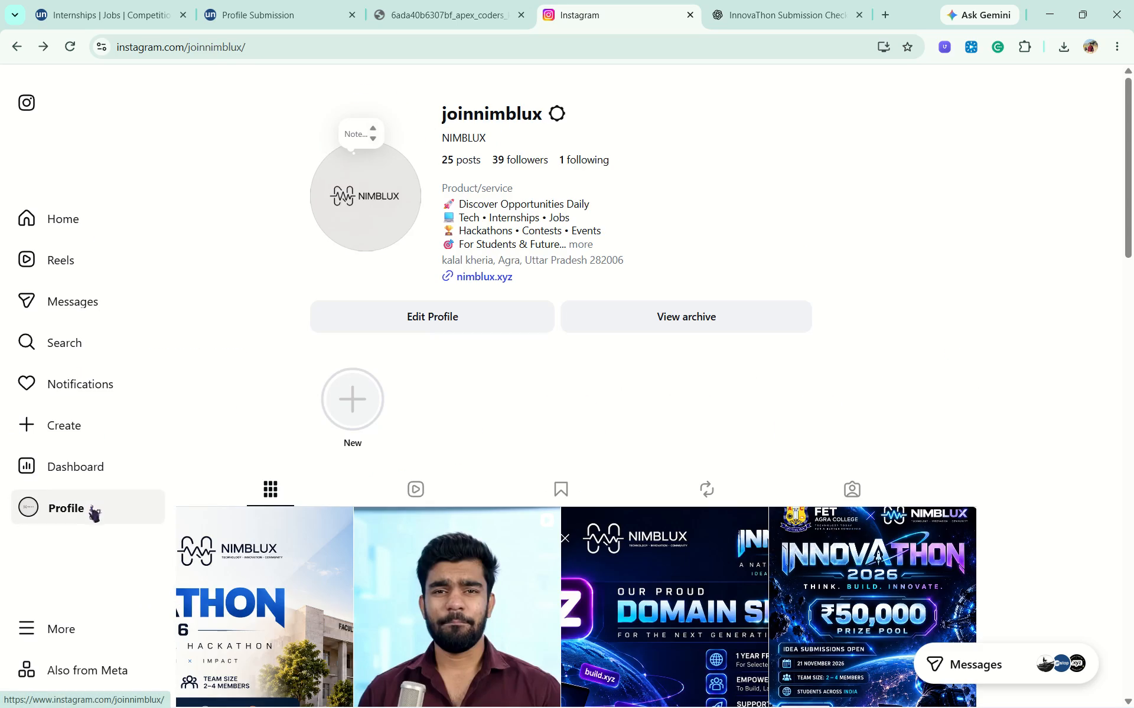
# Watch joinnimblux's Innovathon AI reel unmuted with its volume raised, and close it.
pyautogui.scroll(-3, 228, 410)
pyautogui.scroll(6, 228, 410)
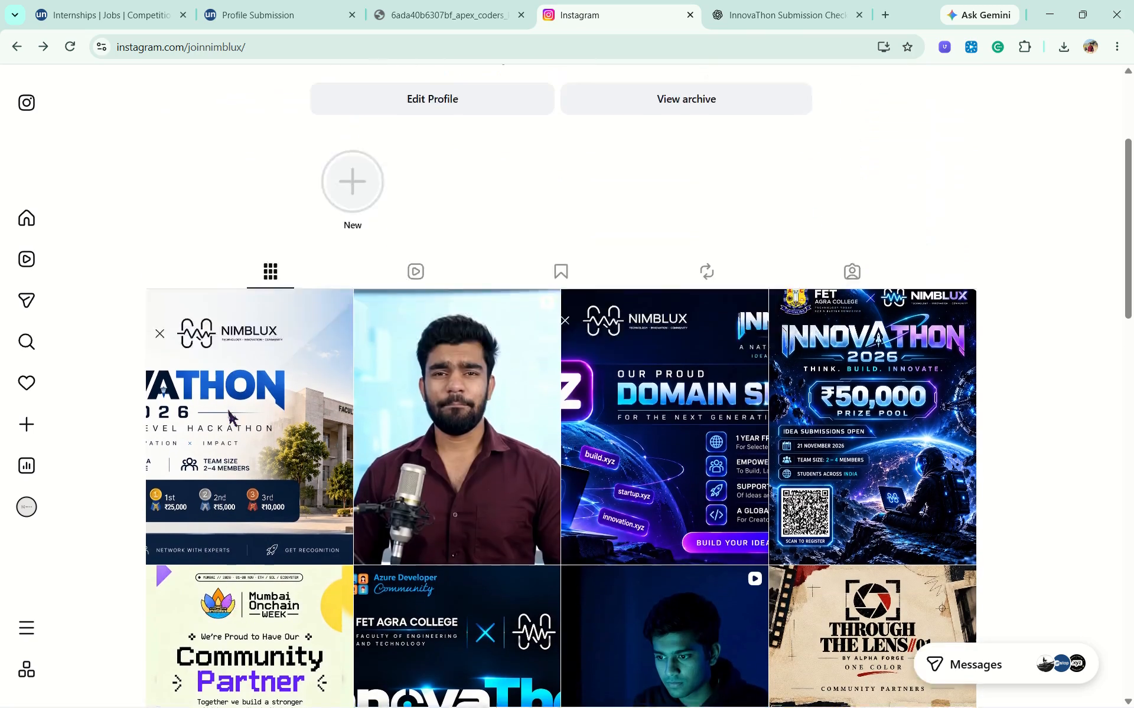
pyautogui.scroll(3, 228, 410)
pyautogui.click(470, 571)
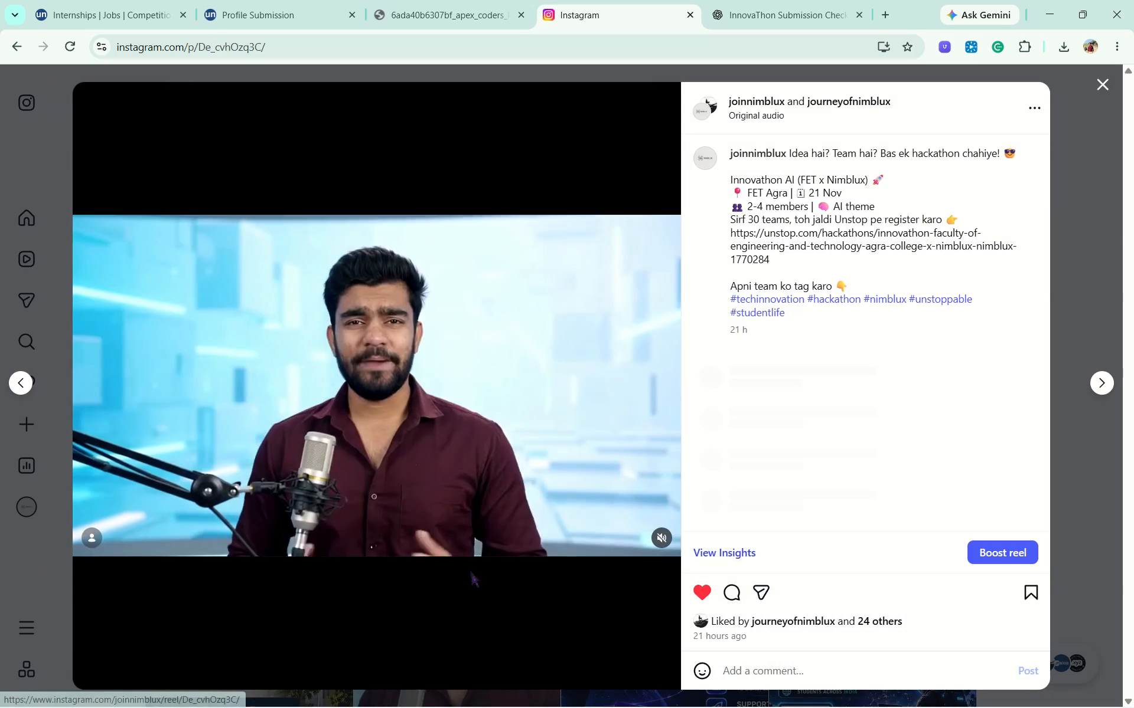
pyautogui.click(661, 528)
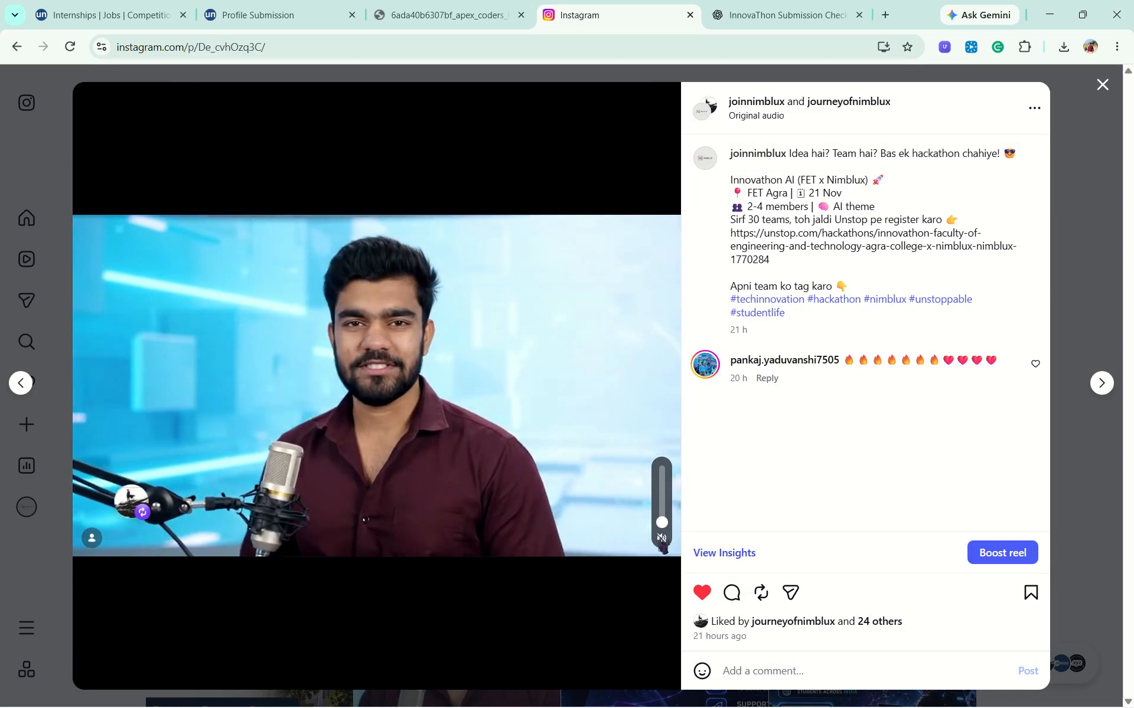
pyautogui.click(657, 544)
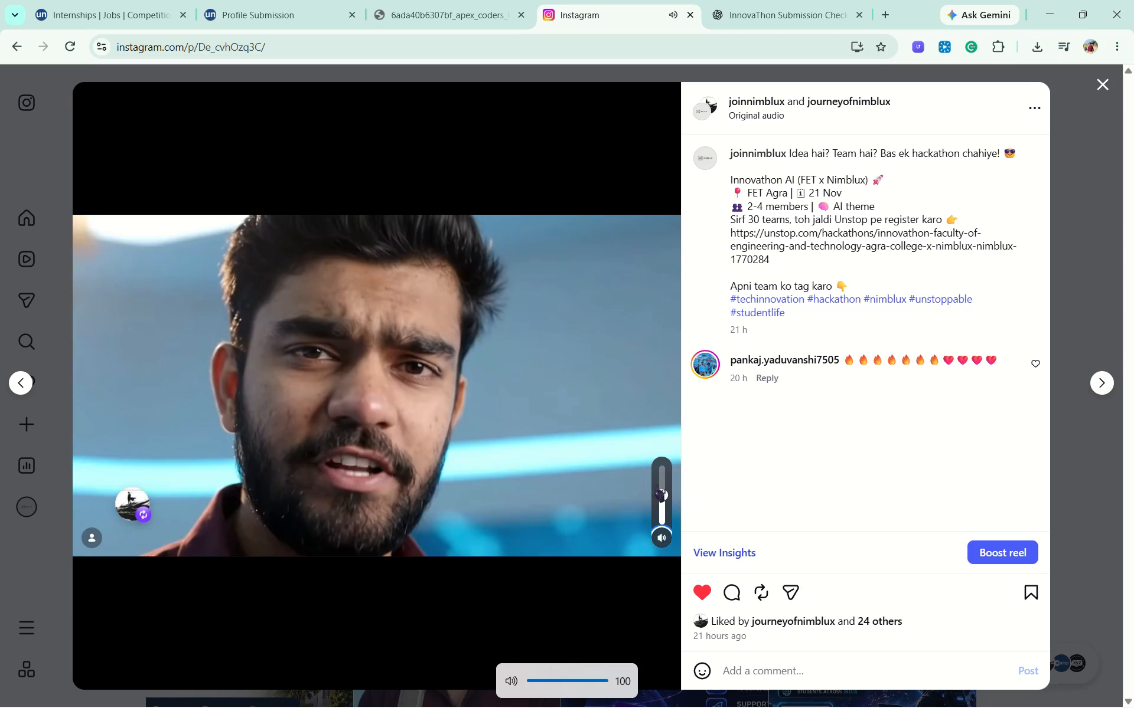
pyautogui.moveTo(661, 491); pyautogui.dragTo(672, 353)
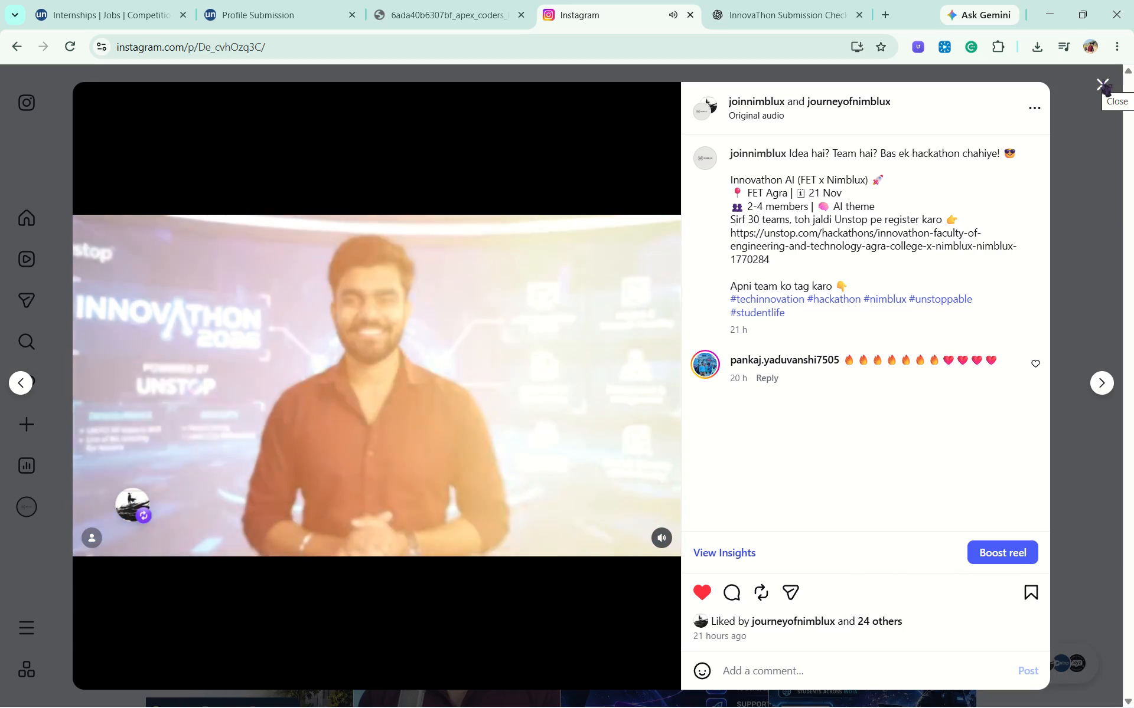
pyautogui.click(1103, 81)
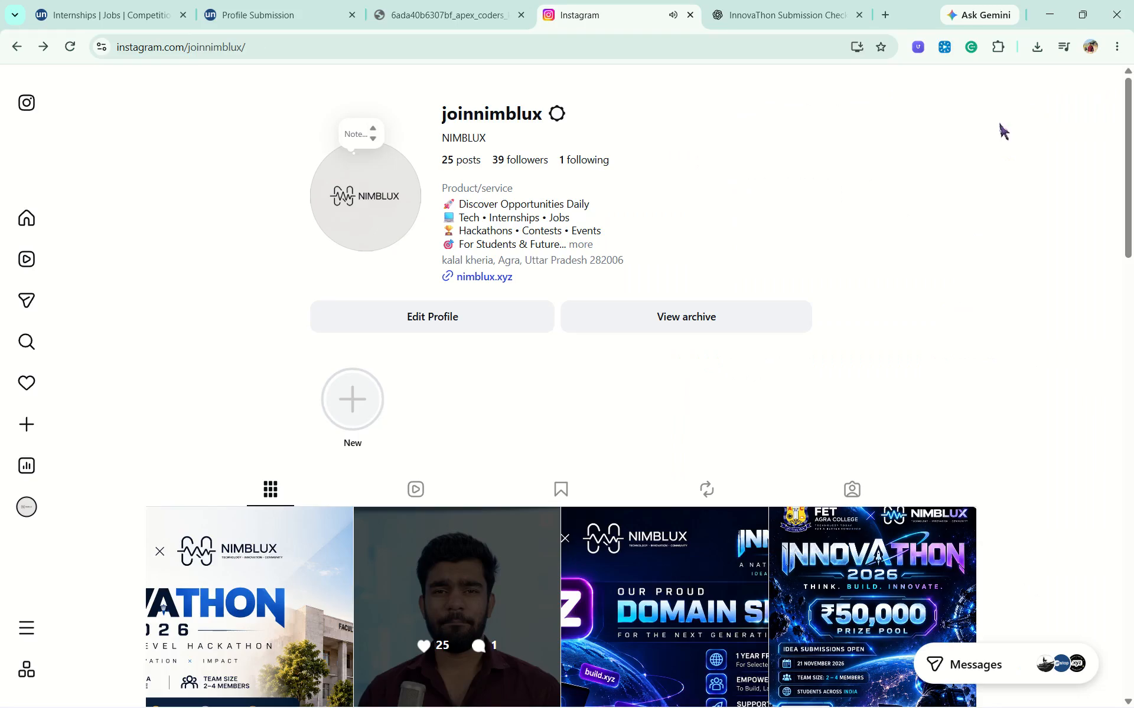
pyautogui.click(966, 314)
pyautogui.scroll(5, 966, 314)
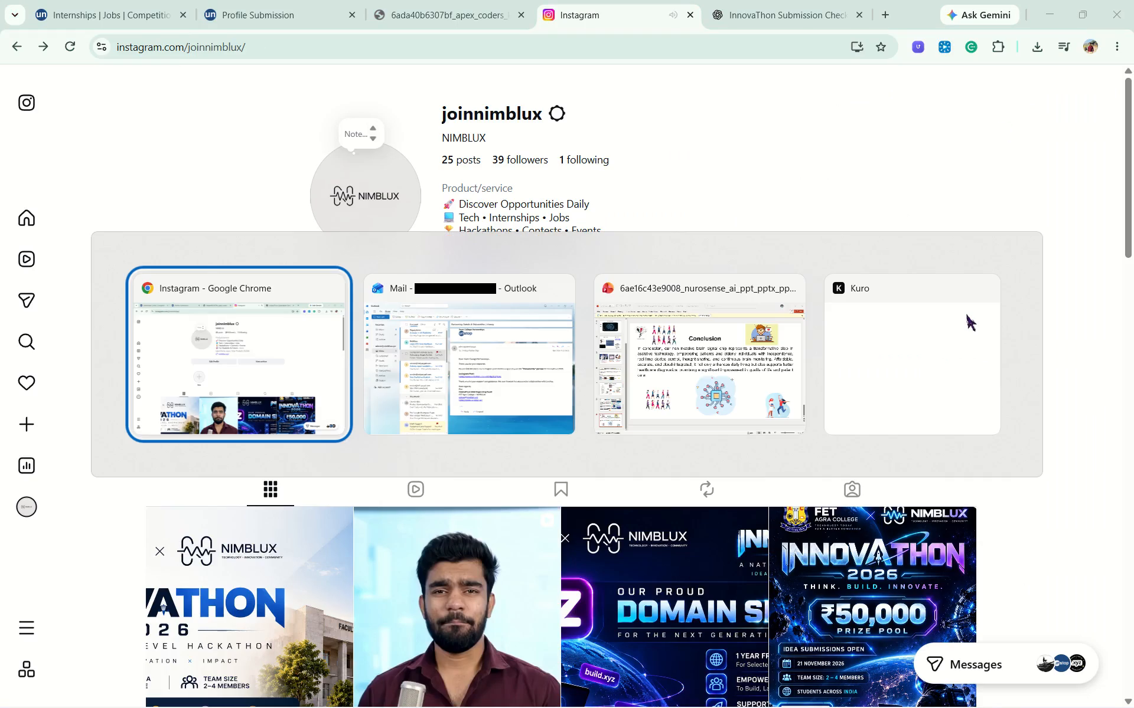